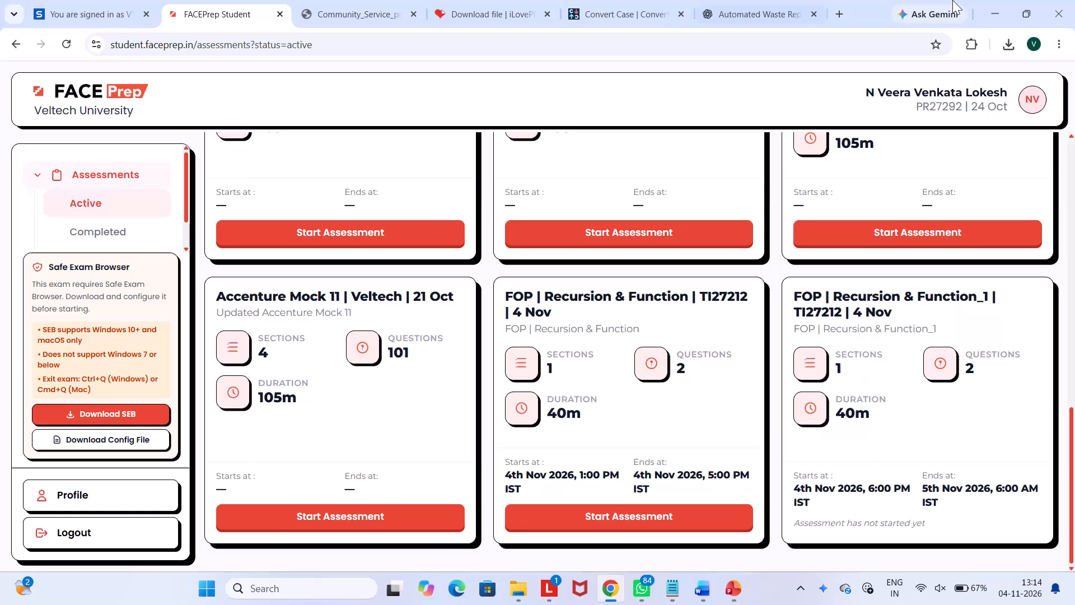
Switch to the Community Service project report in Word and examine its Chapter 3, Chapter 4 and References pages.
{"action": "left_click", "coordinate": [986, 6]}
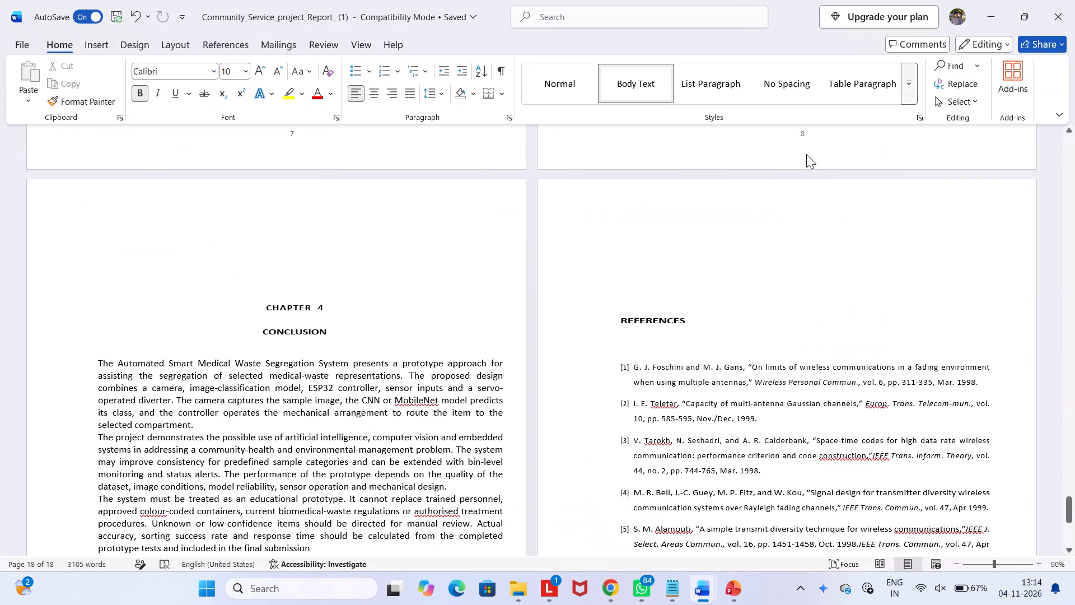
{"action": "scroll", "coordinate": [665, 306], "scroll_direction": "up", "scroll_amount": 1}
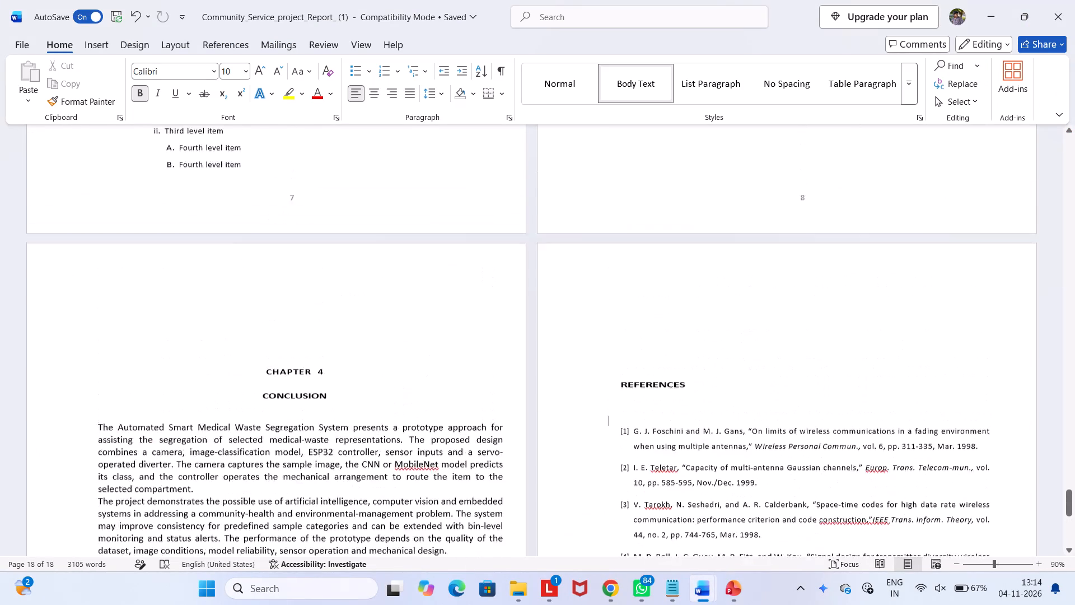
{"action": "scroll", "coordinate": [665, 306], "scroll_direction": "up", "scroll_amount": 7}
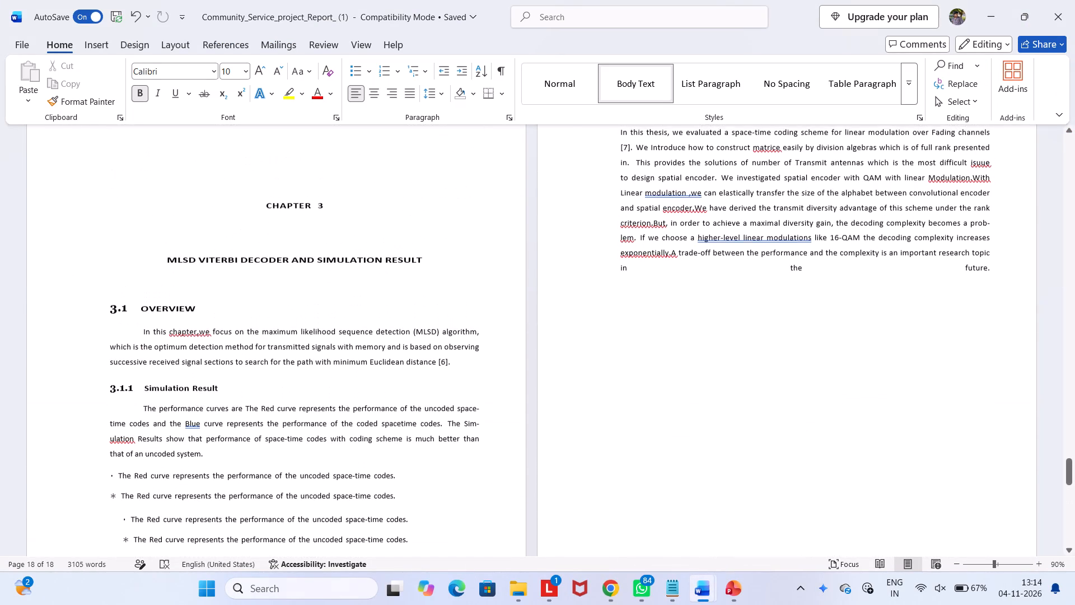
{"action": "scroll", "coordinate": [665, 306], "scroll_direction": "up", "scroll_amount": 2}
{"action": "scroll", "coordinate": [665, 306], "scroll_direction": "down", "scroll_amount": 2}
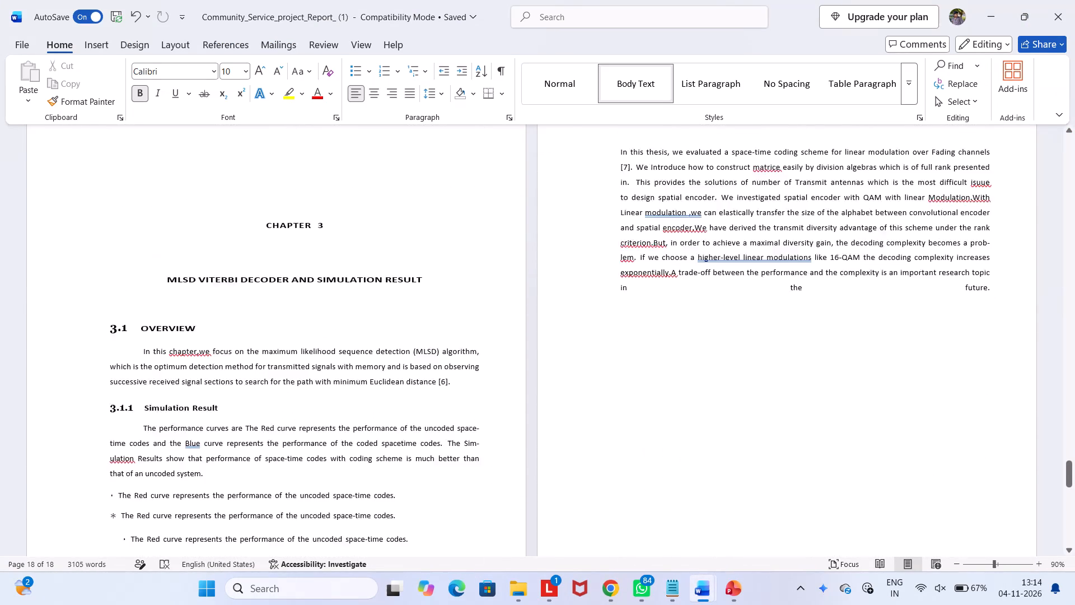
{"action": "scroll", "coordinate": [665, 306], "scroll_direction": "down", "scroll_amount": 4}
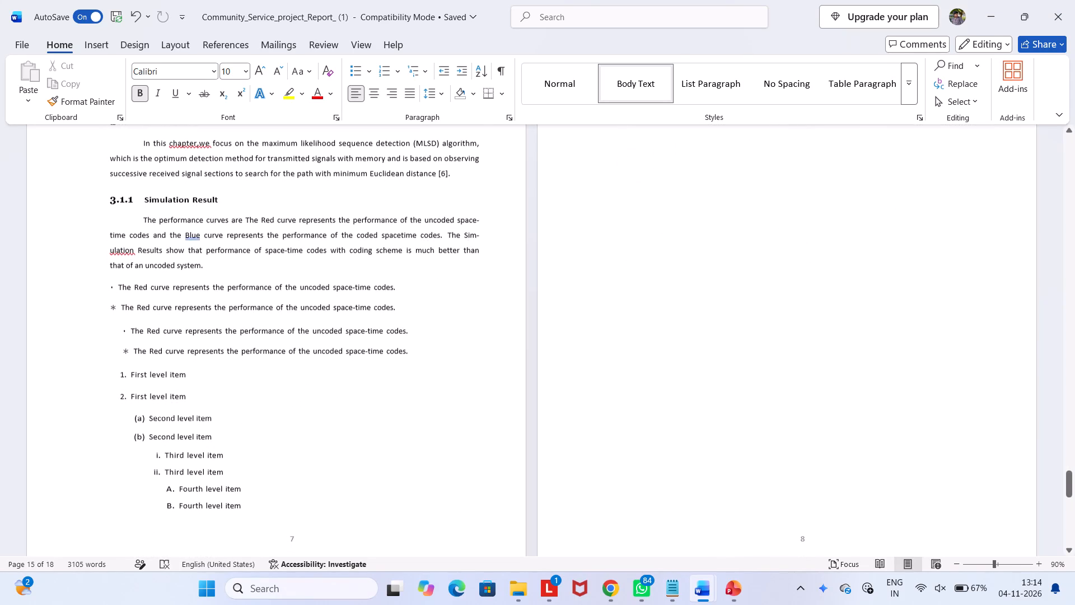
{"action": "scroll", "coordinate": [665, 306], "scroll_direction": "down", "scroll_amount": 1}
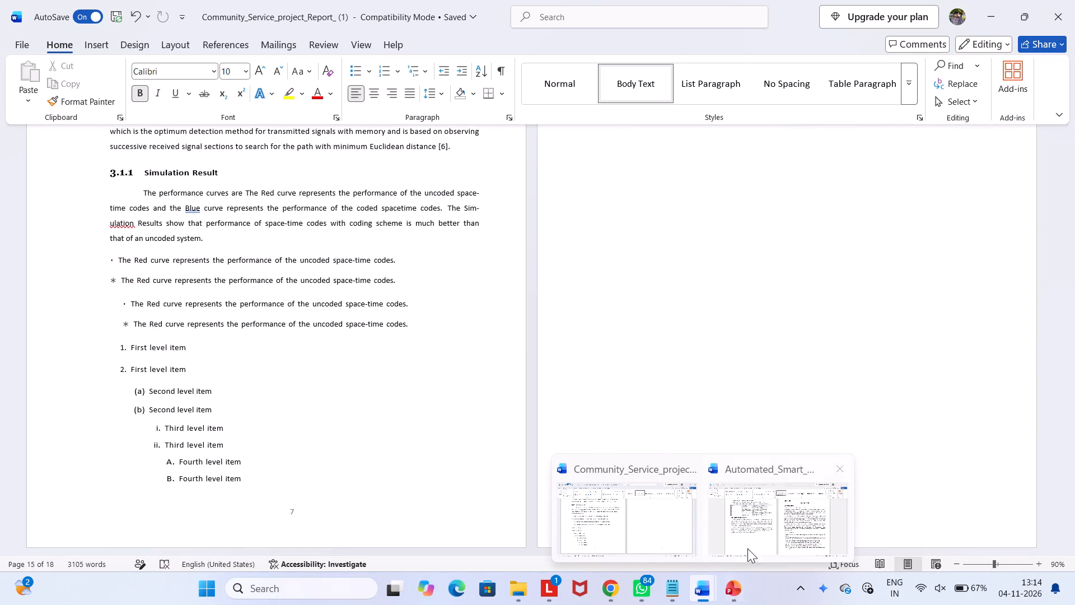
Switch to the Automated Smart Medical Waste Segregation System complete report and review the content of its Chapters 2 to 4.
{"action": "left_click", "coordinate": [764, 532]}
{"action": "scroll", "coordinate": [641, 409], "scroll_direction": "up", "scroll_amount": 2}
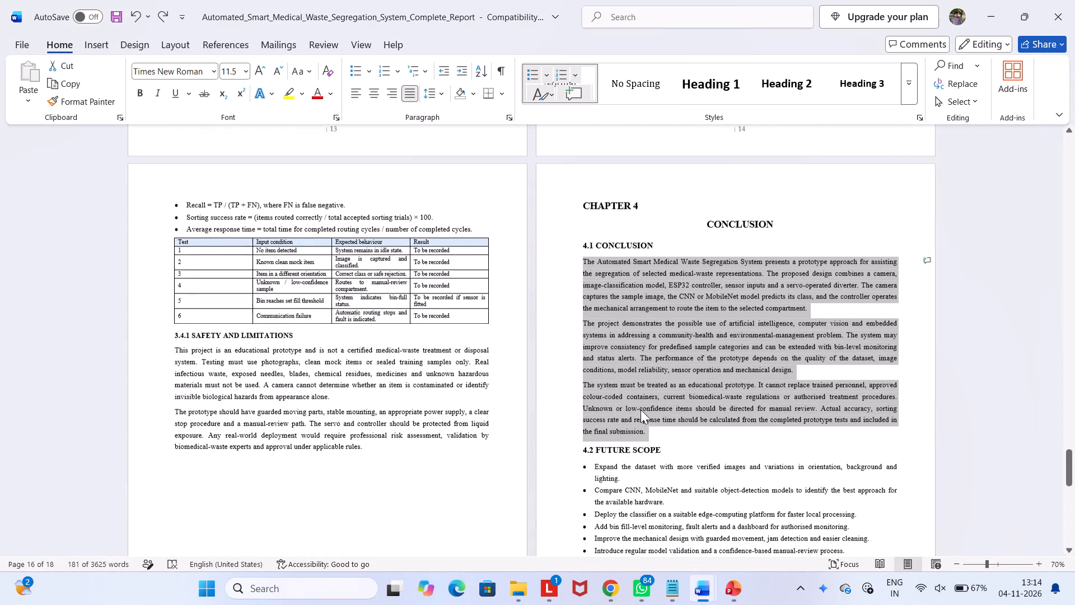
{"action": "scroll", "coordinate": [641, 409], "scroll_direction": "up", "scroll_amount": 4}
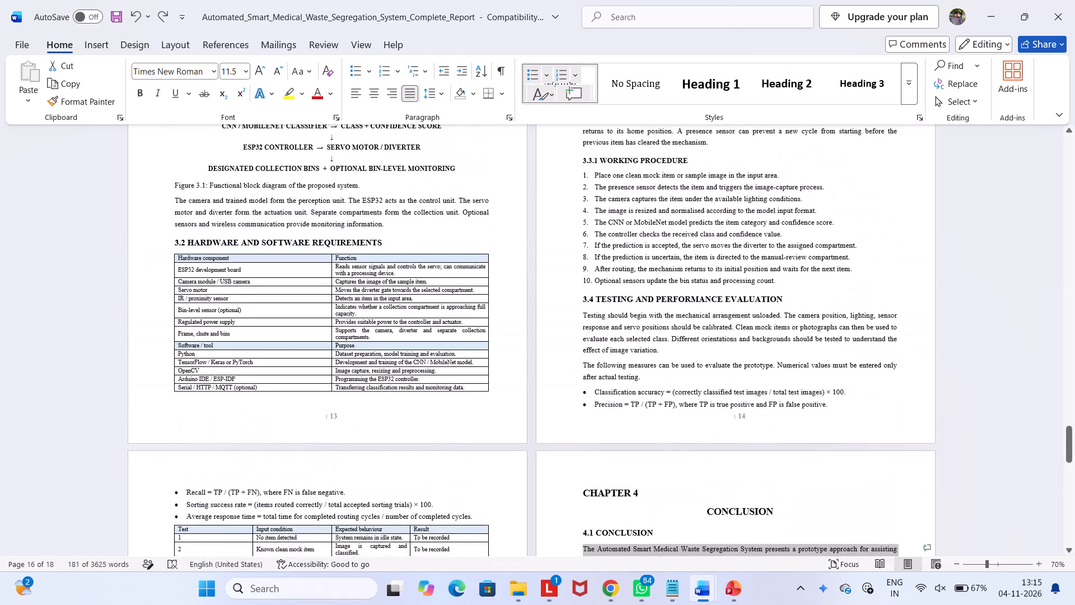
{"action": "scroll", "coordinate": [641, 409], "scroll_direction": "up", "scroll_amount": 2}
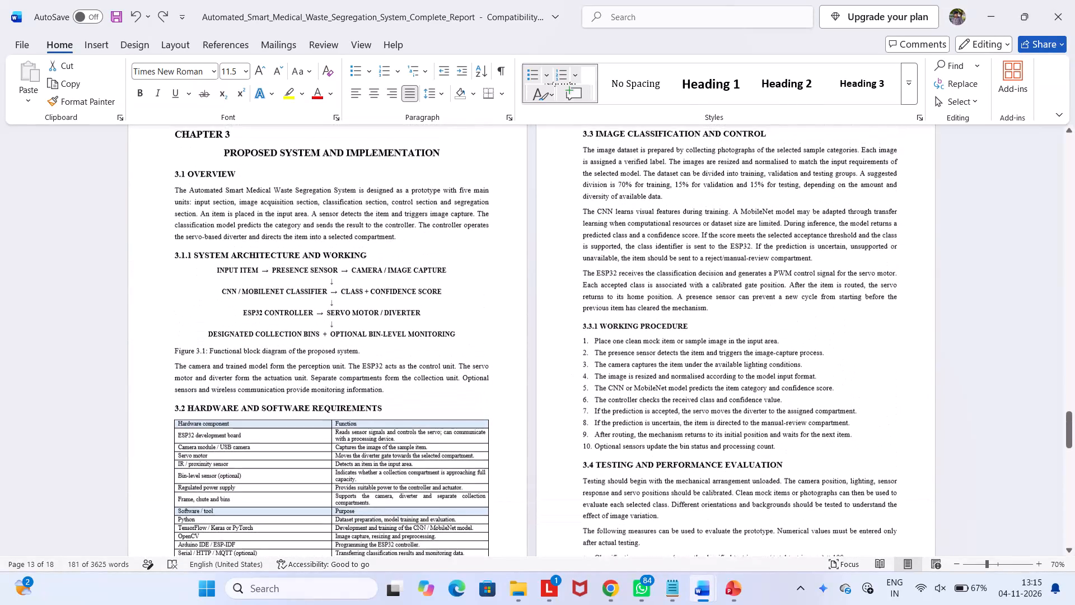
{"action": "scroll", "coordinate": [641, 409], "scroll_direction": "up", "scroll_amount": 1}
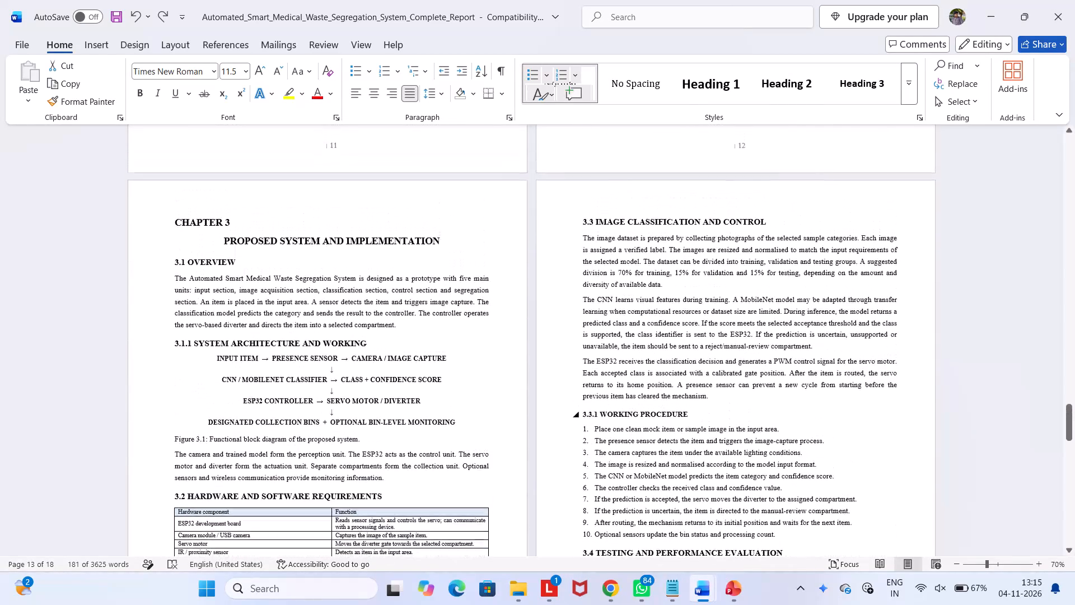
{"action": "scroll", "coordinate": [641, 409], "scroll_direction": "down", "scroll_amount": 6}
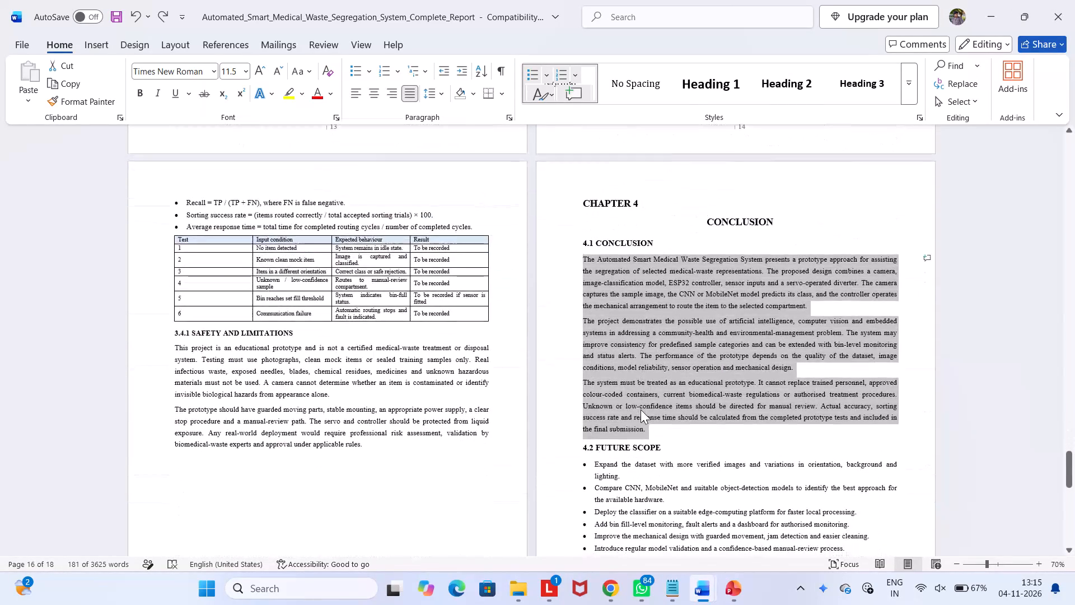
{"action": "scroll", "coordinate": [641, 409], "scroll_direction": "up", "scroll_amount": 9}
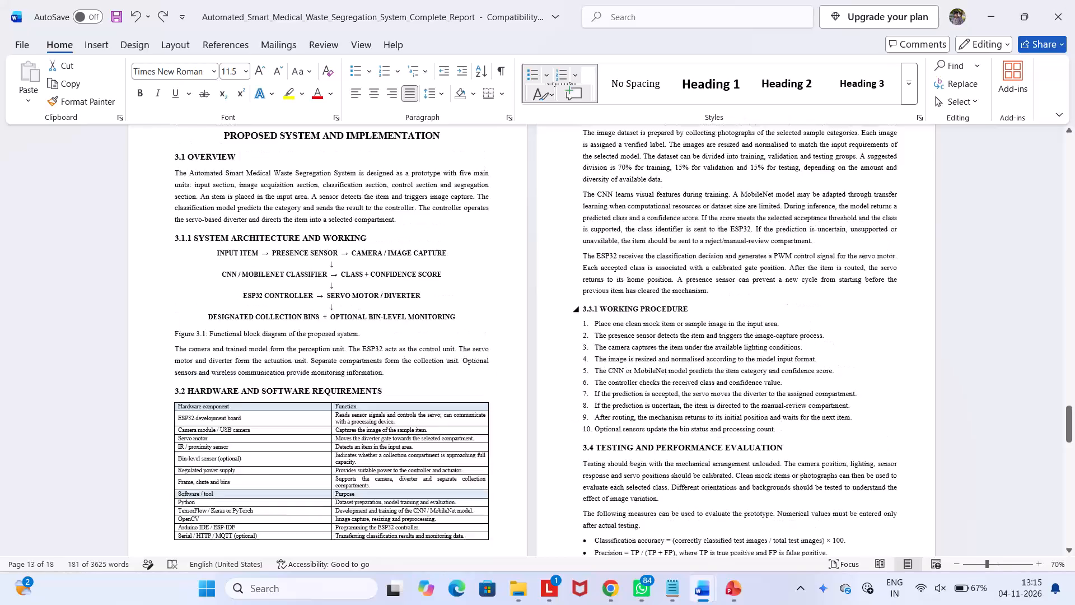
{"action": "scroll", "coordinate": [641, 409], "scroll_direction": "up", "scroll_amount": 5}
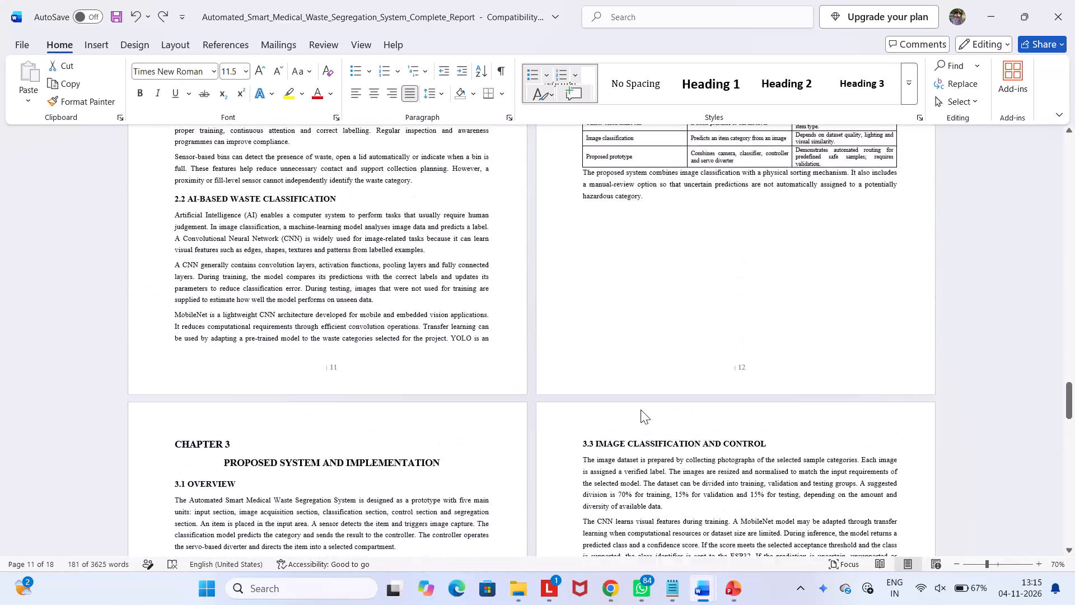
{"action": "scroll", "coordinate": [641, 409], "scroll_direction": "up", "scroll_amount": 3}
{"action": "scroll", "coordinate": [641, 409], "scroll_direction": "down", "scroll_amount": 3}
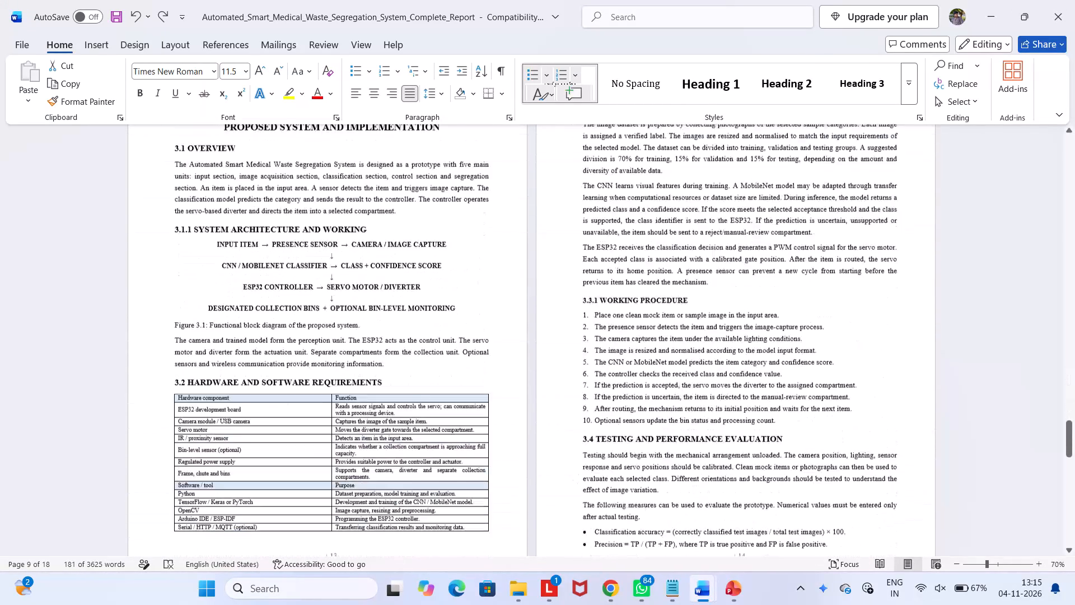
{"action": "scroll", "coordinate": [641, 409], "scroll_direction": "down", "scroll_amount": 6}
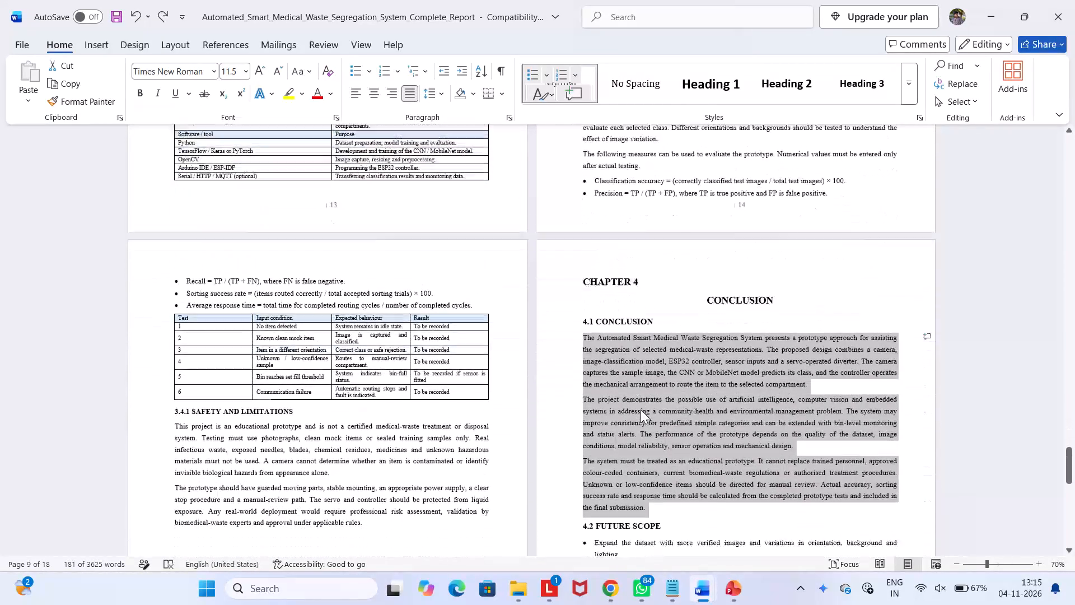
{"action": "scroll", "coordinate": [641, 409], "scroll_direction": "down", "scroll_amount": 1}
{"action": "left_click", "coordinate": [513, 462]}
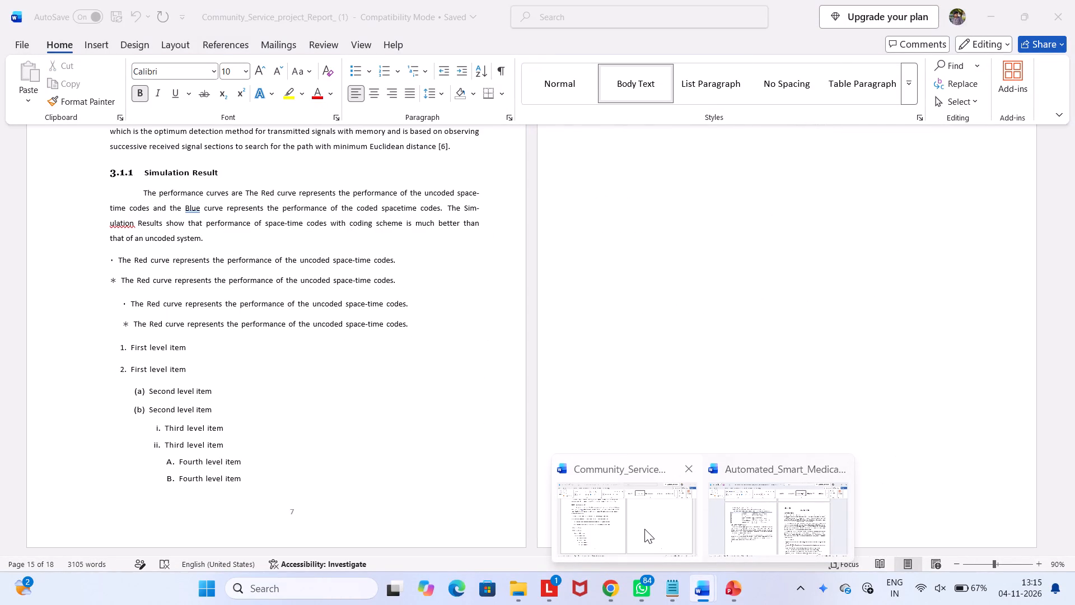
Return to the Community Service project report and review its pages from the Abstract through Chapter 2 for remaining template content.
{"action": "left_click", "coordinate": [644, 529]}
{"action": "scroll", "coordinate": [390, 376], "scroll_direction": "up", "scroll_amount": 4}
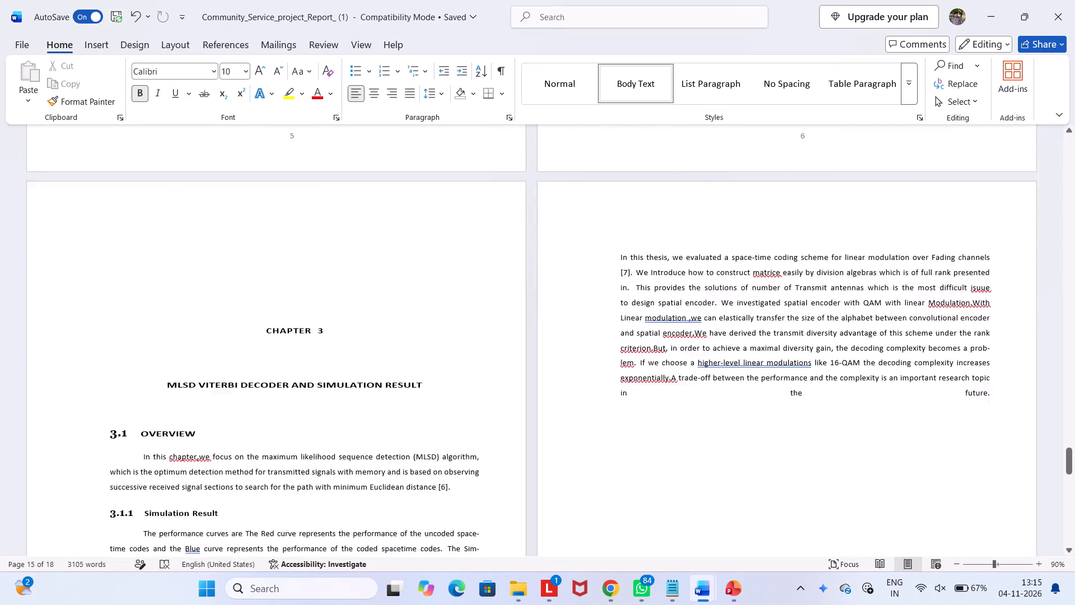
{"action": "scroll", "coordinate": [390, 376], "scroll_direction": "up", "scroll_amount": 1}
{"action": "scroll", "coordinate": [390, 376], "scroll_direction": "down", "scroll_amount": 2}
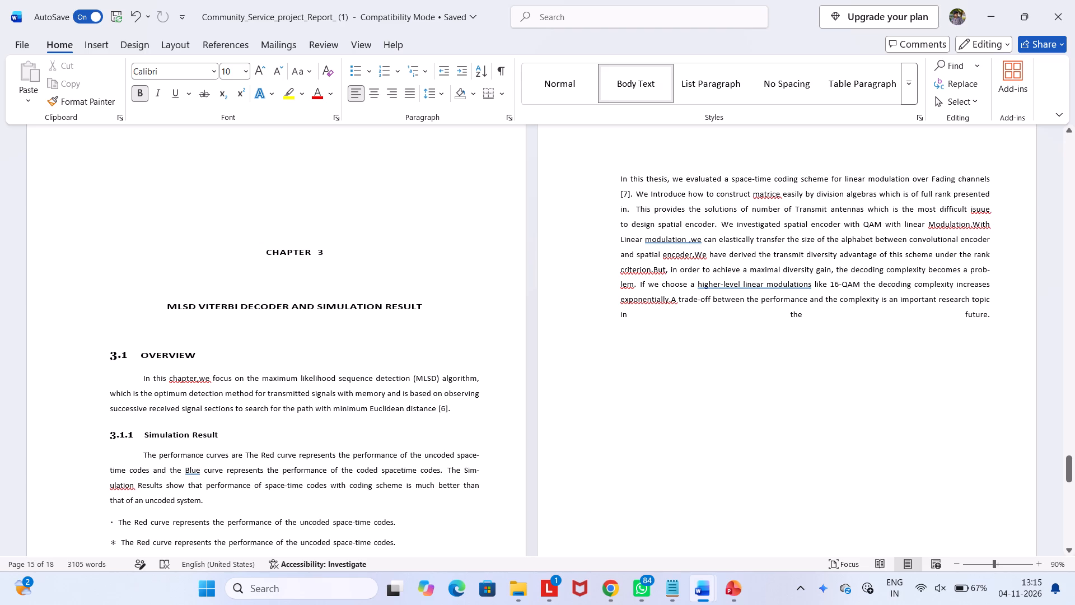
{"action": "scroll", "coordinate": [626, 461], "scroll_direction": "up", "scroll_amount": 20}
{"action": "scroll", "coordinate": [626, 461], "scroll_direction": "up", "scroll_amount": 20}
{"action": "scroll", "coordinate": [626, 461], "scroll_direction": "up", "scroll_amount": 20}
{"action": "scroll", "coordinate": [626, 461], "scroll_direction": "up", "scroll_amount": 20}
{"action": "scroll", "coordinate": [626, 461], "scroll_direction": "up", "scroll_amount": 20}
{"action": "scroll", "coordinate": [626, 461], "scroll_direction": "up", "scroll_amount": 20}
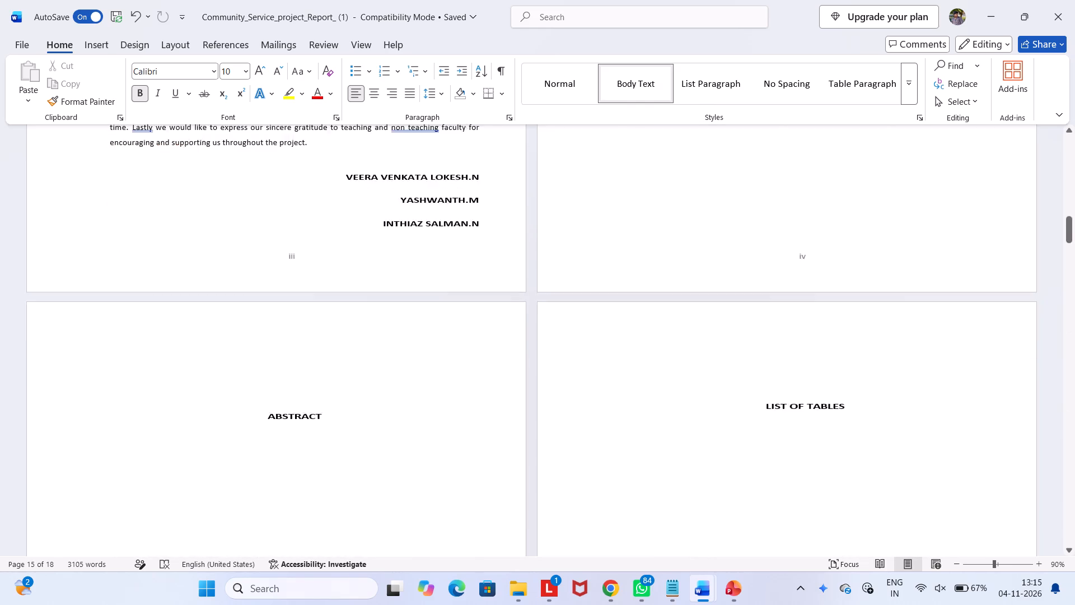
{"action": "scroll", "coordinate": [626, 461], "scroll_direction": "up", "scroll_amount": 20}
{"action": "scroll", "coordinate": [626, 461], "scroll_direction": "up", "scroll_amount": 20}
{"action": "scroll", "coordinate": [626, 461], "scroll_direction": "up", "scroll_amount": 20}
{"action": "scroll", "coordinate": [626, 461], "scroll_direction": "down", "scroll_amount": 15}
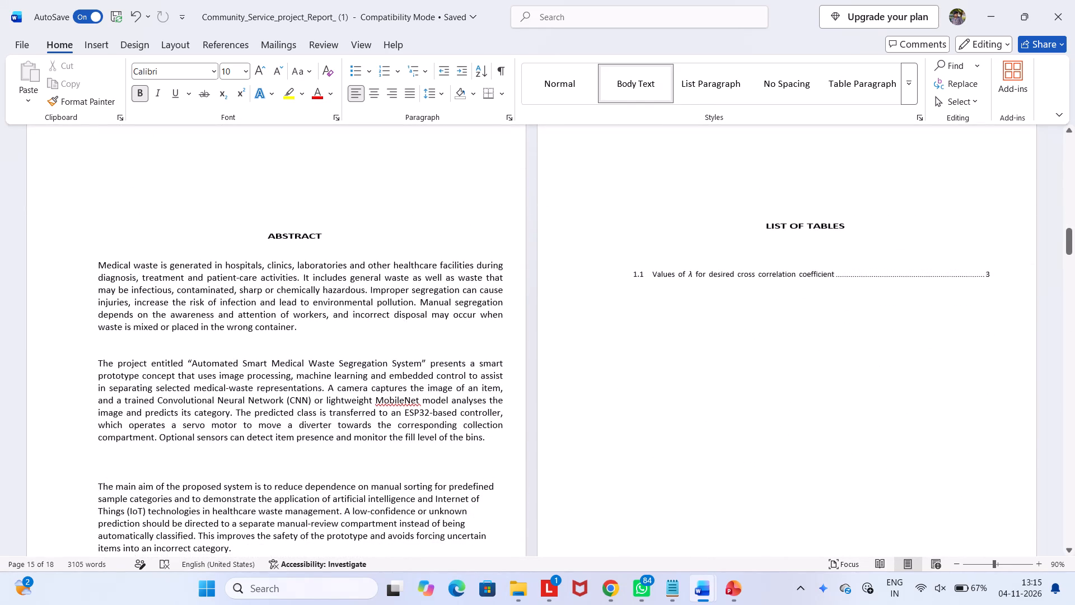
{"action": "scroll", "coordinate": [626, 461], "scroll_direction": "down", "scroll_amount": 1}
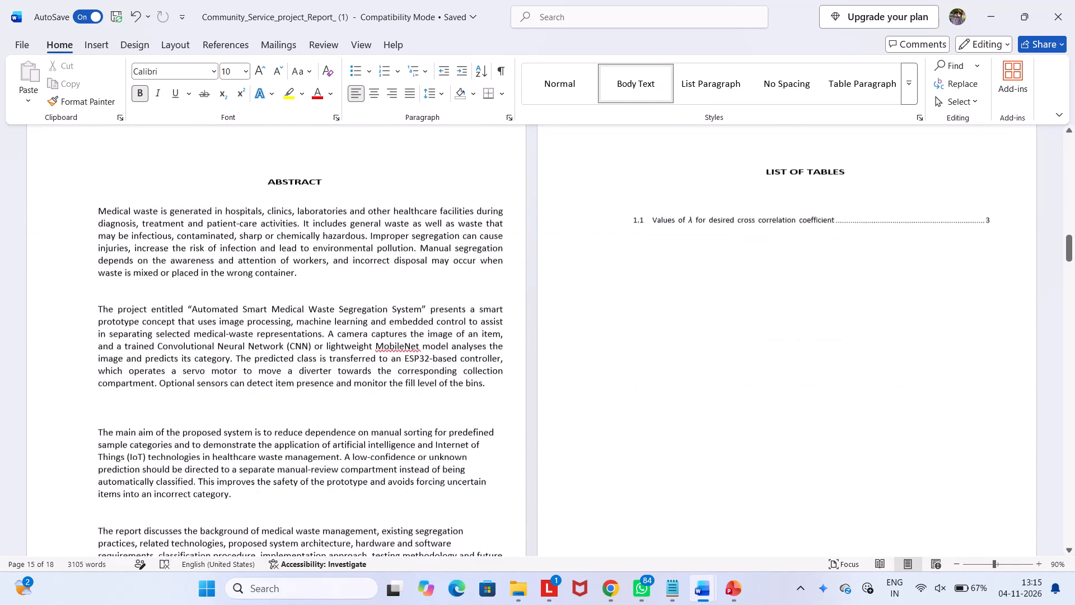
{"action": "scroll", "coordinate": [626, 461], "scroll_direction": "down", "scroll_amount": 4}
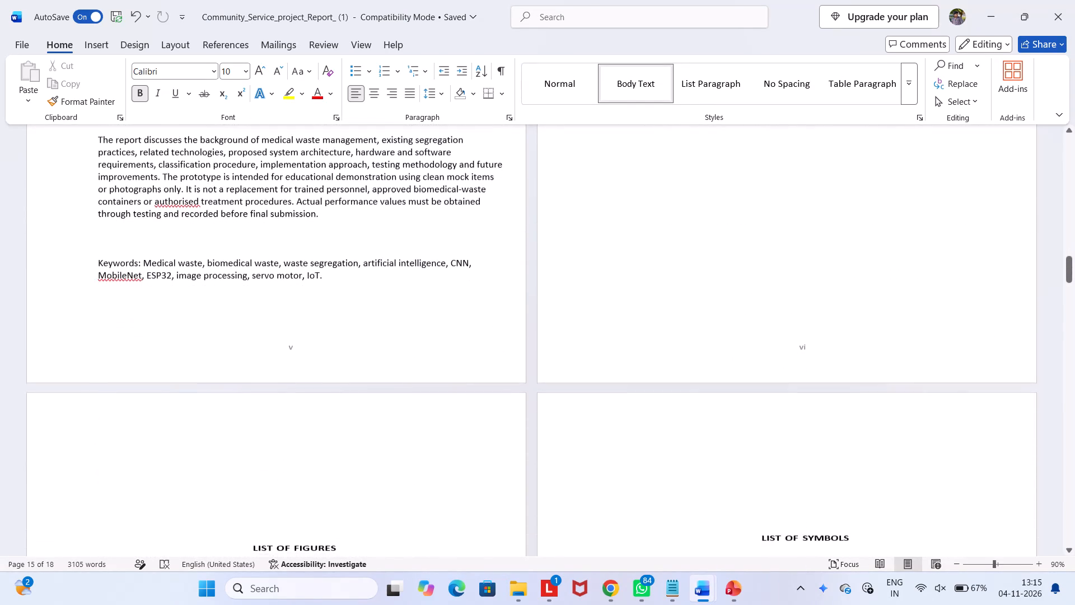
{"action": "scroll", "coordinate": [626, 461], "scroll_direction": "down", "scroll_amount": 6}
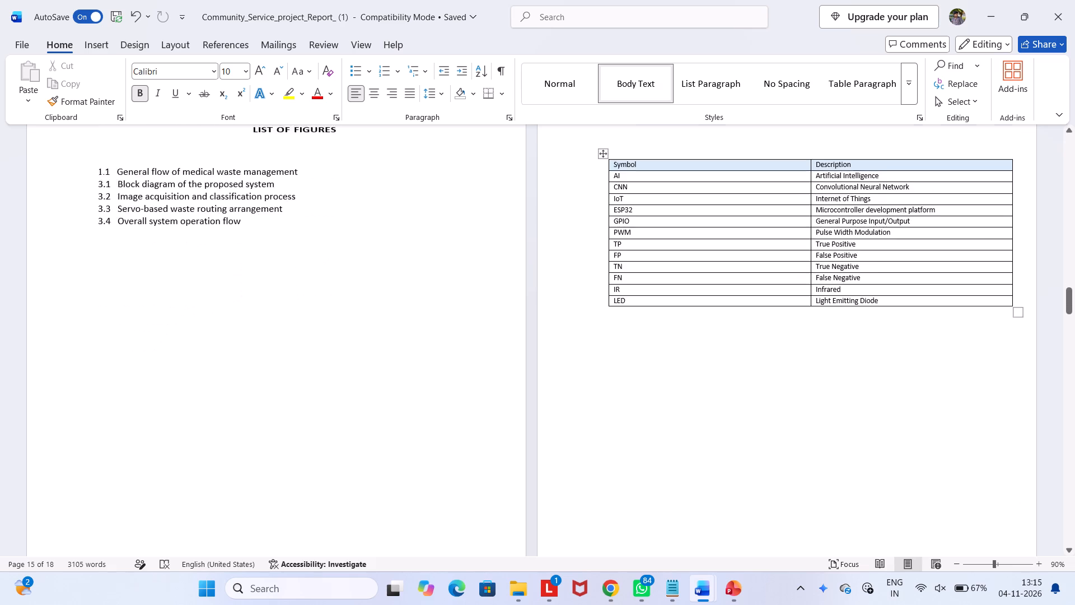
{"action": "scroll", "coordinate": [626, 461], "scroll_direction": "down", "scroll_amount": 5}
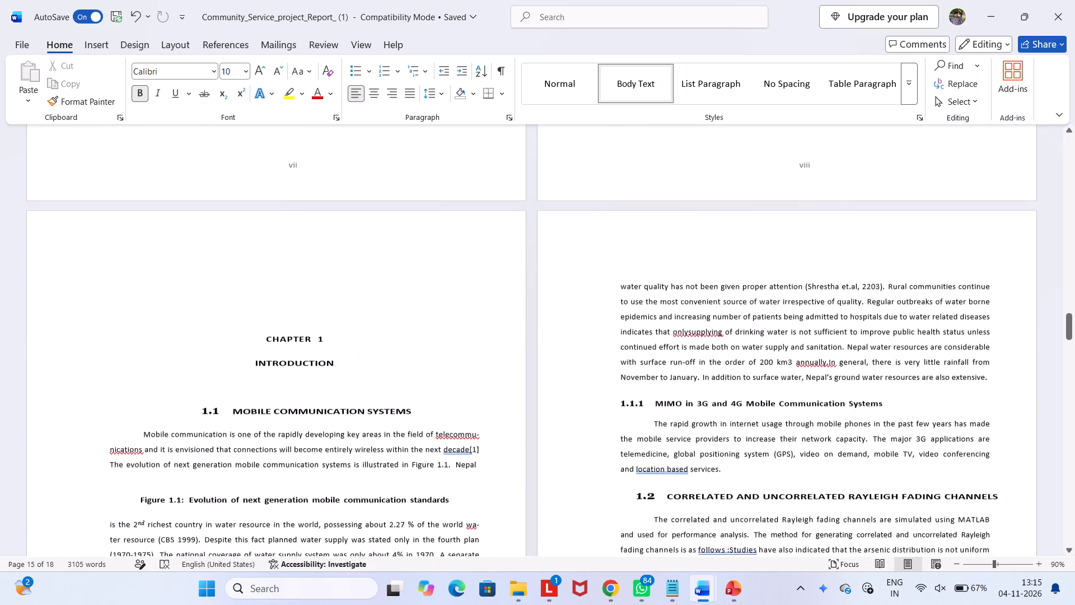
{"action": "scroll", "coordinate": [626, 461], "scroll_direction": "down", "scroll_amount": 7}
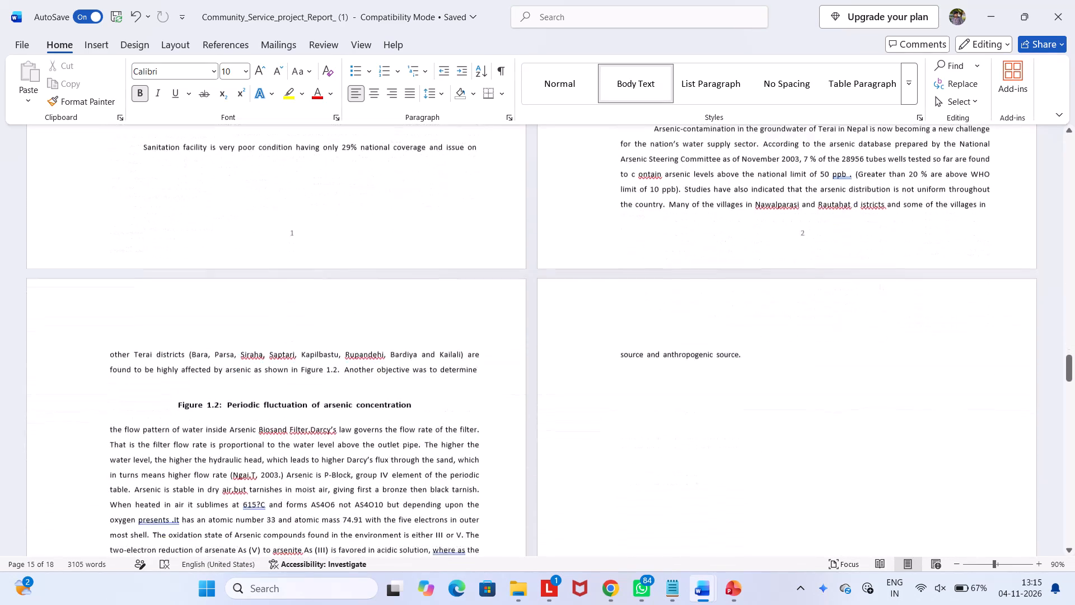
{"action": "scroll", "coordinate": [626, 461], "scroll_direction": "down", "scroll_amount": 6}
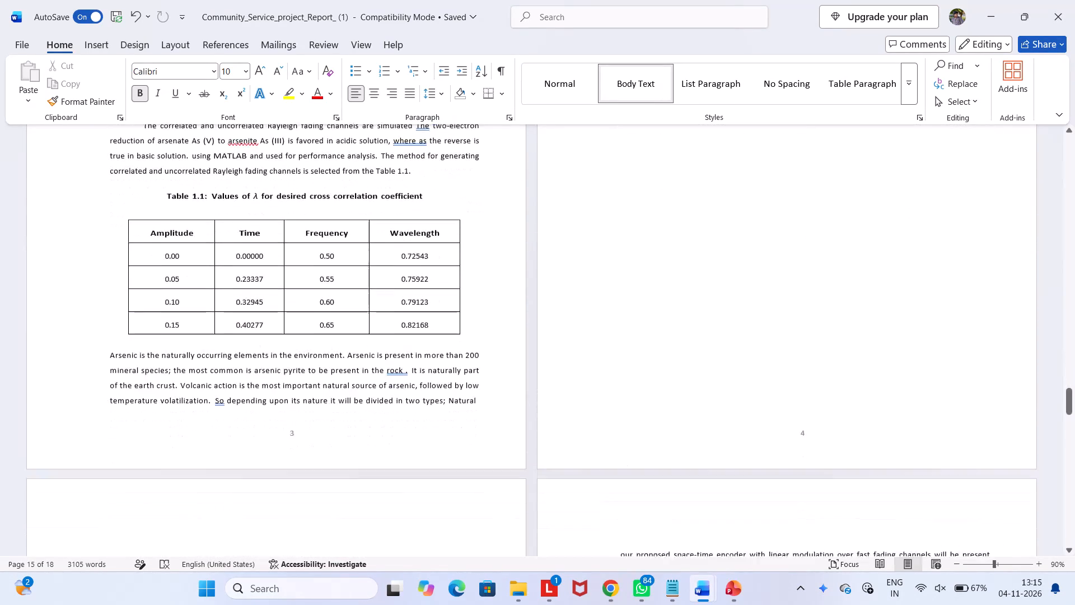
{"action": "scroll", "coordinate": [626, 461], "scroll_direction": "down", "scroll_amount": 4}
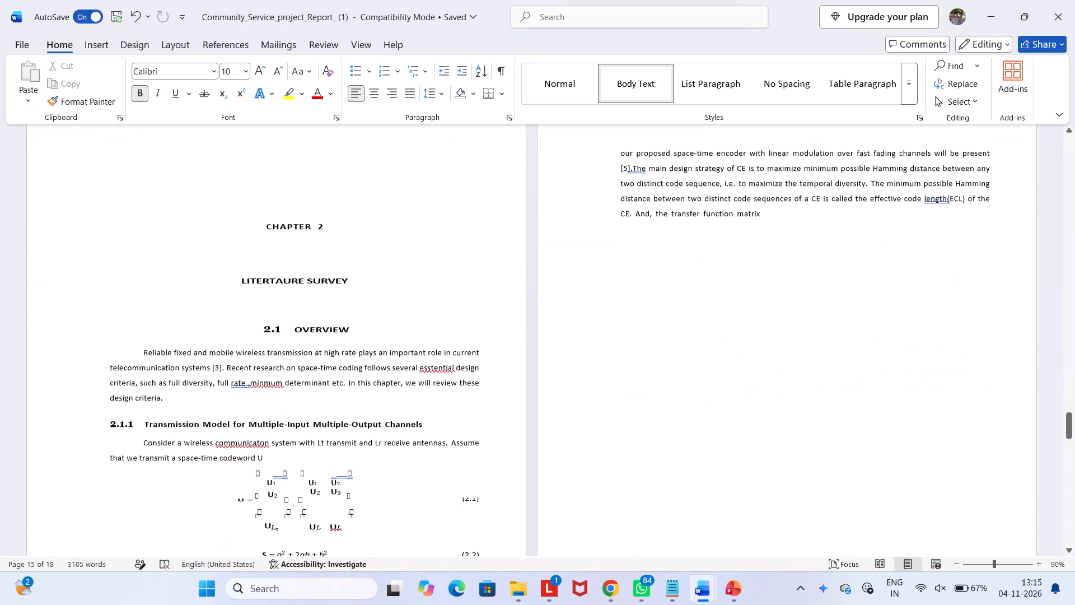
Remove the extra blank lines between the CHAPTER 2, LITERTAURE SURVEY and 2.1 OVERVIEW headings.
{"action": "left_click", "coordinate": [281, 241]}
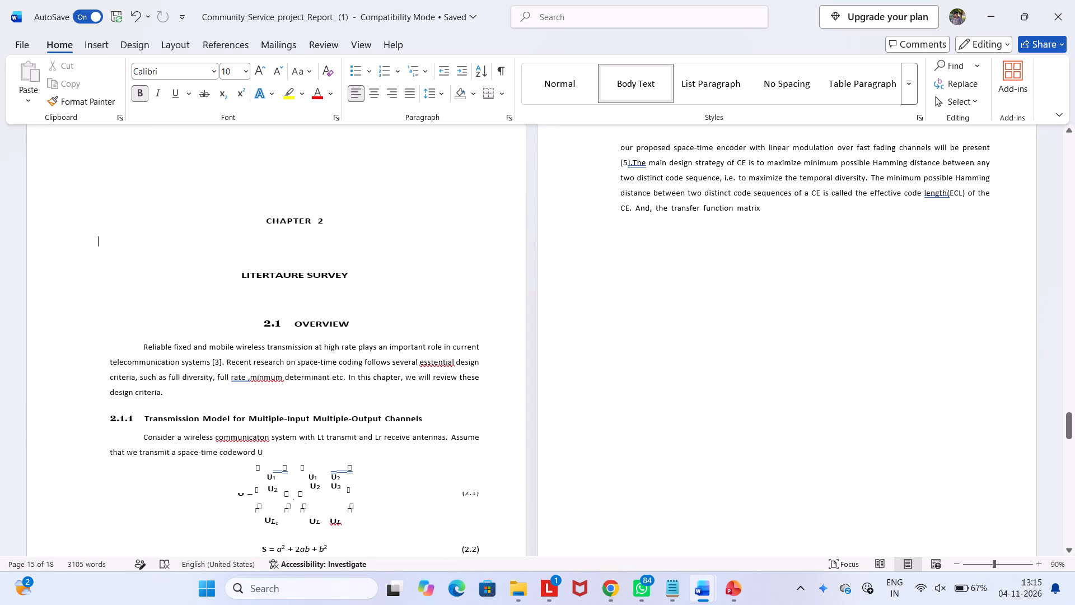
{"action": "key", "text": "BackSpace"}
{"action": "key", "text": "BackSpace"}
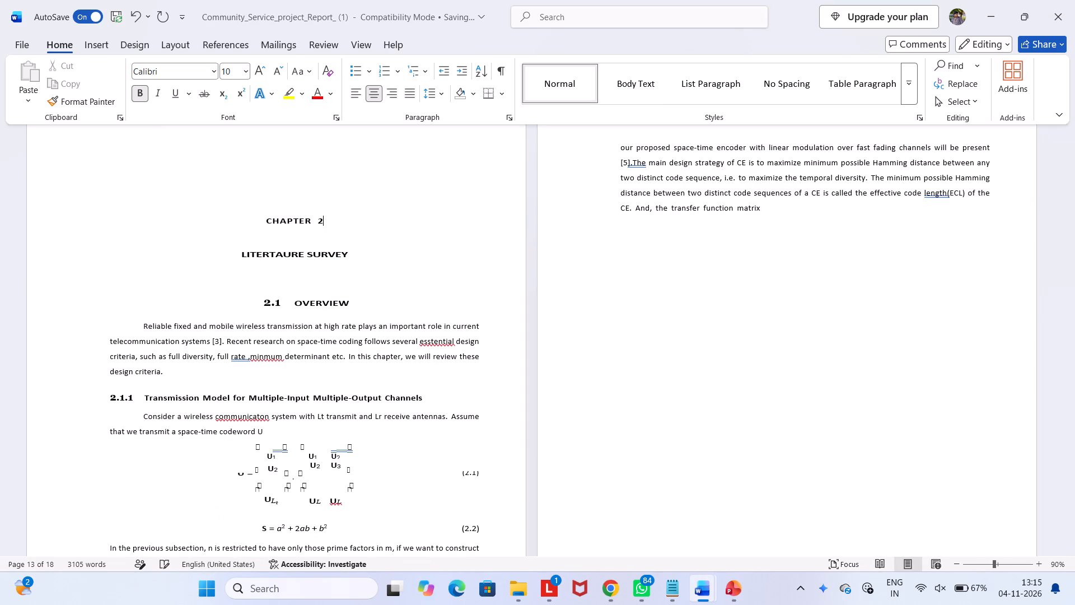
{"action": "key", "text": "BackSpace"}
{"action": "key", "text": "2"}
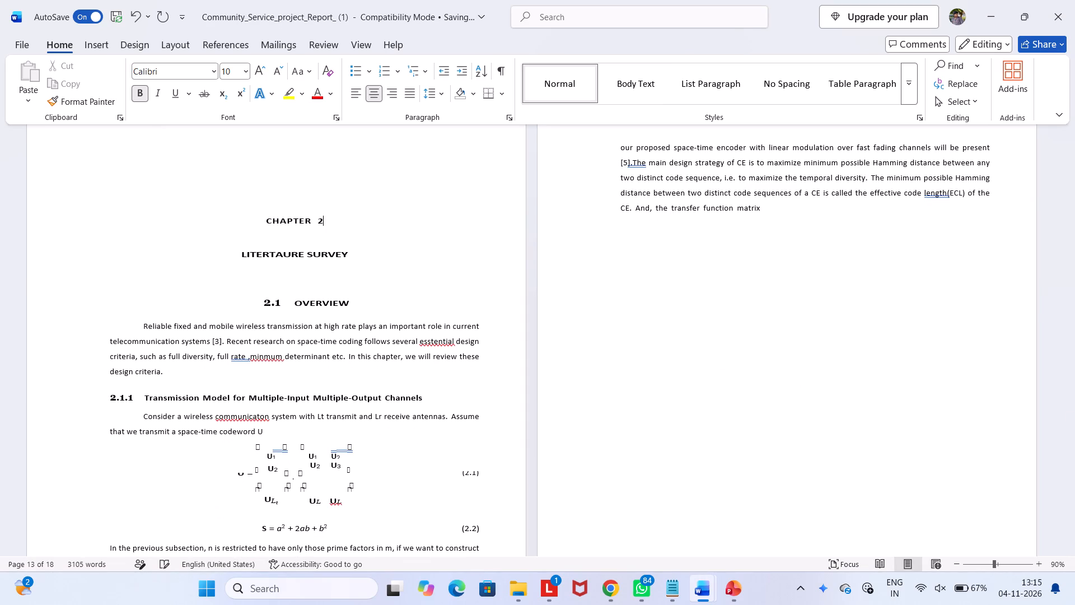
{"action": "key", "text": "Down"}
{"action": "key", "text": "BackSpace"}
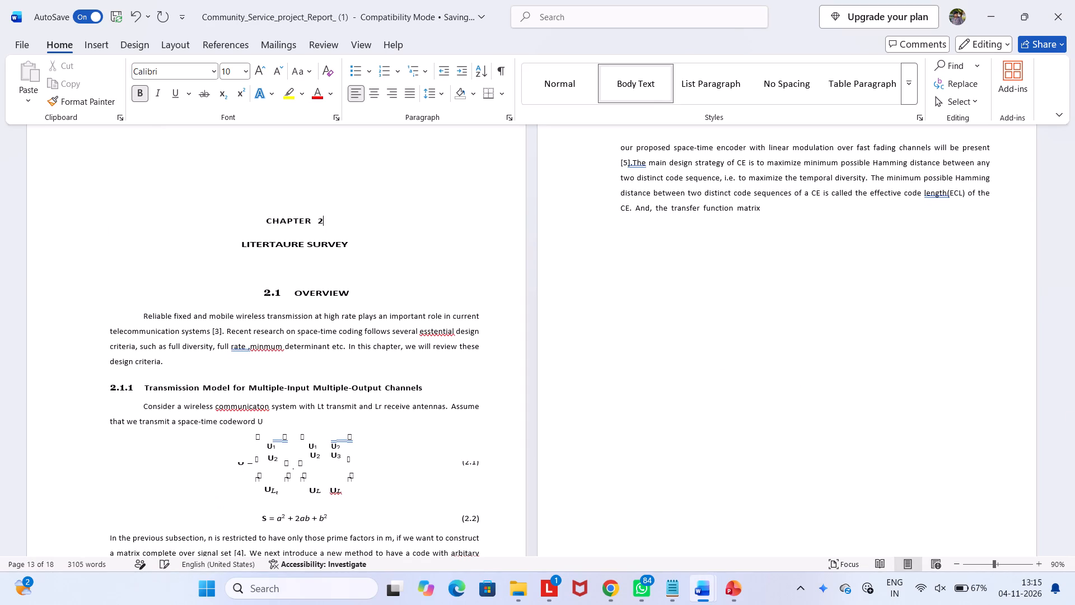
{"action": "left_click", "coordinate": [277, 280]}
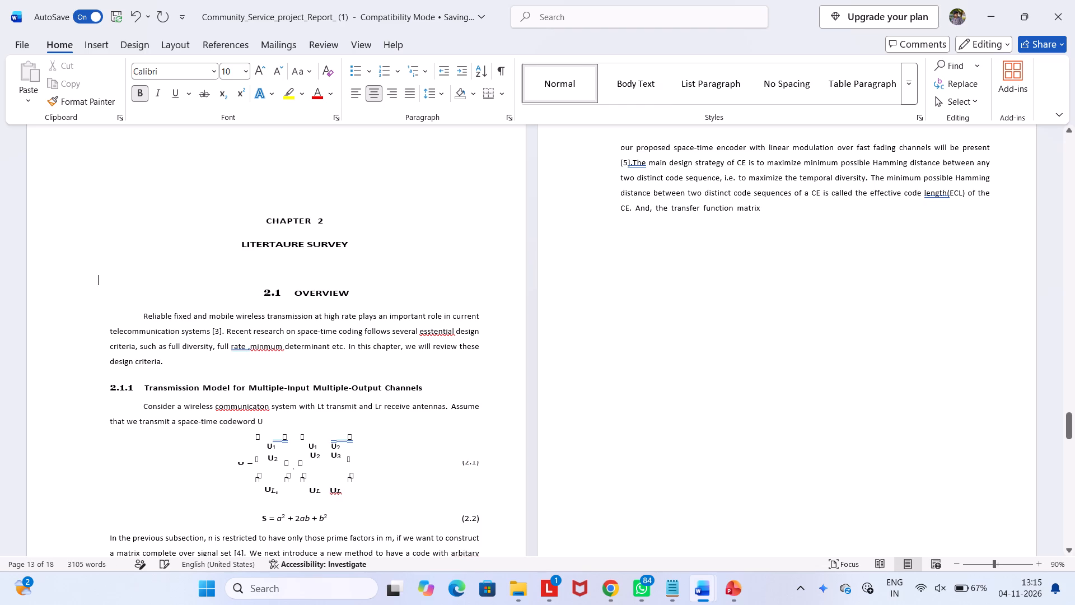
{"action": "key", "text": "BackSpace"}
{"action": "key", "text": "BackSpace"}
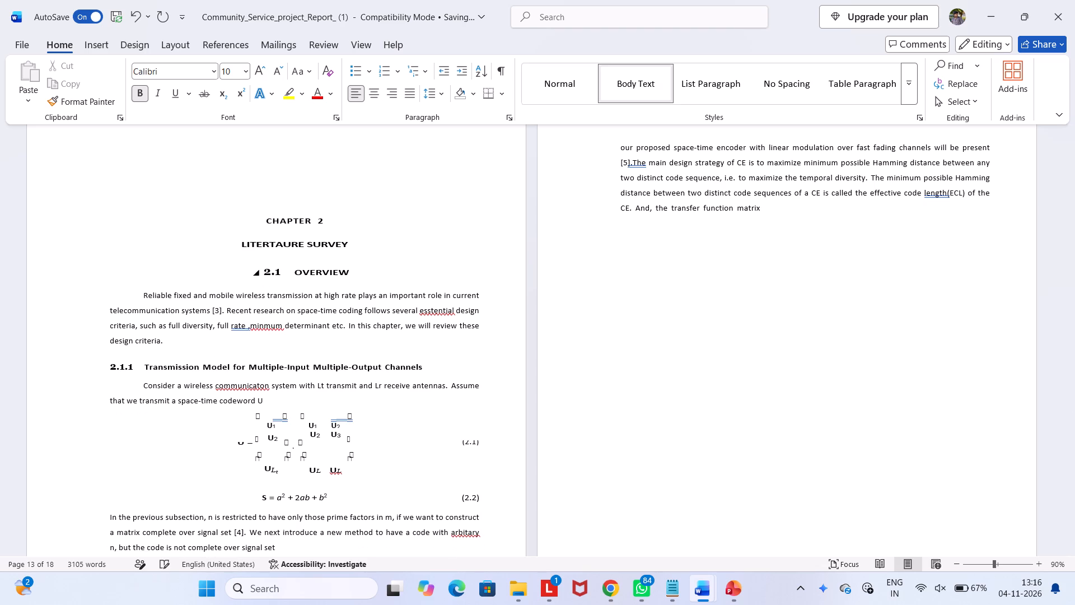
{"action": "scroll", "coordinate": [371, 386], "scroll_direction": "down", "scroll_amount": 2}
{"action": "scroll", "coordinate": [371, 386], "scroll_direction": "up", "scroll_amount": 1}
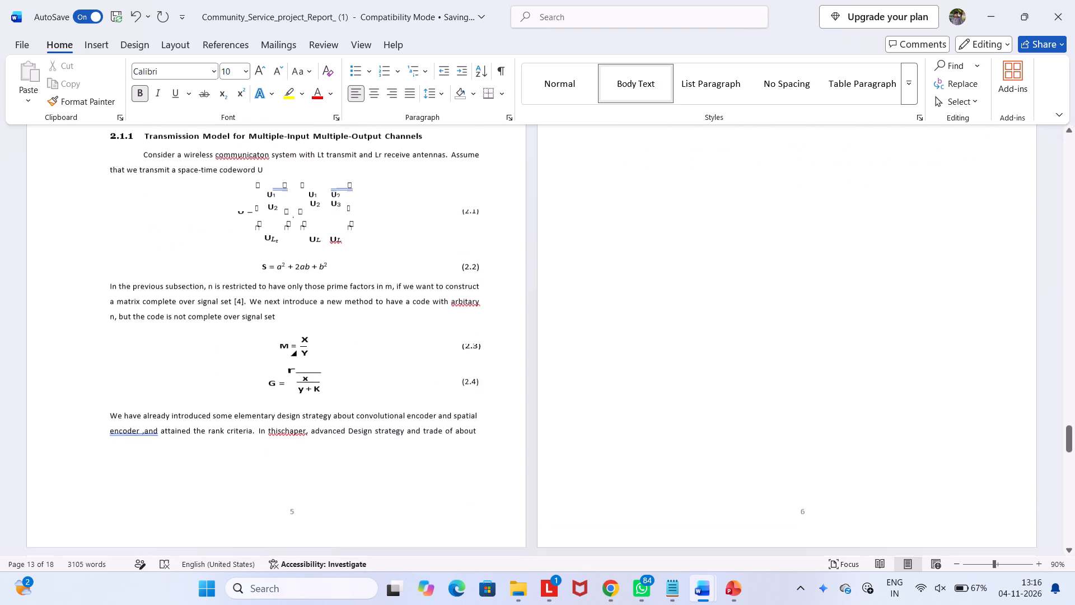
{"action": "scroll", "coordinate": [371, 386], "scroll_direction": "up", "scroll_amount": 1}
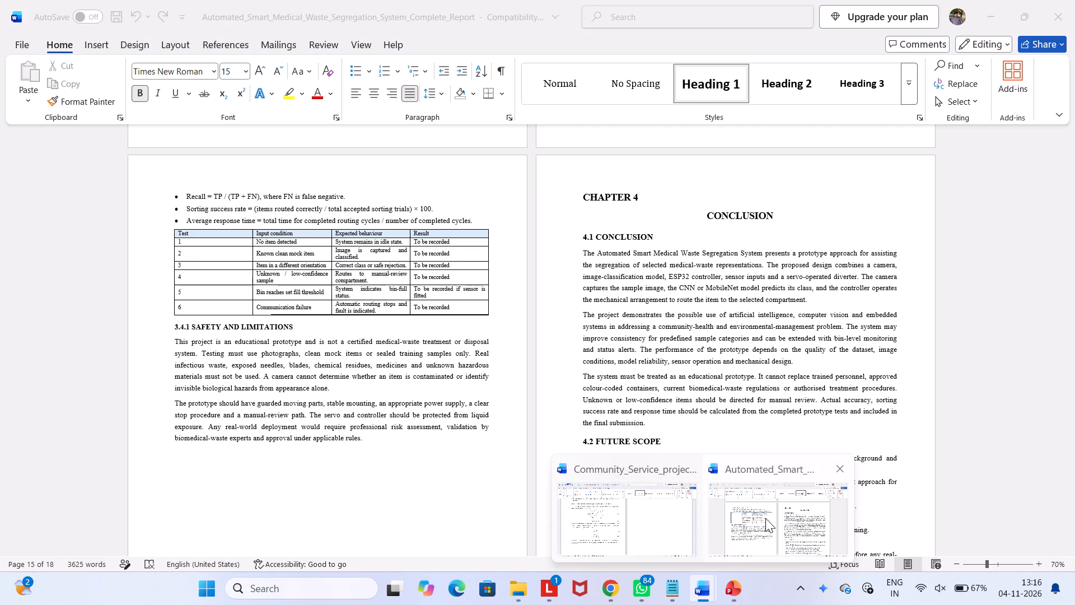
Switch to the Automated Smart Medical Waste Segregation System report and copy the two body paragraphs under 2.1 OVERVIEW in Chapter 2.
{"action": "left_click", "coordinate": [765, 518]}
{"action": "scroll", "coordinate": [580, 387], "scroll_direction": "up", "scroll_amount": 5}
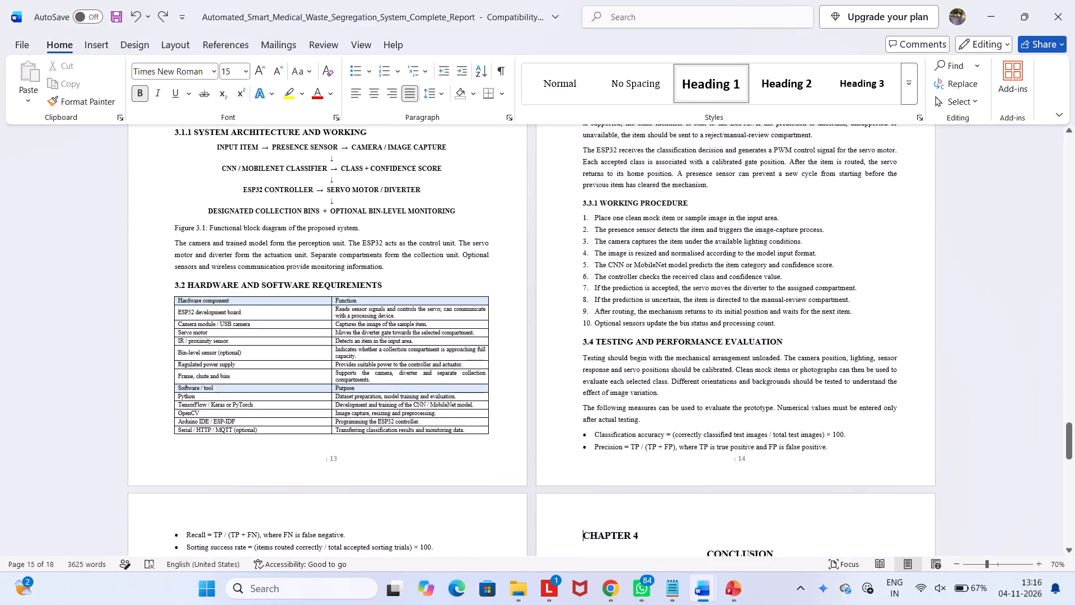
{"action": "scroll", "coordinate": [580, 387], "scroll_direction": "up", "scroll_amount": 6}
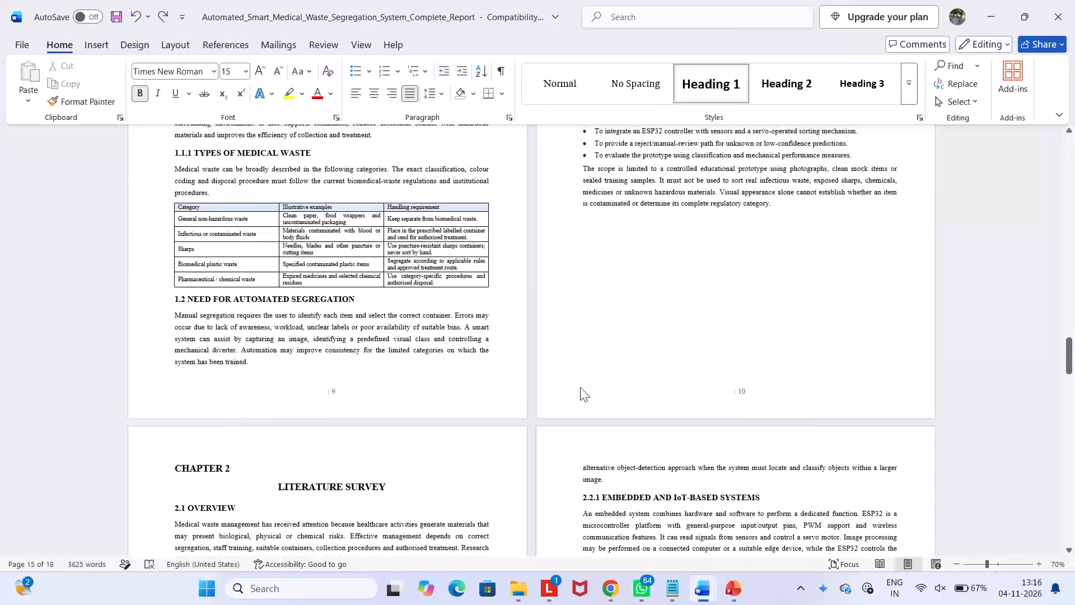
{"action": "scroll", "coordinate": [520, 416], "scroll_direction": "down", "scroll_amount": 3}
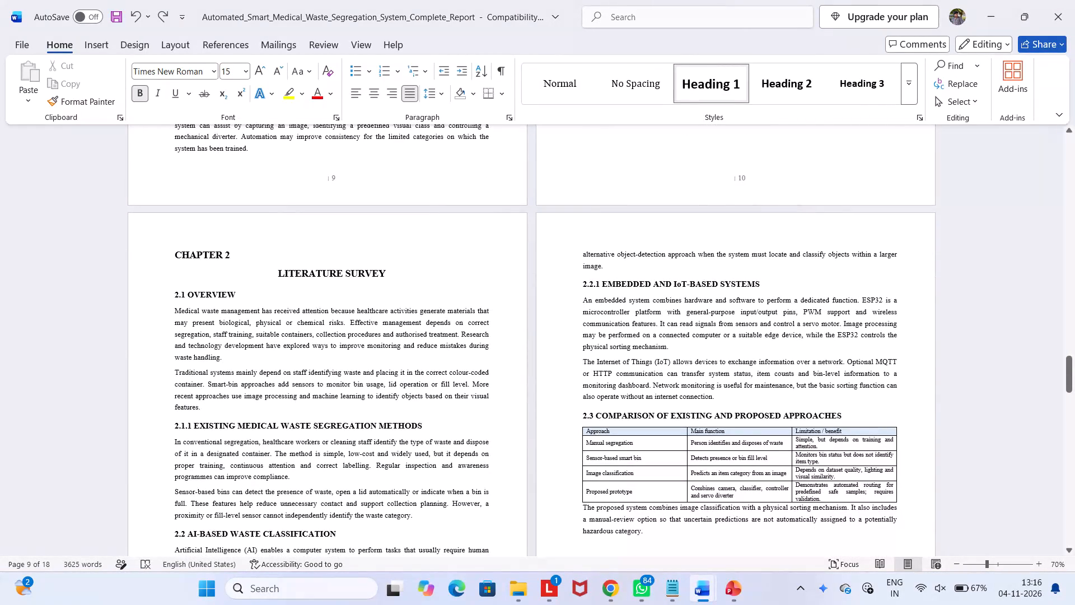
{"action": "left_click_drag", "start_coordinate": [174, 310], "coordinate": [321, 410]}
{"action": "key", "text": "ctrl+c"}
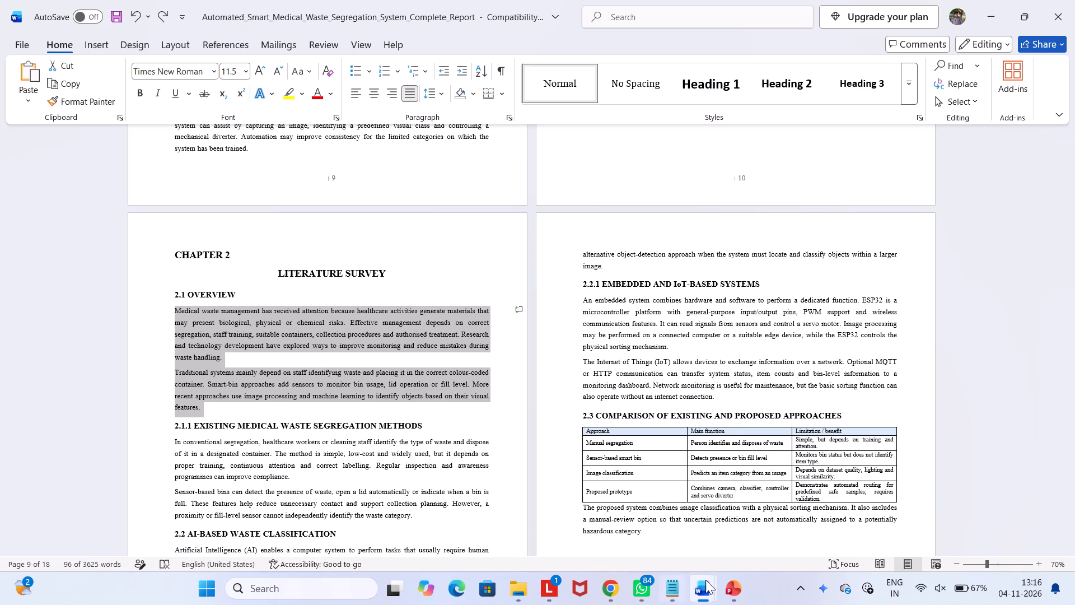
In the Community Service project report, replace the wireless transmission paragraph under 2.1 OVERVIEW with the copied medical waste paragraphs.
{"action": "left_click", "coordinate": [698, 520]}
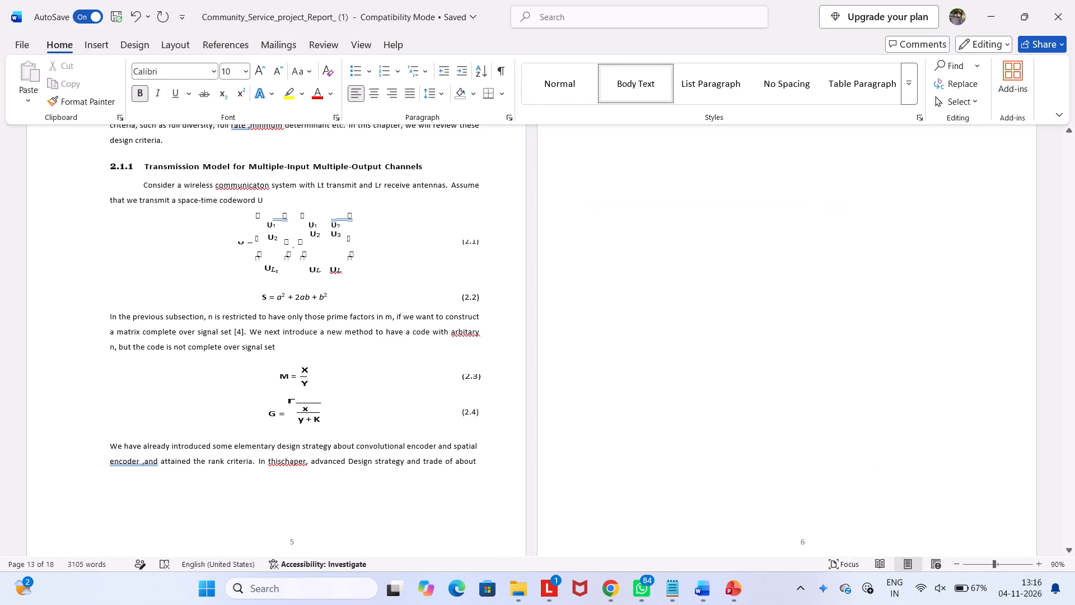
{"action": "scroll", "coordinate": [462, 441], "scroll_direction": "up", "scroll_amount": 1}
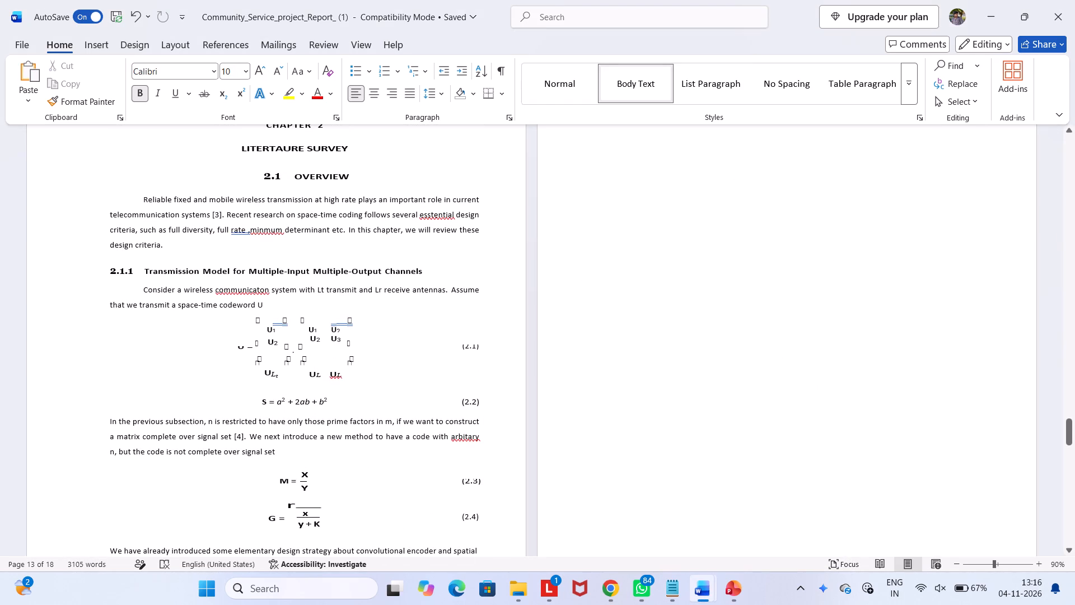
{"action": "left_click_drag", "start_coordinate": [141, 199], "coordinate": [209, 256]}
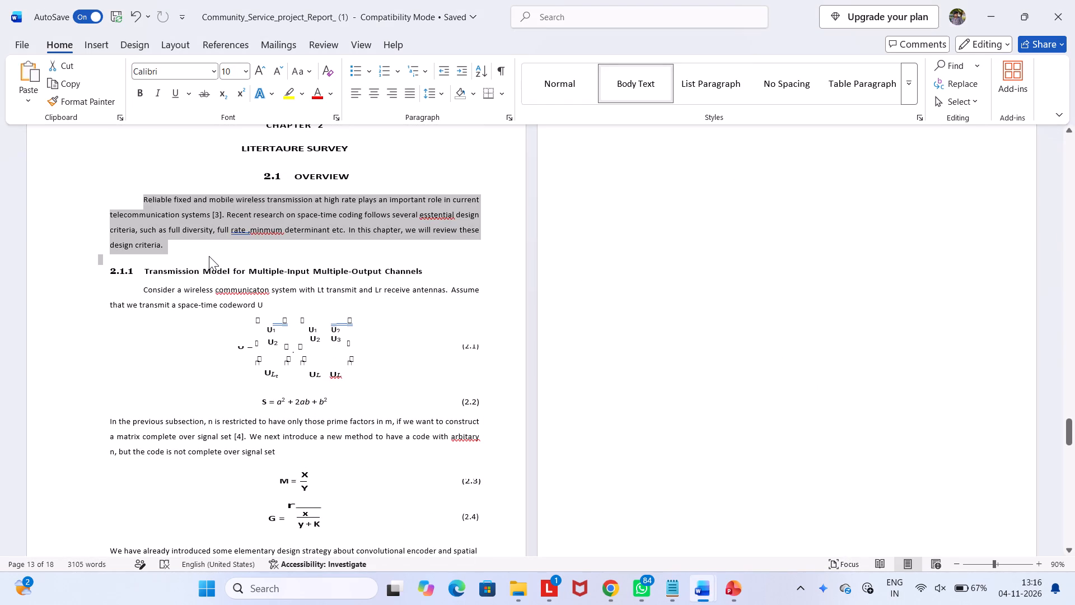
{"action": "key", "text": "ctrl+v"}
Remove the automatic numbering from the Transmission Model heading and from the two pasted overview paragraphs.
{"action": "scroll", "coordinate": [176, 254], "scroll_direction": "up", "scroll_amount": 1}
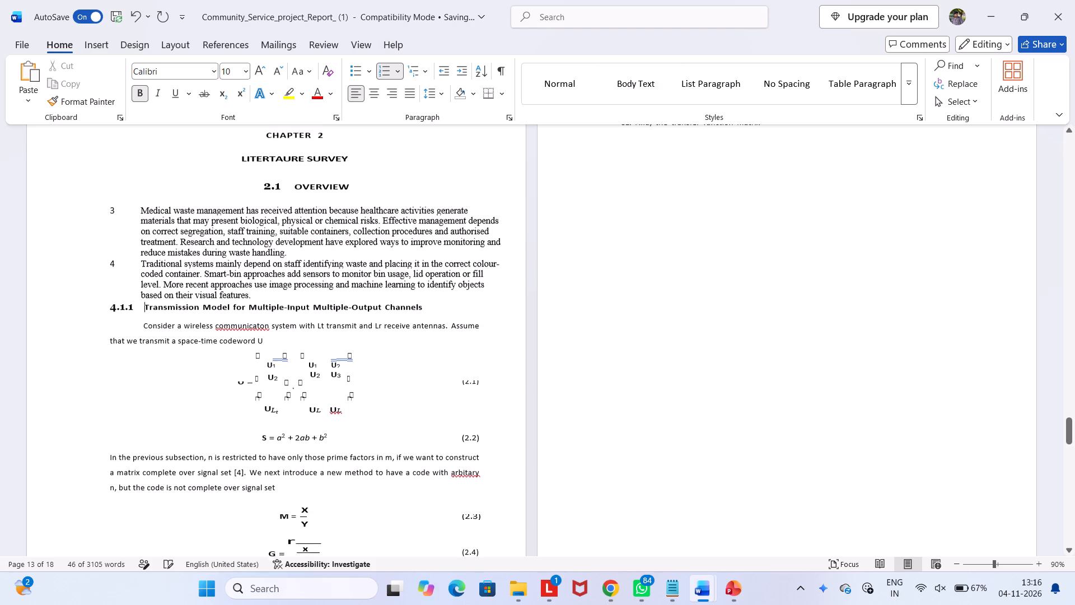
{"action": "scroll", "coordinate": [176, 254], "scroll_direction": "up", "scroll_amount": 1}
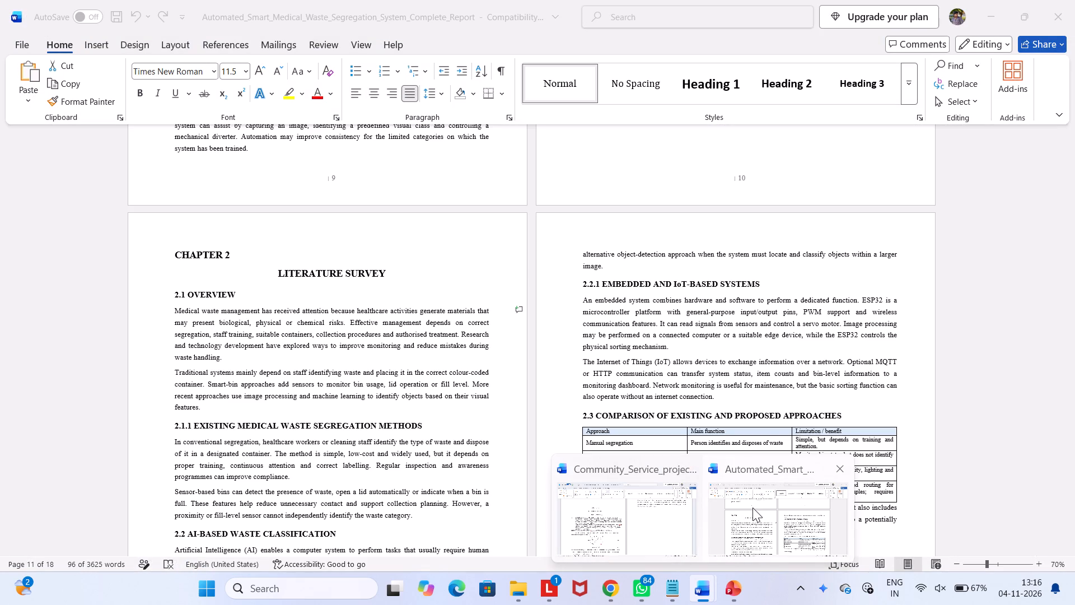
{"action": "left_click", "coordinate": [663, 514]}
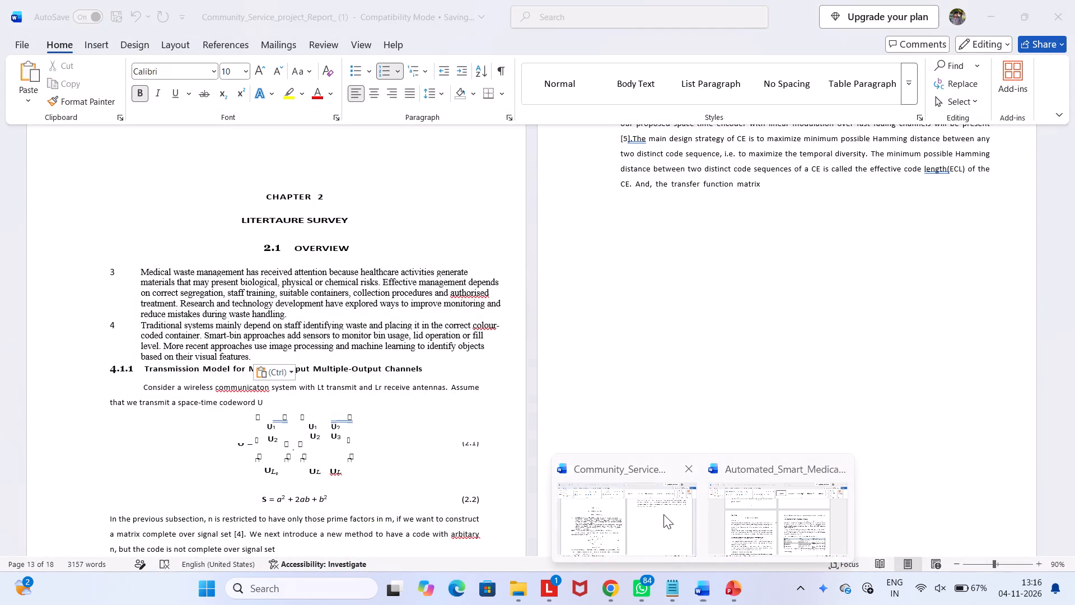
{"action": "left_click", "coordinate": [389, 68]}
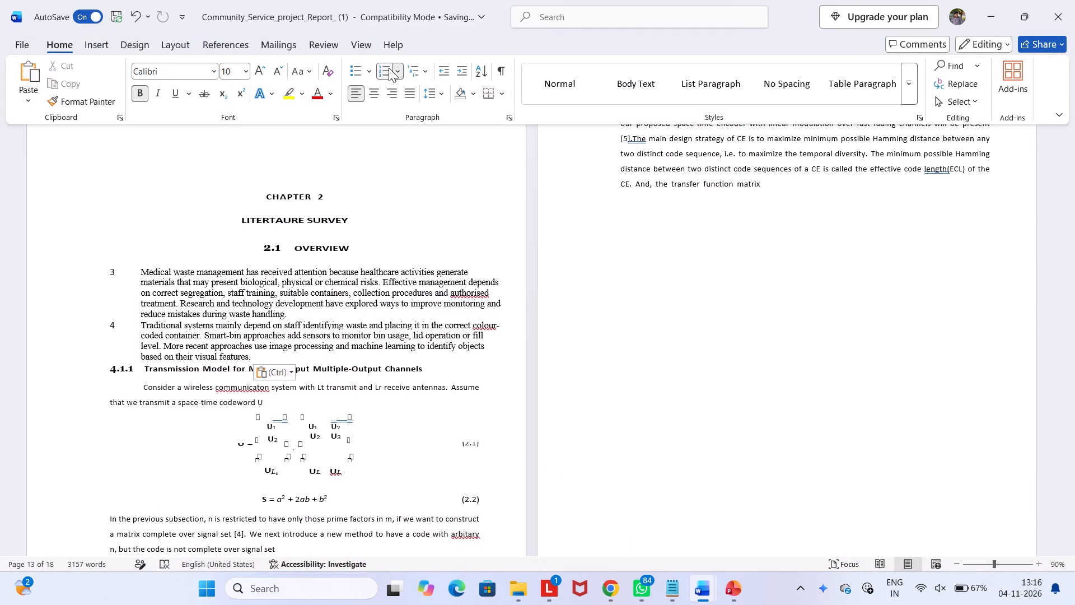
{"action": "left_click_drag", "start_coordinate": [143, 325], "coordinate": [107, 329]}
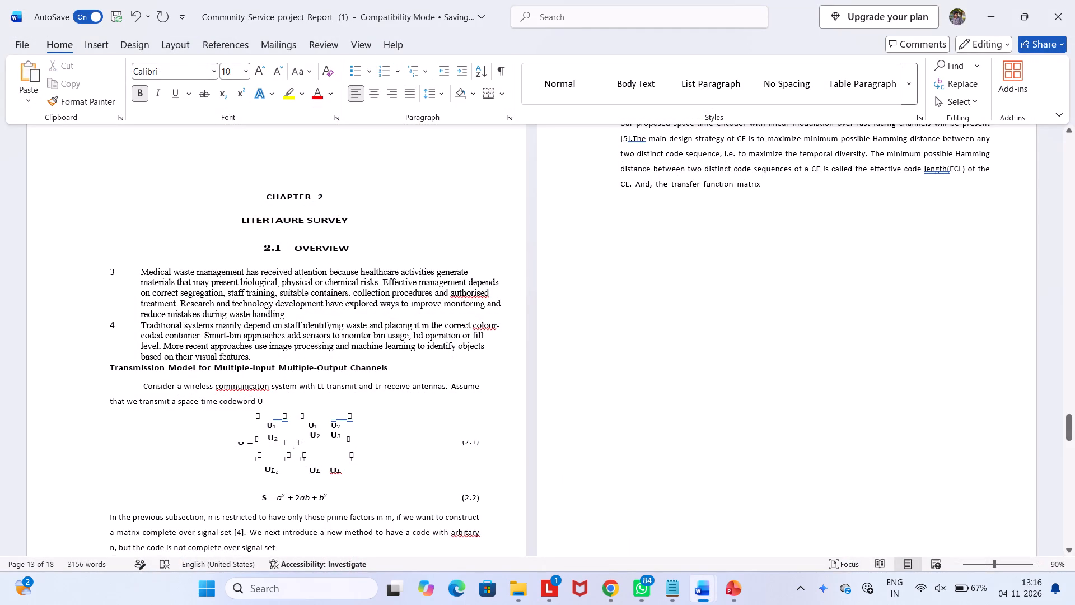
{"action": "left_click_drag", "start_coordinate": [107, 329], "coordinate": [87, 329]}
{"action": "key", "text": "BackSpace"}
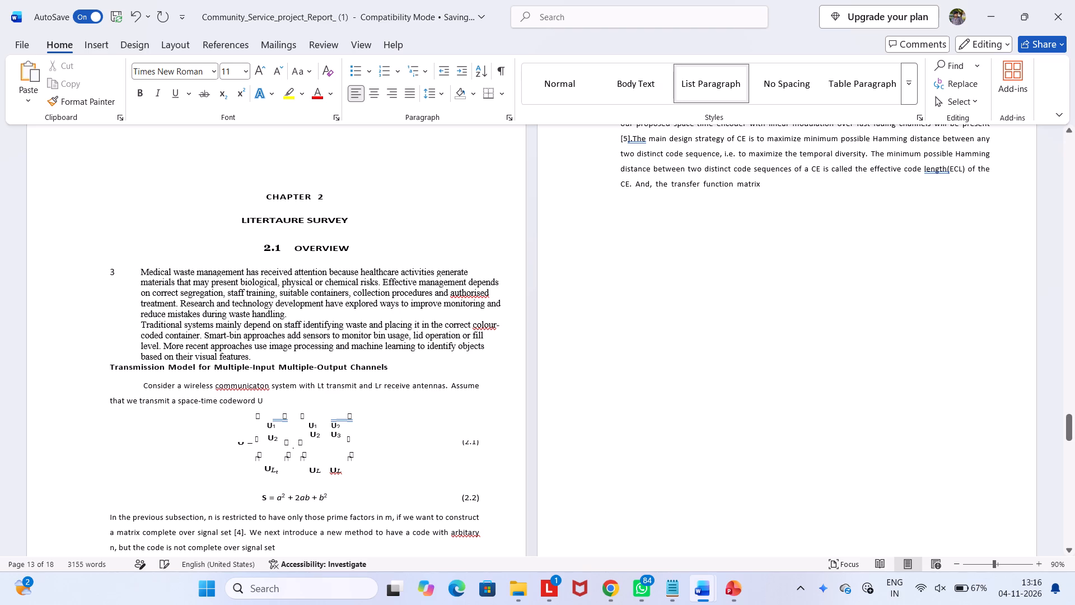
{"action": "left_click", "coordinate": [131, 275]}
{"action": "key", "text": "BackSpace"}
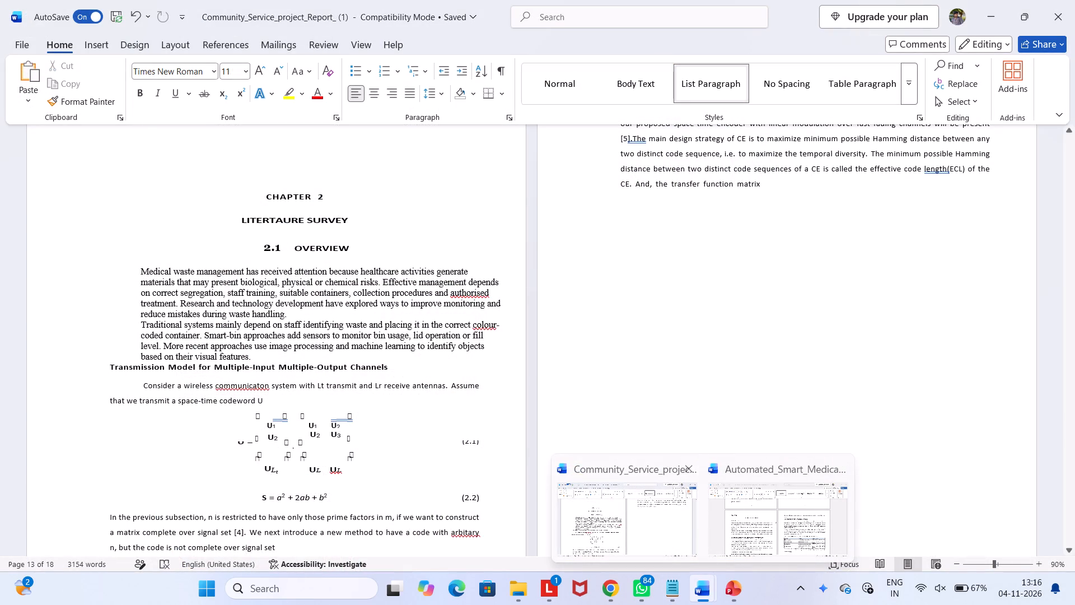
Insert a blank line between the two pasted paragraphs under 2.1 OVERVIEW.
{"action": "left_click", "coordinate": [297, 315]}
{"action": "key", "text": "backslash"}
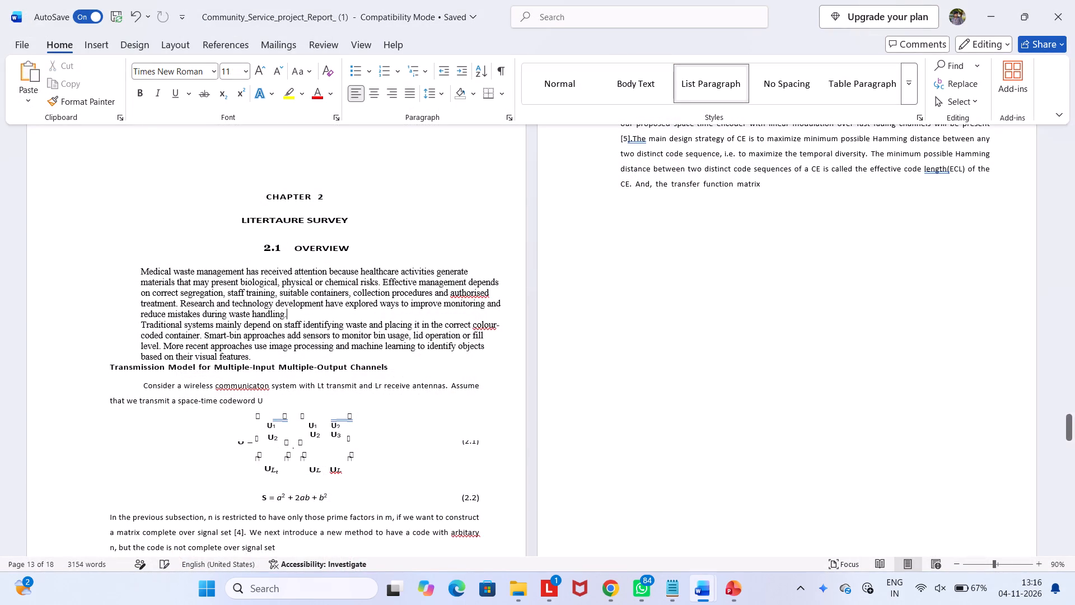
{"action": "key", "text": "BackSpace"}
{"action": "key", "text": "Return"}
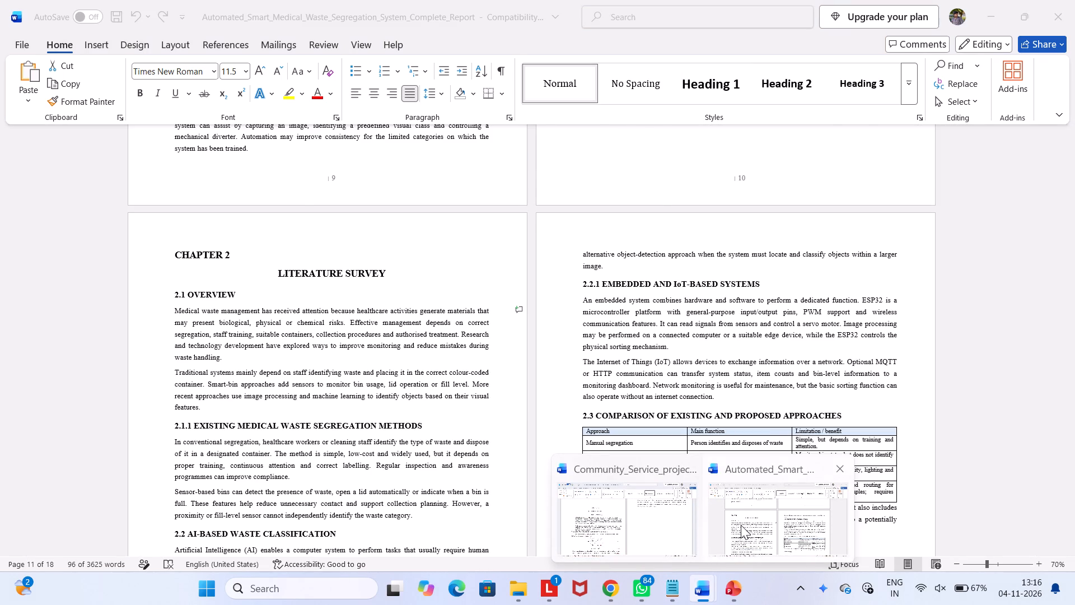
In the medical waste report, copy sections 2.1.1, 2.2 and 2.2.1 with their headings, stopping before the 2.3 comparison heading.
{"action": "left_click", "coordinate": [717, 515]}
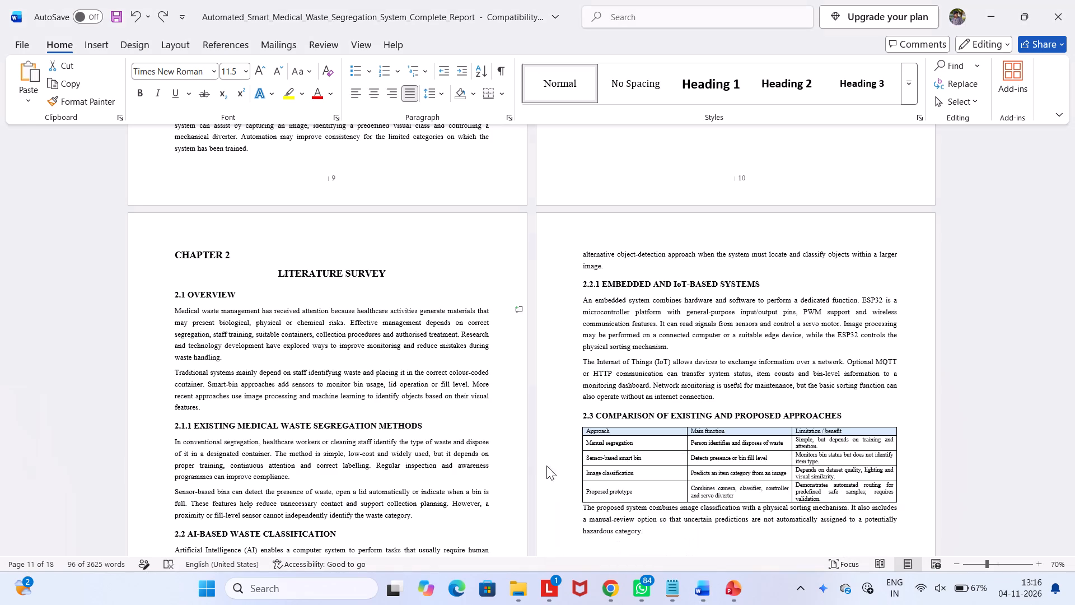
{"action": "scroll", "coordinate": [508, 457], "scroll_direction": "down", "scroll_amount": 4}
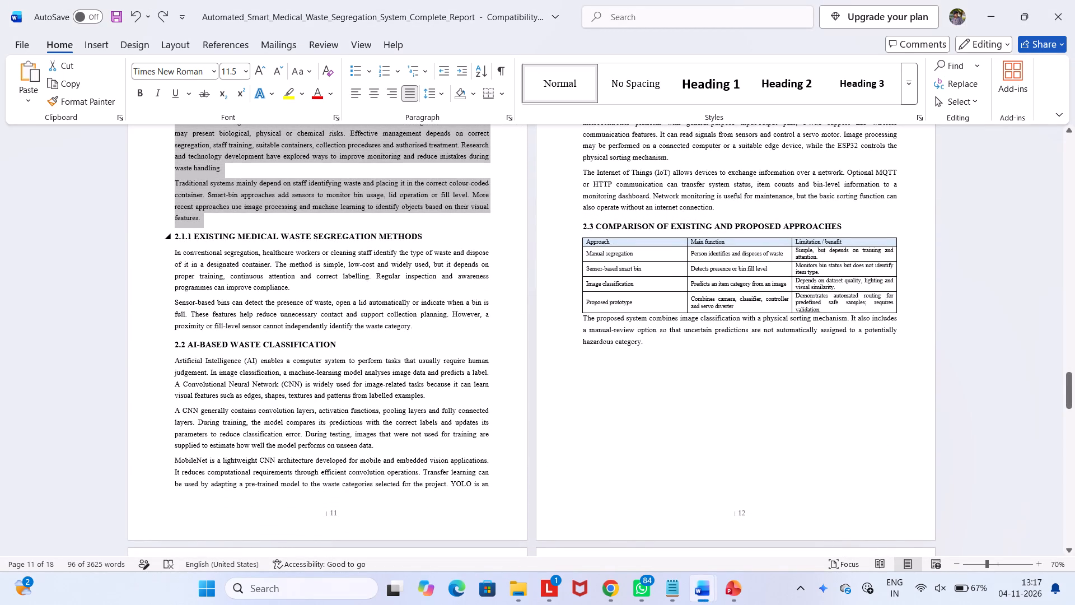
{"action": "left_click_drag", "start_coordinate": [175, 232], "coordinate": [404, 242]}
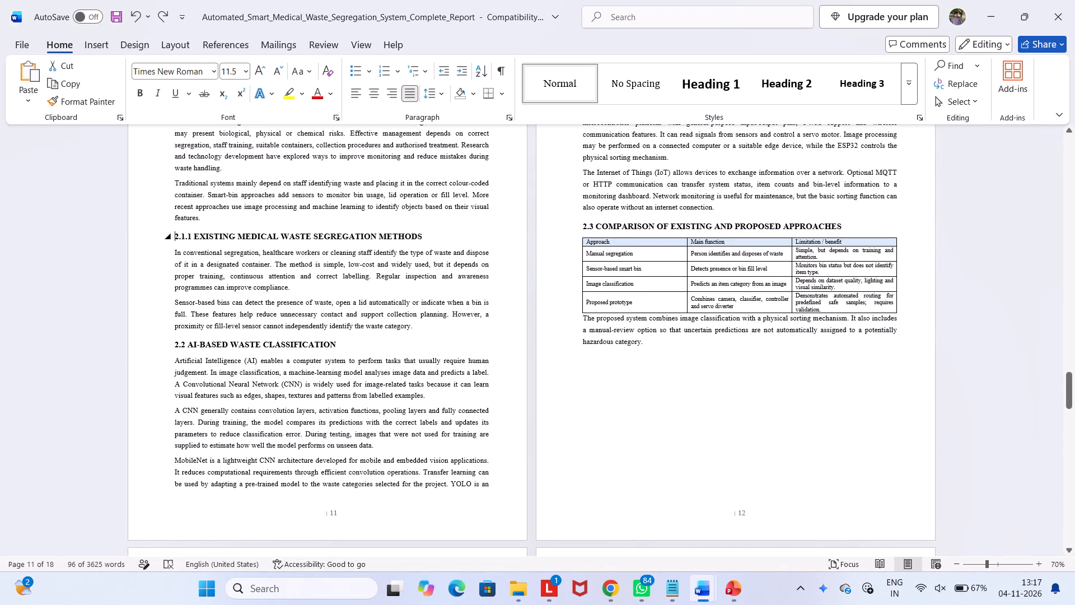
{"action": "left_click_drag", "start_coordinate": [404, 242], "coordinate": [415, 336]}
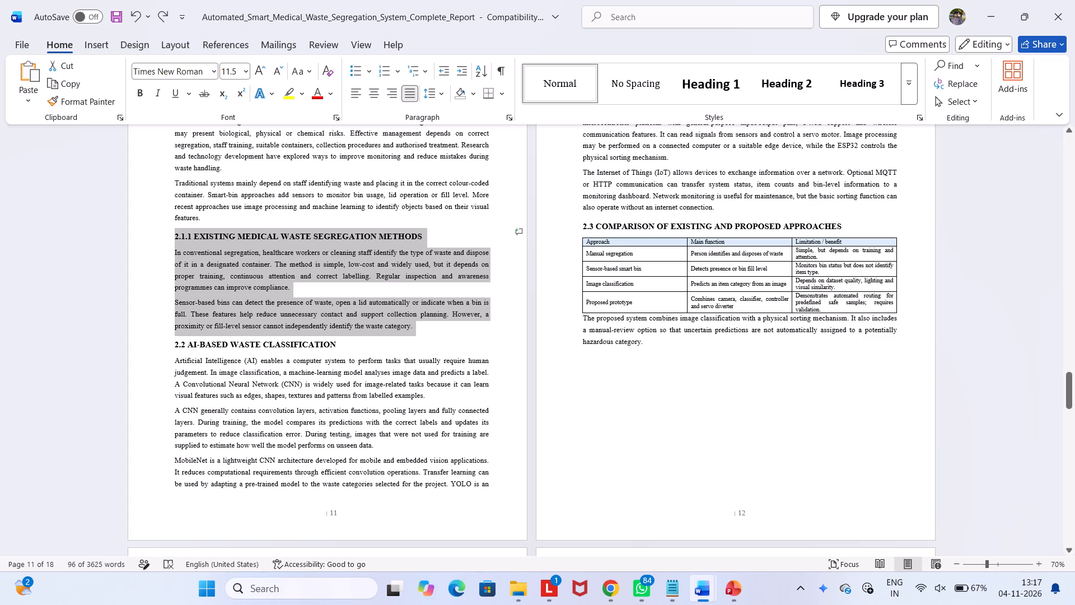
{"action": "left_click_drag", "start_coordinate": [415, 336], "coordinate": [477, 501]}
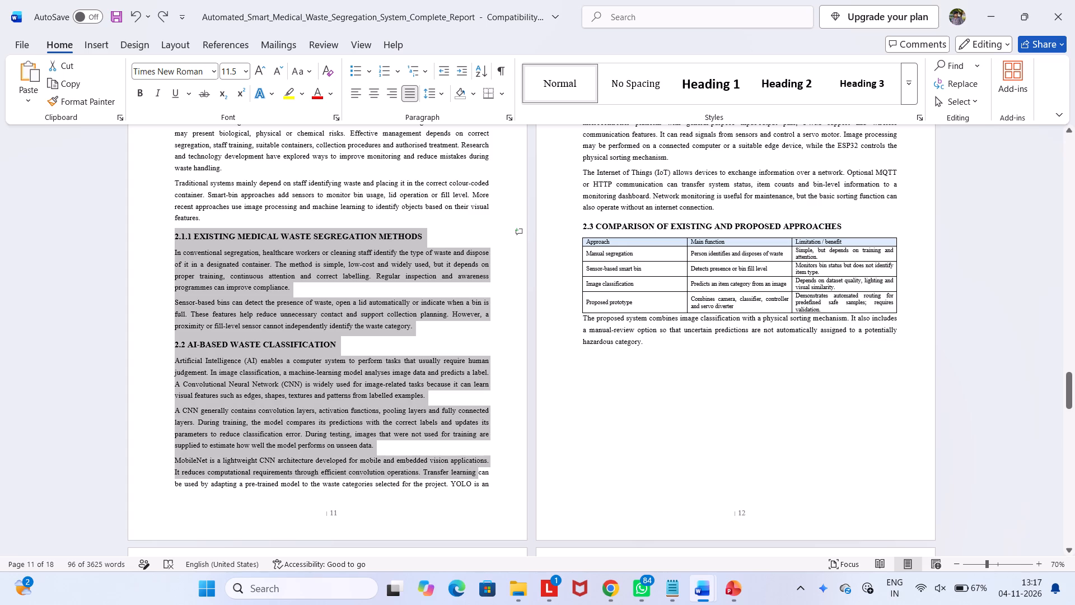
{"action": "left_click_drag", "start_coordinate": [477, 501], "coordinate": [730, 229]}
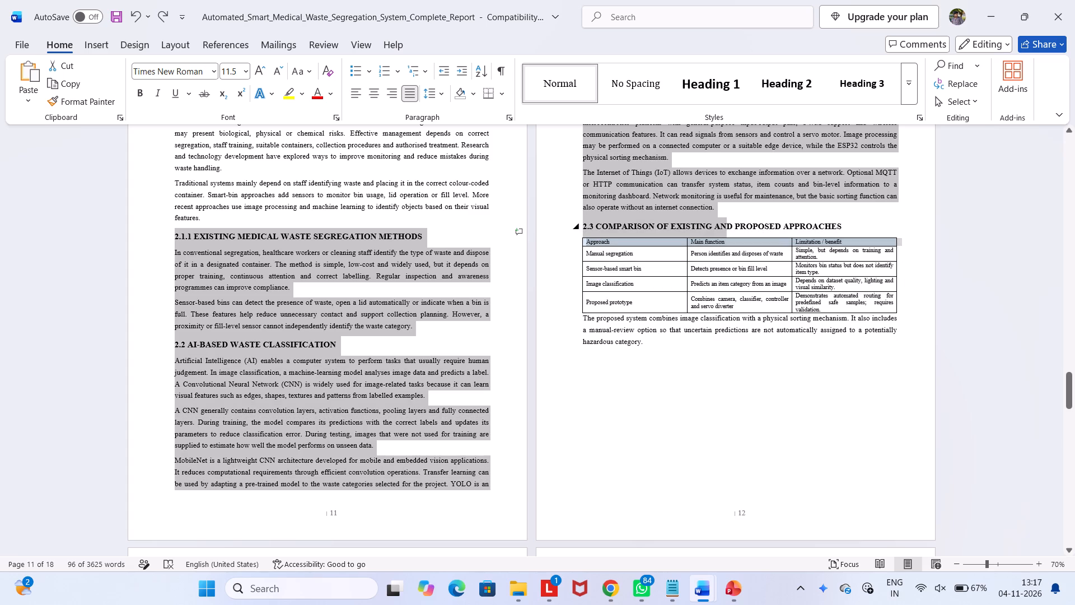
{"action": "left_click_drag", "start_coordinate": [730, 229], "coordinate": [725, 207]}
{"action": "scroll", "coordinate": [725, 207], "scroll_direction": "up", "scroll_amount": 1}
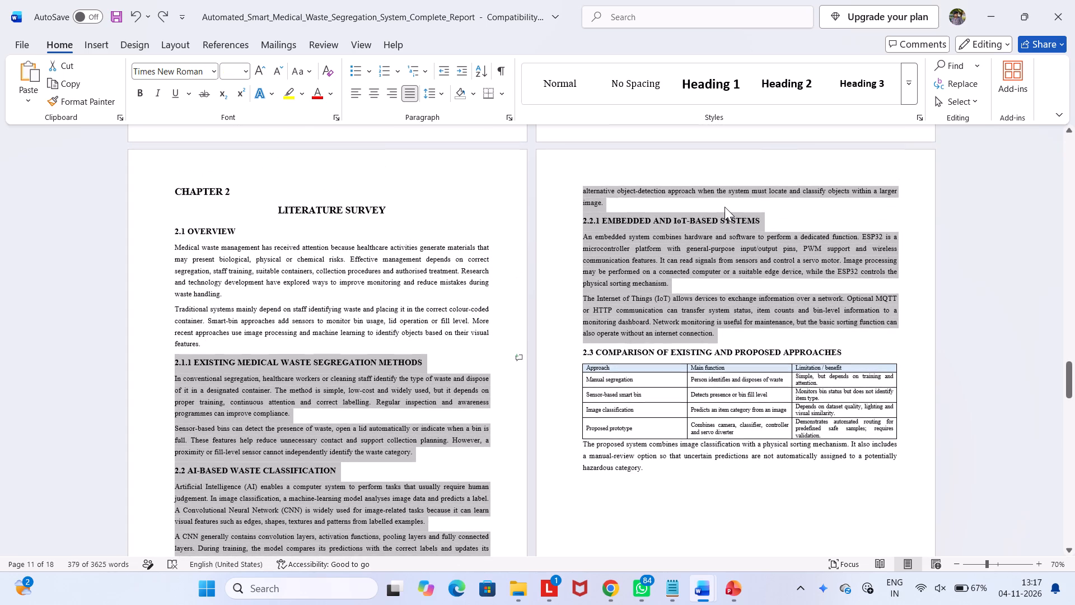
{"action": "scroll", "coordinate": [725, 207], "scroll_direction": "up", "scroll_amount": 1}
{"action": "key", "text": "ctrl+c"}
{"action": "key", "text": "ctrl+c"}
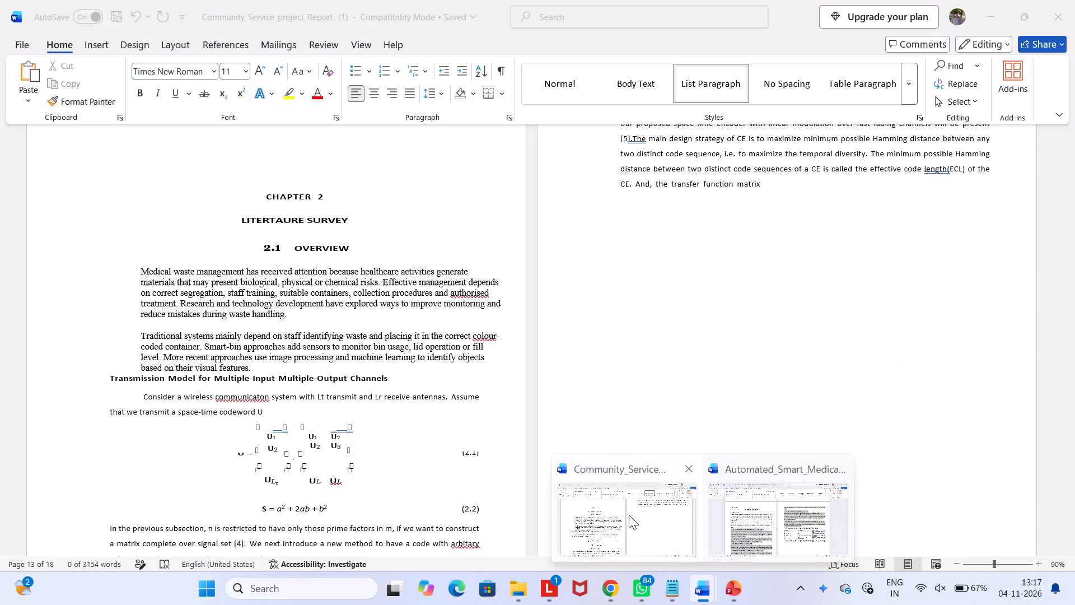
In the Community Service project report, delete the rest of Chapter 2's template content, from the Transmission Model heading through the transfer function matrix text.
{"action": "left_click", "coordinate": [629, 515]}
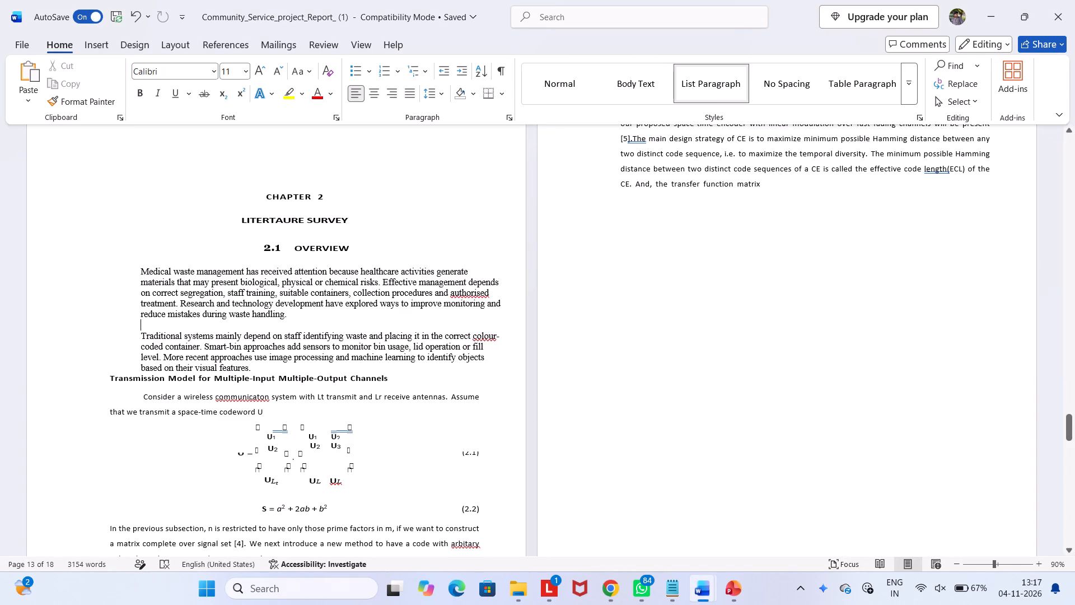
{"action": "left_click_drag", "start_coordinate": [107, 378], "coordinate": [412, 578]}
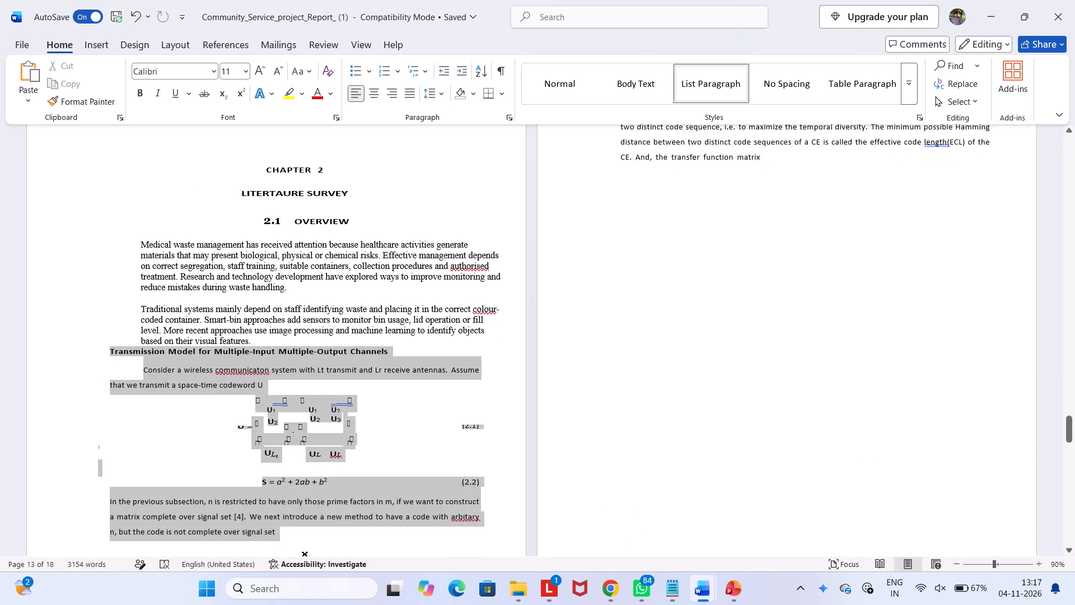
{"action": "left_click_drag", "start_coordinate": [412, 578], "coordinate": [808, 300]}
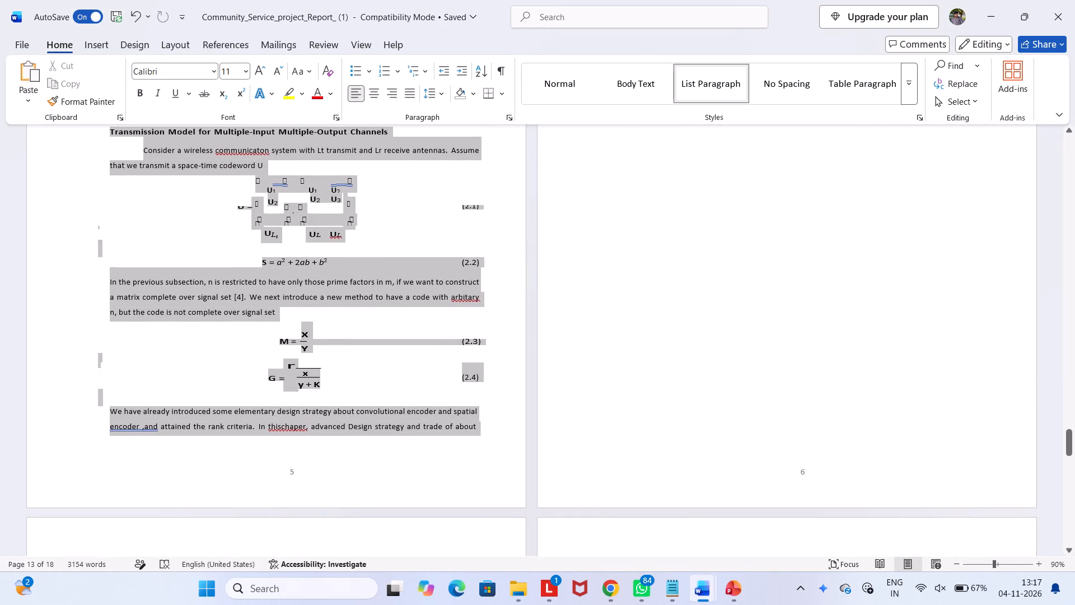
{"action": "left_click_drag", "start_coordinate": [808, 300], "coordinate": [761, 496]}
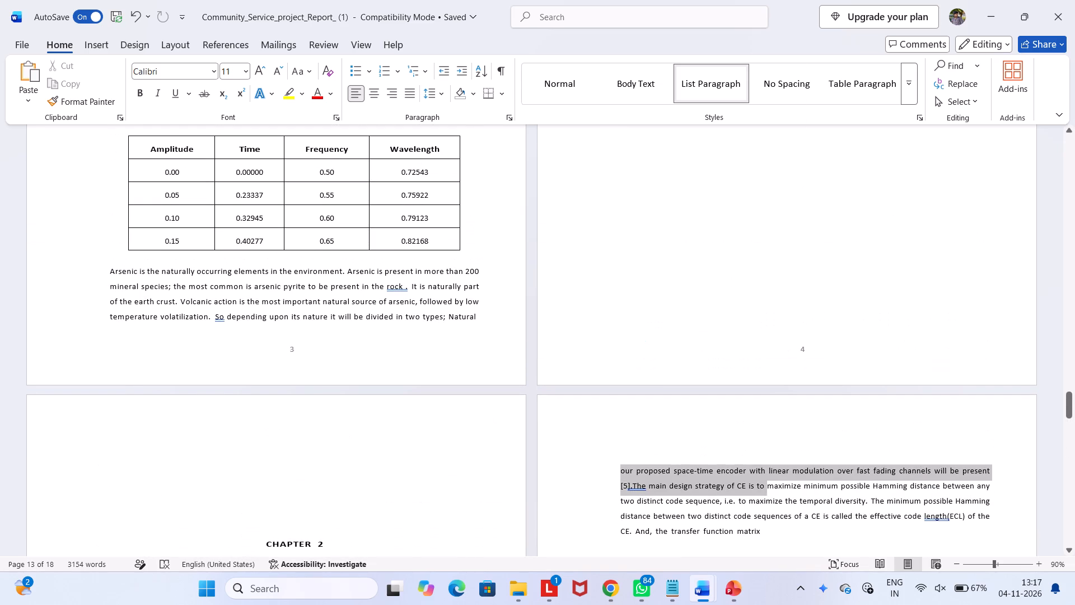
{"action": "left_click_drag", "start_coordinate": [761, 496], "coordinate": [766, 534]}
{"action": "key", "text": "BackSpace"}
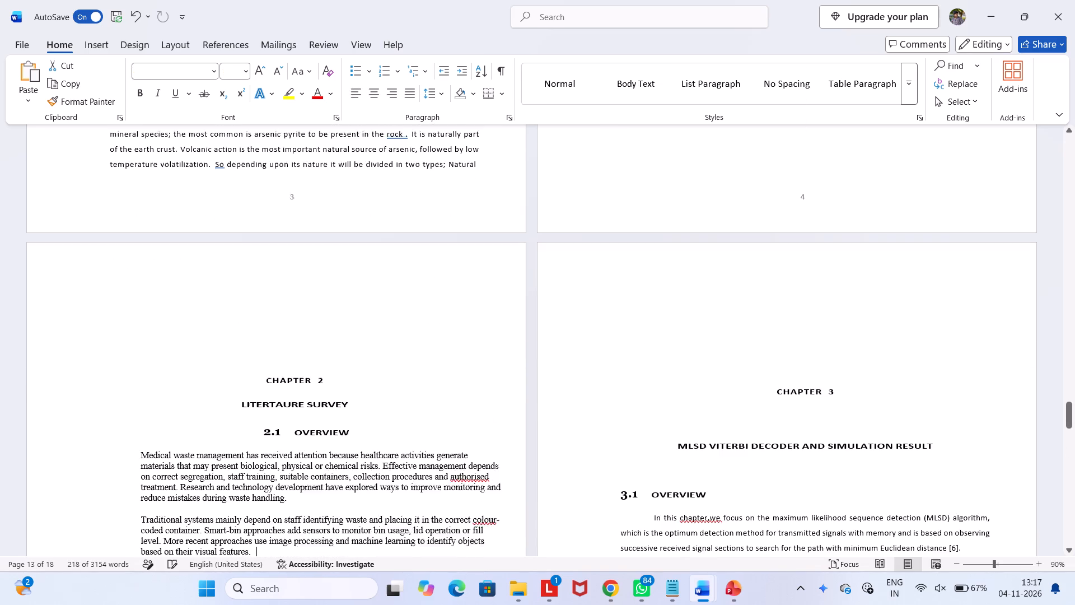
Paste the copied sections 2.1.1 to 2.2.1 on a new line below the overview paragraphs in Chapter 2.
{"action": "scroll", "coordinate": [276, 336], "scroll_direction": "down", "scroll_amount": 3}
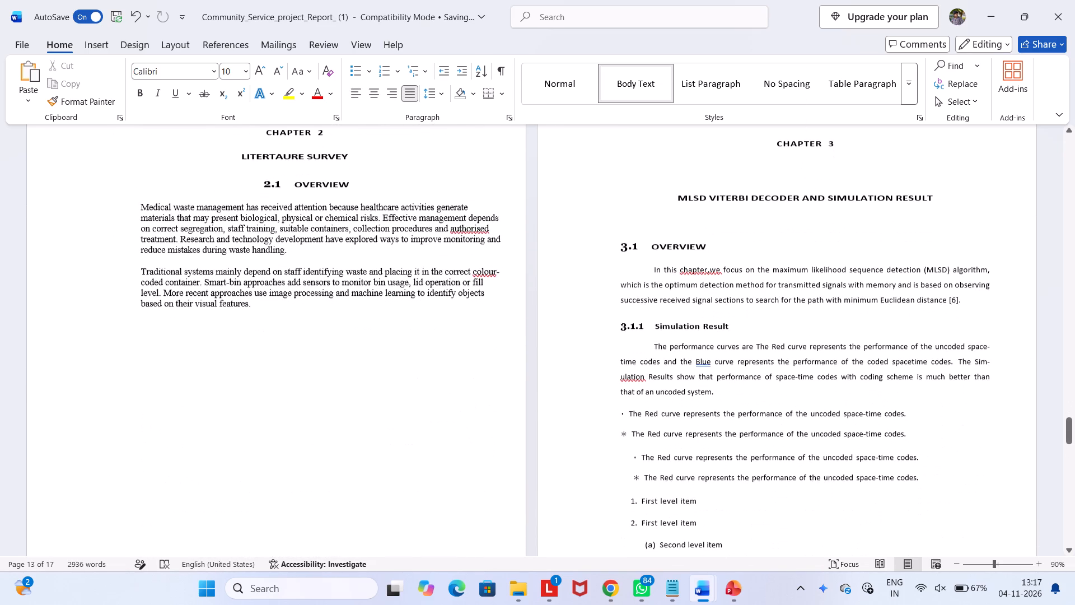
{"action": "key", "text": "Return"}
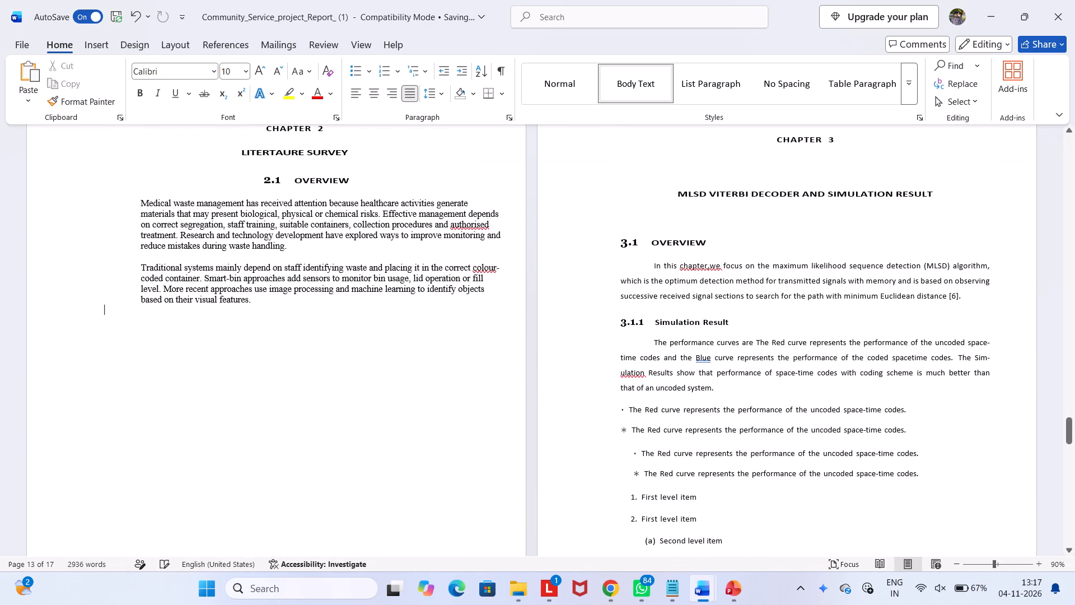
{"action": "key", "text": "ctrl+v"}
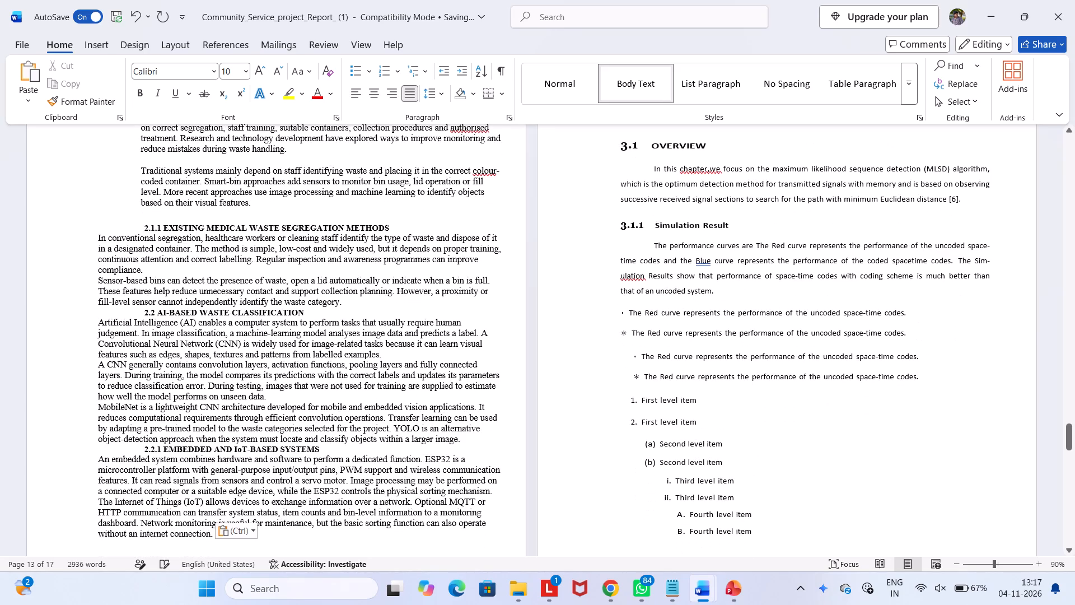
{"action": "left_click", "coordinate": [147, 228]}
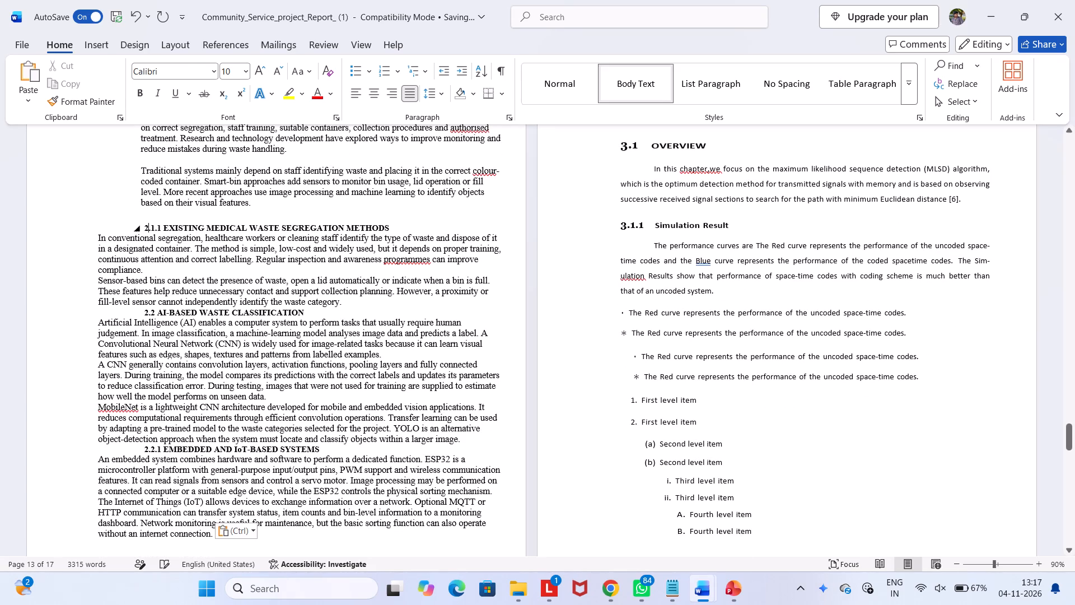
{"action": "scroll", "coordinate": [193, 253], "scroll_direction": "up", "scroll_amount": 1}
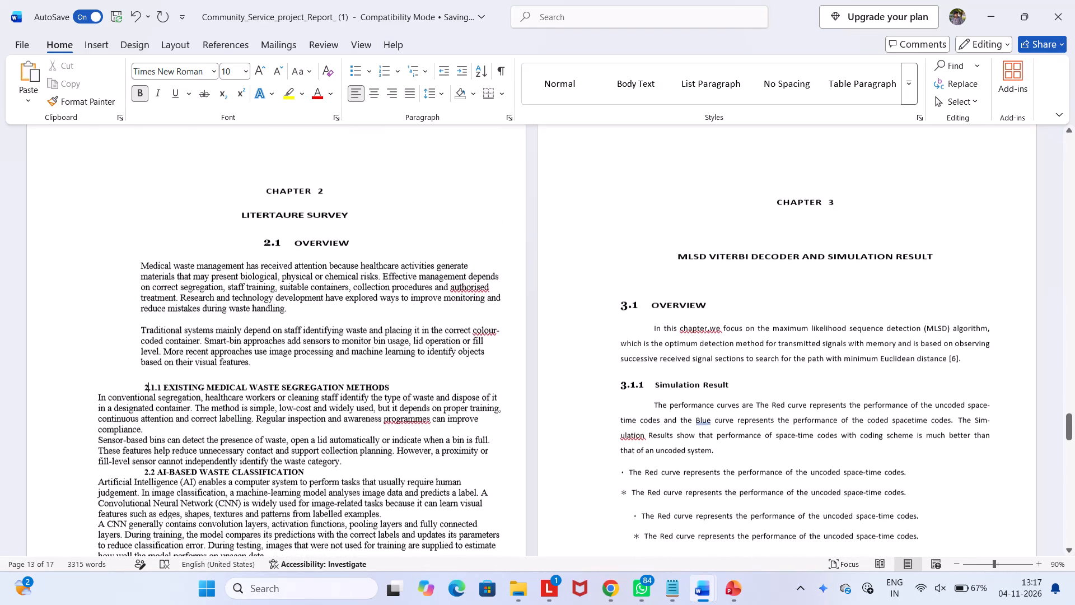
Set the pasted Chapter 2 body text, from the overview paragraphs through section 2.2.1, to Calibri (Body) at size 12.
{"action": "scroll", "coordinate": [412, 408], "scroll_direction": "down", "scroll_amount": 1}
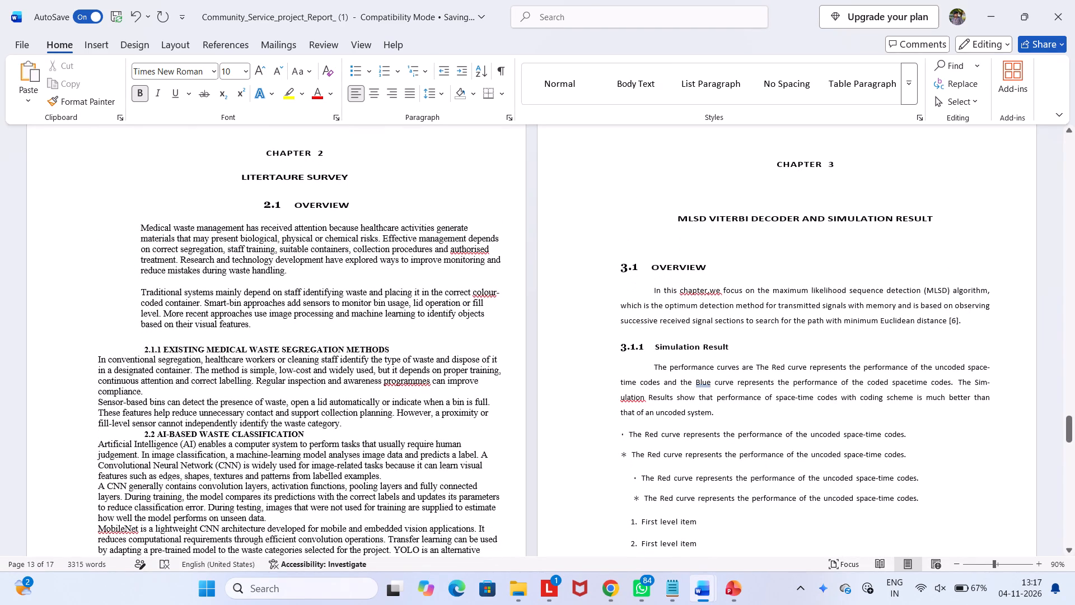
{"action": "left_click_drag", "start_coordinate": [139, 227], "coordinate": [448, 597]}
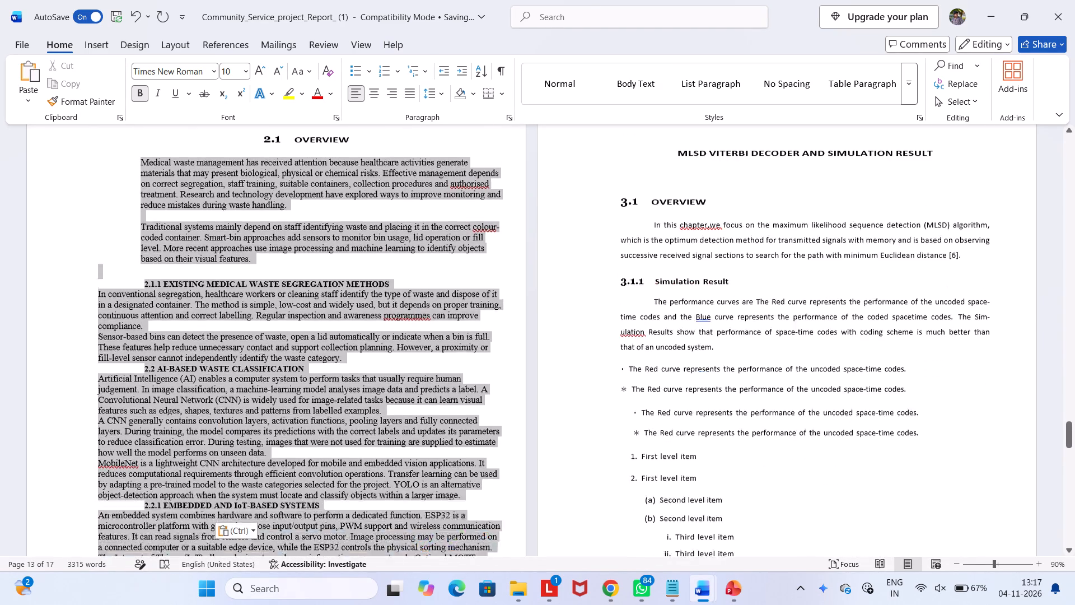
{"action": "left_click_drag", "start_coordinate": [448, 597], "coordinate": [501, 309]}
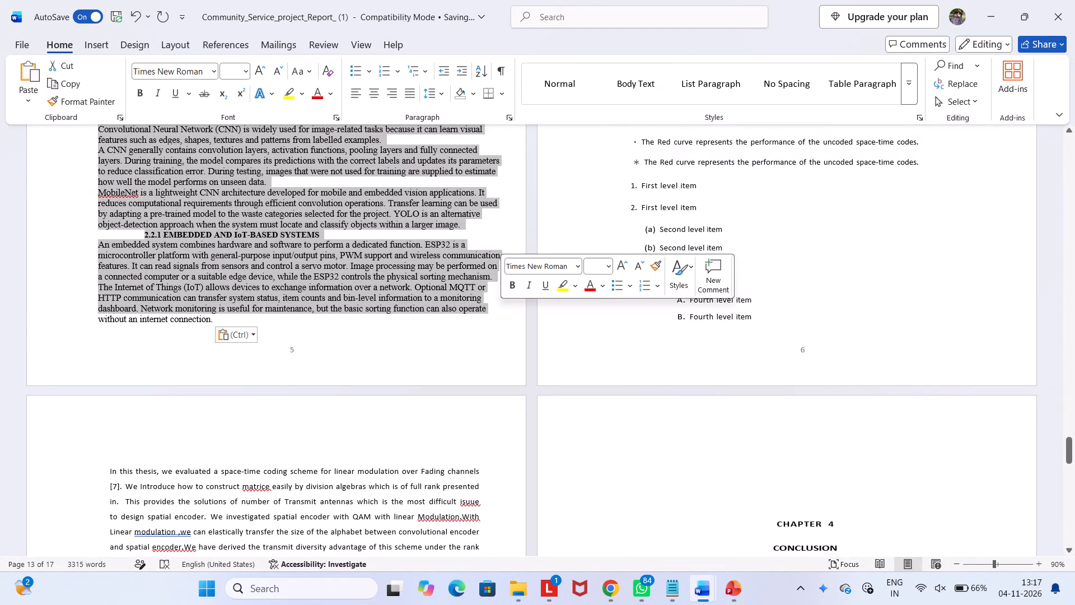
{"action": "left_click", "coordinate": [579, 268]}
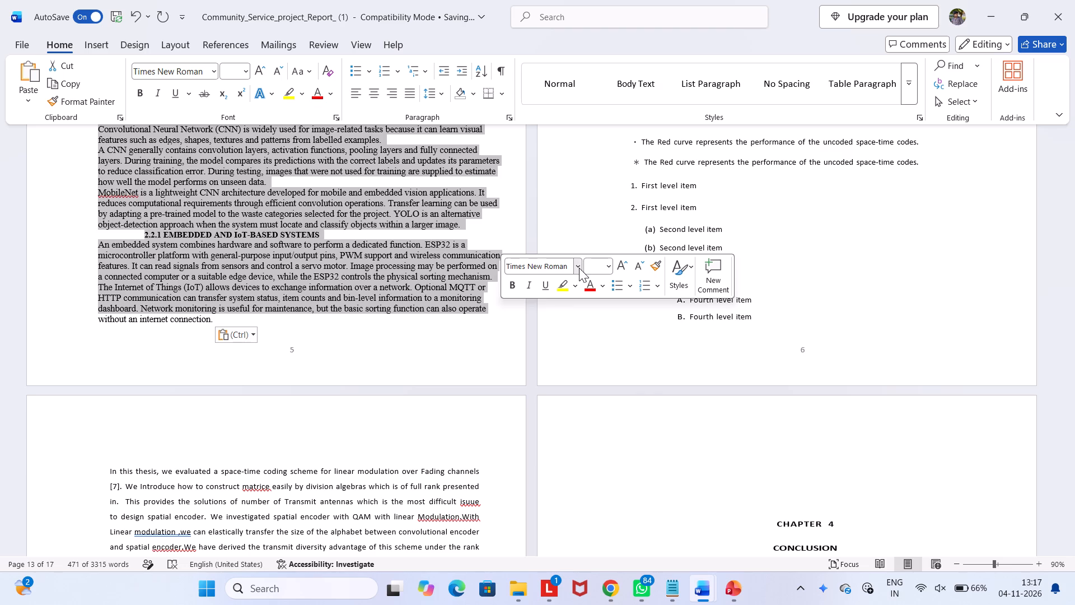
{"action": "left_click", "coordinate": [554, 321]}
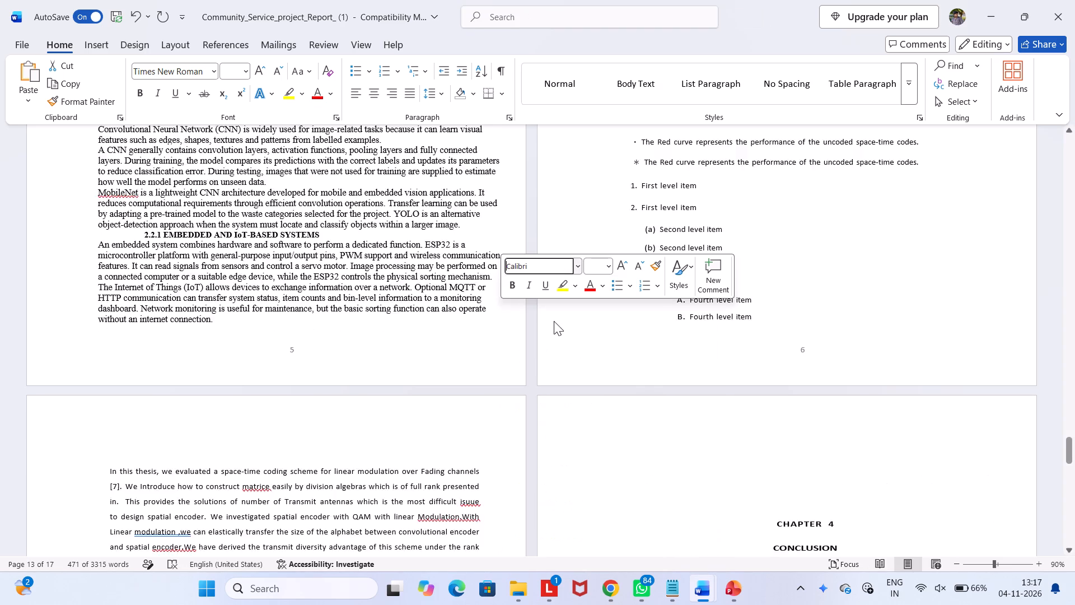
{"action": "left_click", "coordinate": [249, 70]}
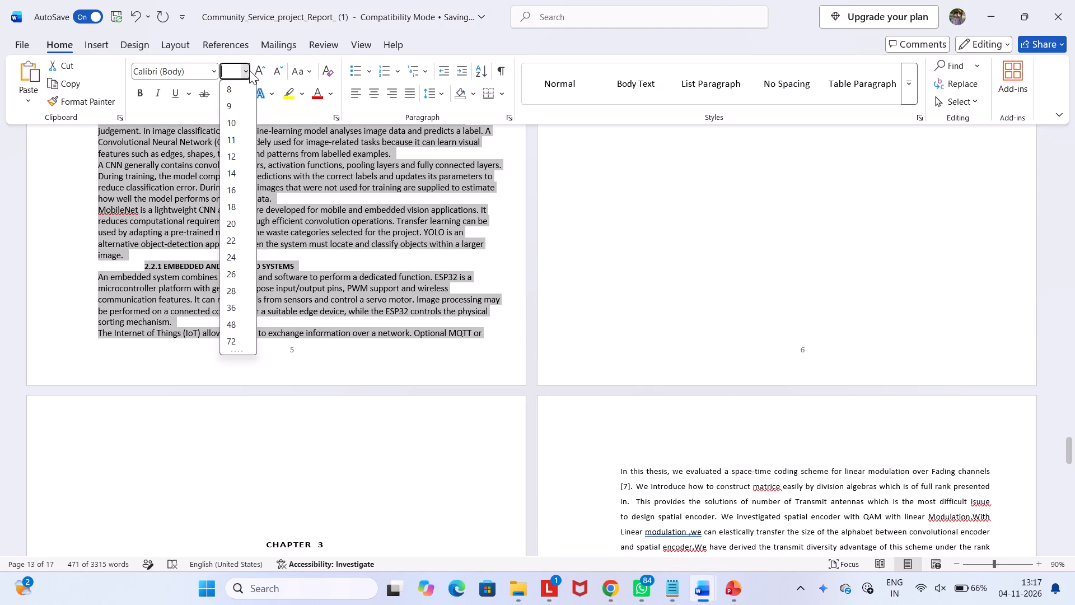
{"action": "left_click", "coordinate": [239, 158]}
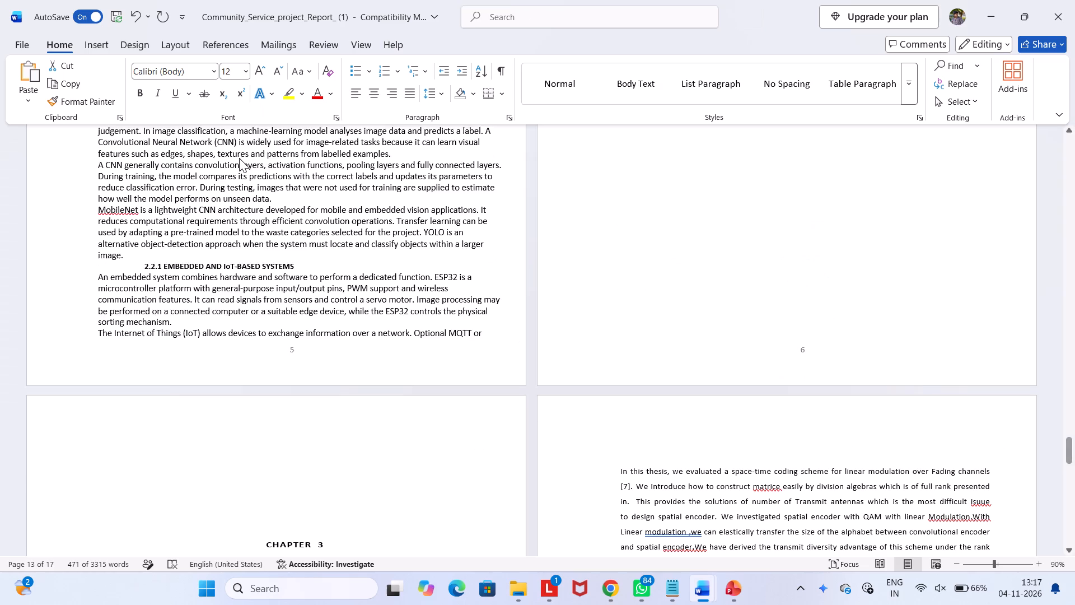
{"action": "scroll", "coordinate": [287, 301], "scroll_direction": "up", "scroll_amount": 2}
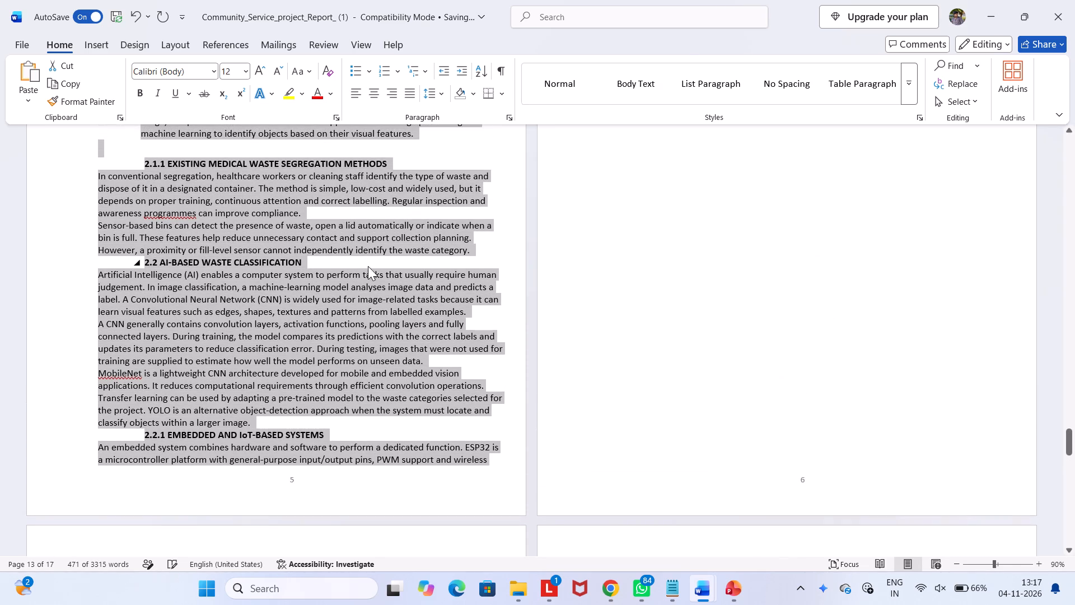
{"action": "left_click", "coordinate": [375, 258]}
Justify the two overview paragraphs under 2.1 OVERVIEW.
{"action": "scroll", "coordinate": [375, 258], "scroll_direction": "up", "scroll_amount": 1}
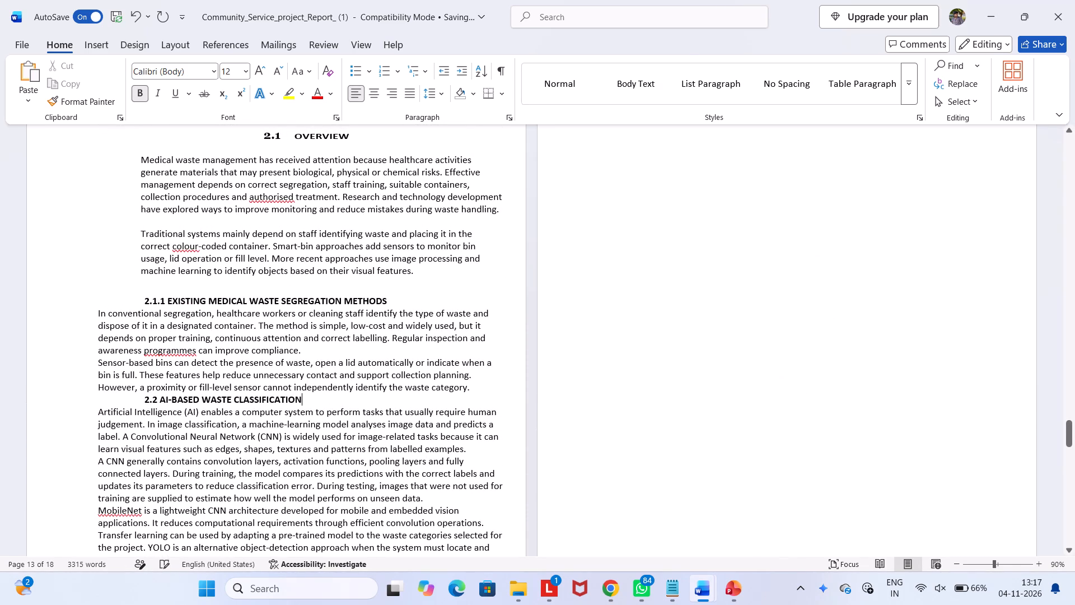
{"action": "scroll", "coordinate": [138, 309], "scroll_direction": "up", "scroll_amount": 1}
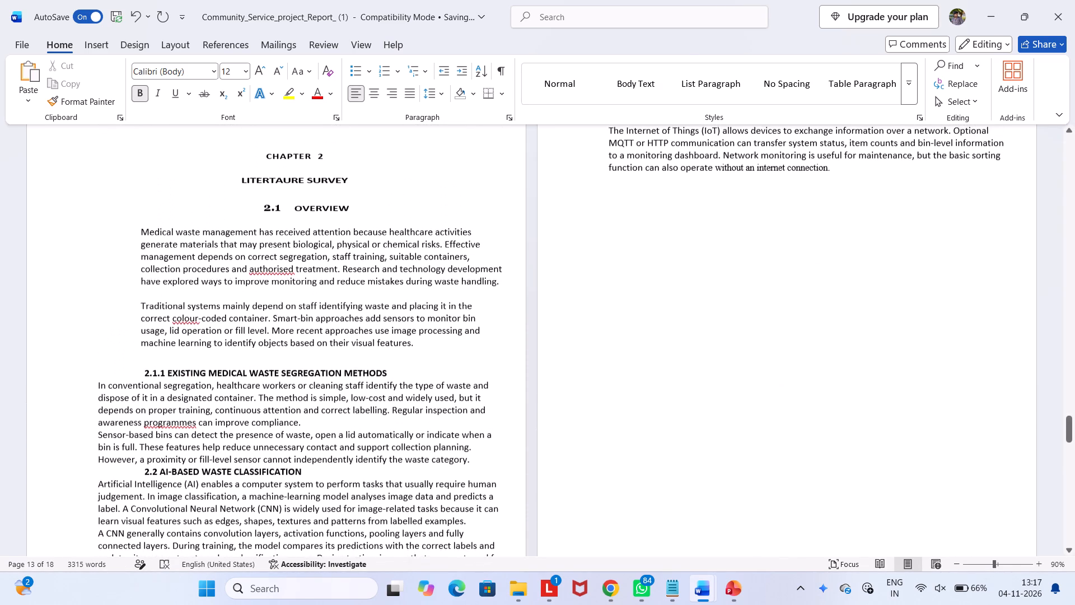
{"action": "scroll", "coordinate": [138, 309], "scroll_direction": "up", "scroll_amount": 1}
{"action": "left_click_drag", "start_coordinate": [133, 229], "coordinate": [417, 342]}
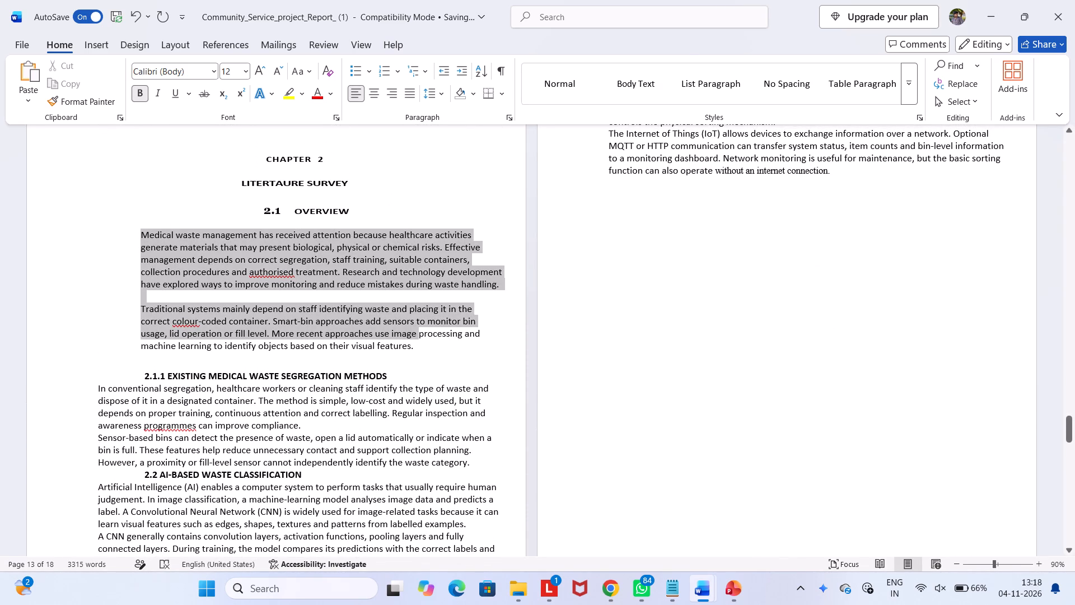
{"action": "left_click_drag", "start_coordinate": [417, 342], "coordinate": [419, 349]}
{"action": "left_click", "coordinate": [409, 96]}
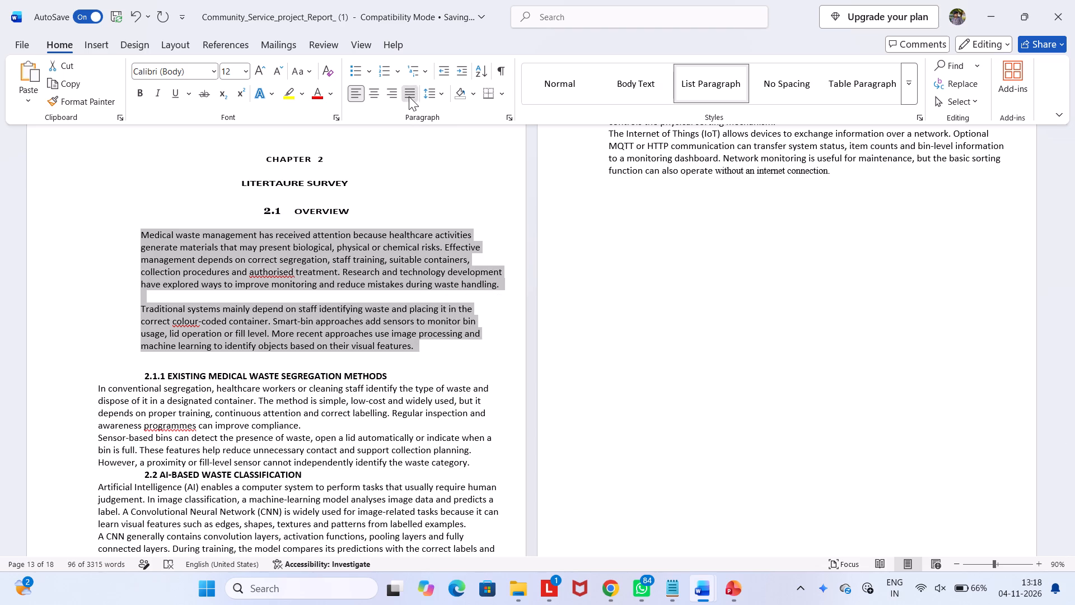
Justify the two paragraphs under 2.1.1 EXISTING MEDICAL WASTE SEGREGATION METHODS.
{"action": "scroll", "coordinate": [344, 307], "scroll_direction": "down", "scroll_amount": 1}
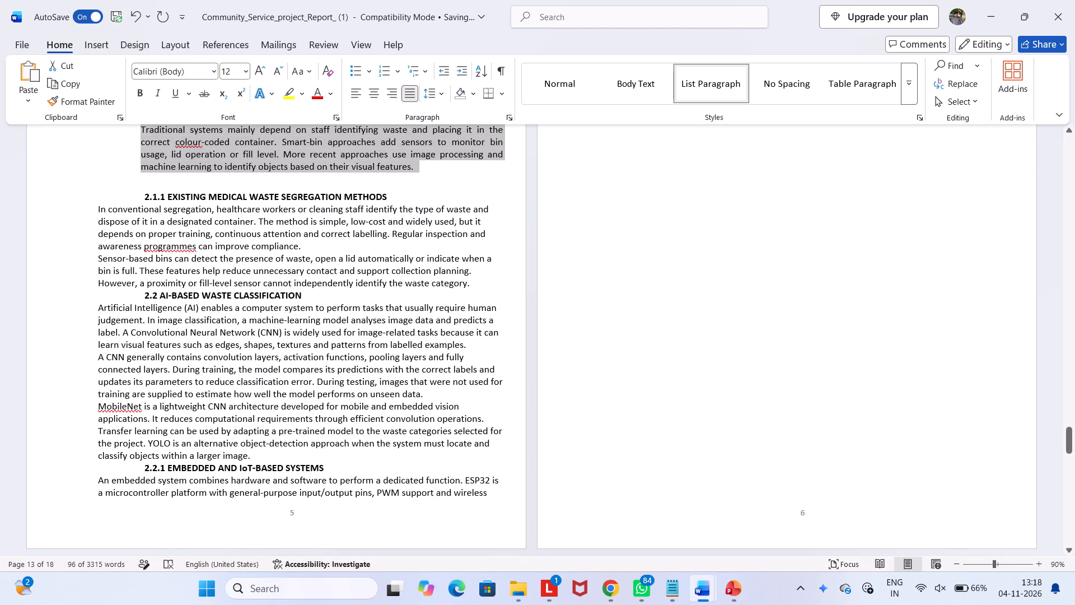
{"action": "left_click", "coordinate": [98, 211]}
{"action": "left_click_drag", "start_coordinate": [98, 211], "coordinate": [447, 292]}
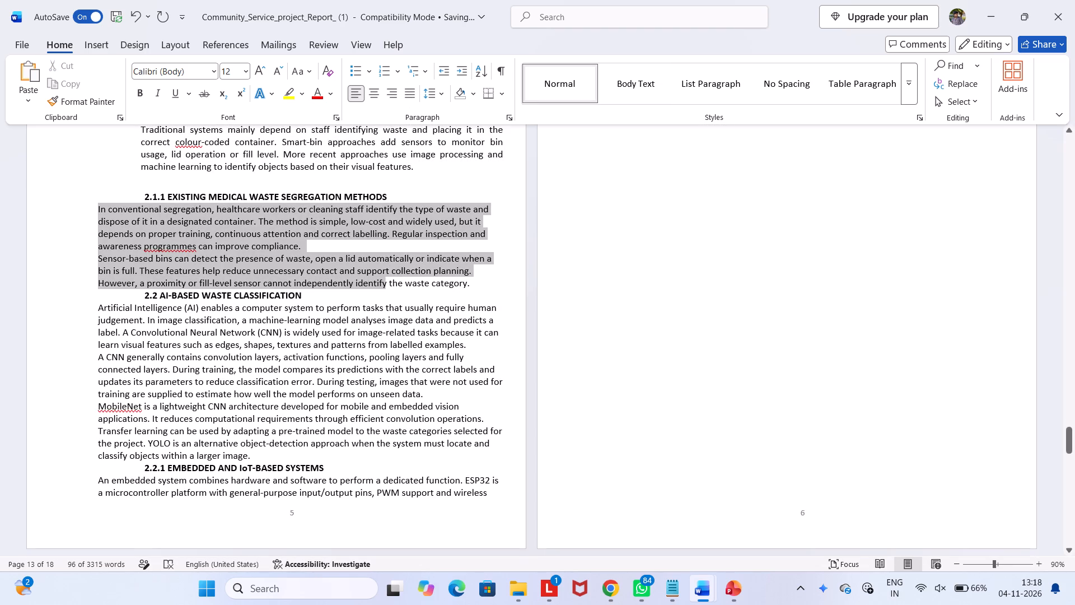
{"action": "left_click_drag", "start_coordinate": [447, 292], "coordinate": [472, 286]}
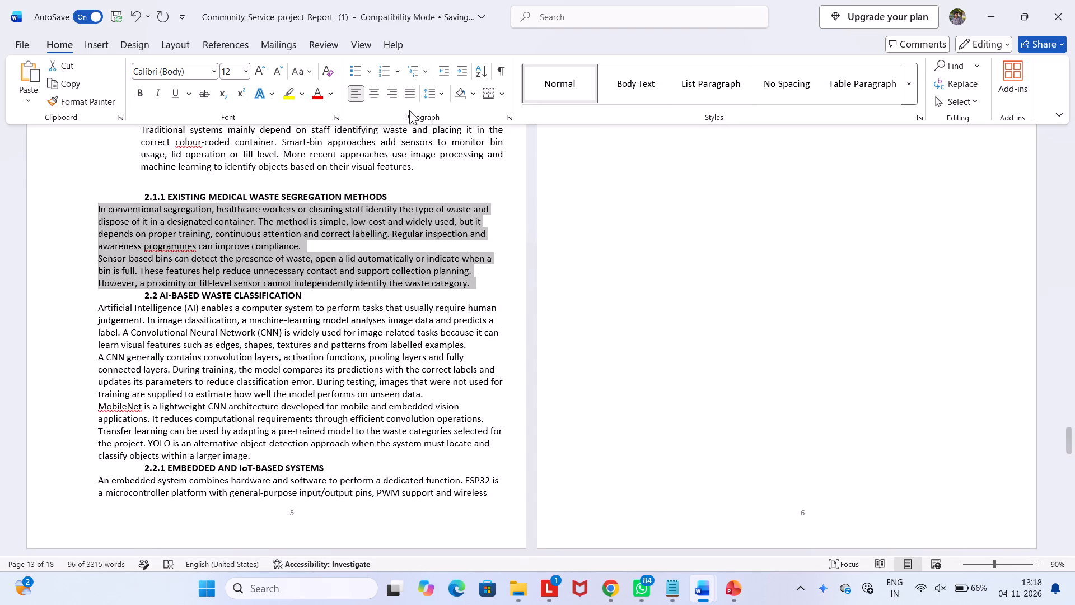
{"action": "left_click", "coordinate": [409, 96]}
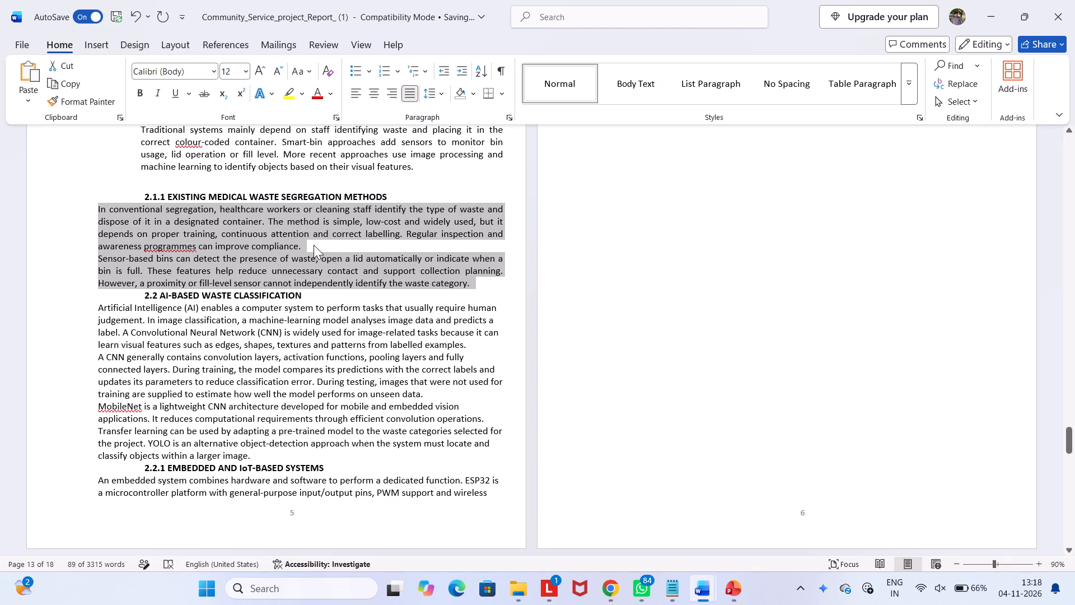
Insert two blank lines between the two 2.1.1 paragraphs and two more before the 2.2 AI-BASED WASTE CLASSIFICATION heading.
{"action": "left_click", "coordinate": [314, 245]}
{"action": "key", "text": "Return"}
{"action": "key", "text": "Return"}
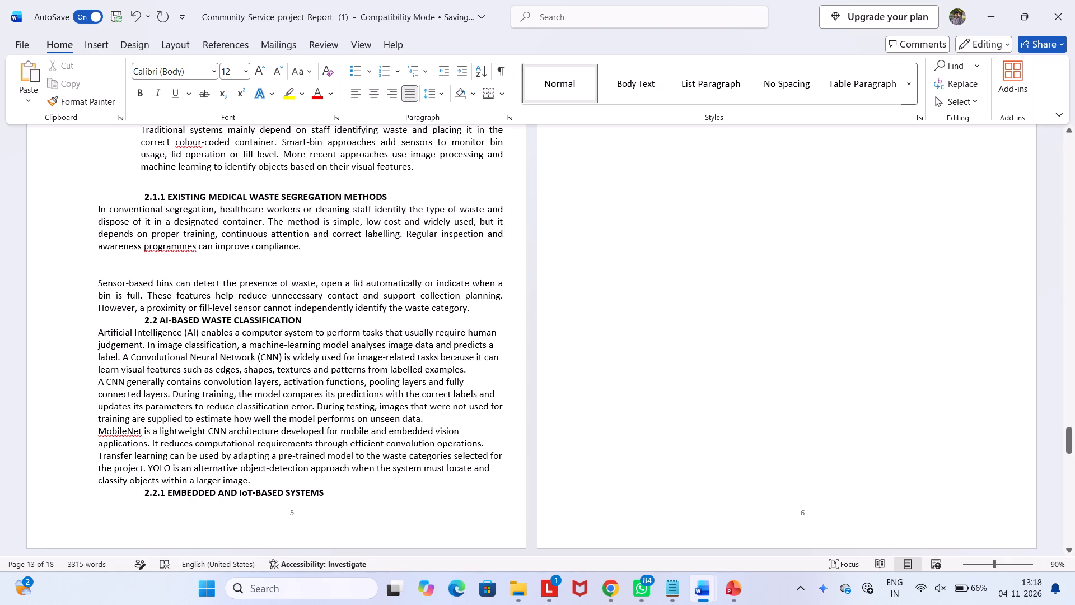
{"action": "left_click", "coordinate": [478, 310]}
{"action": "key", "text": "Return"}
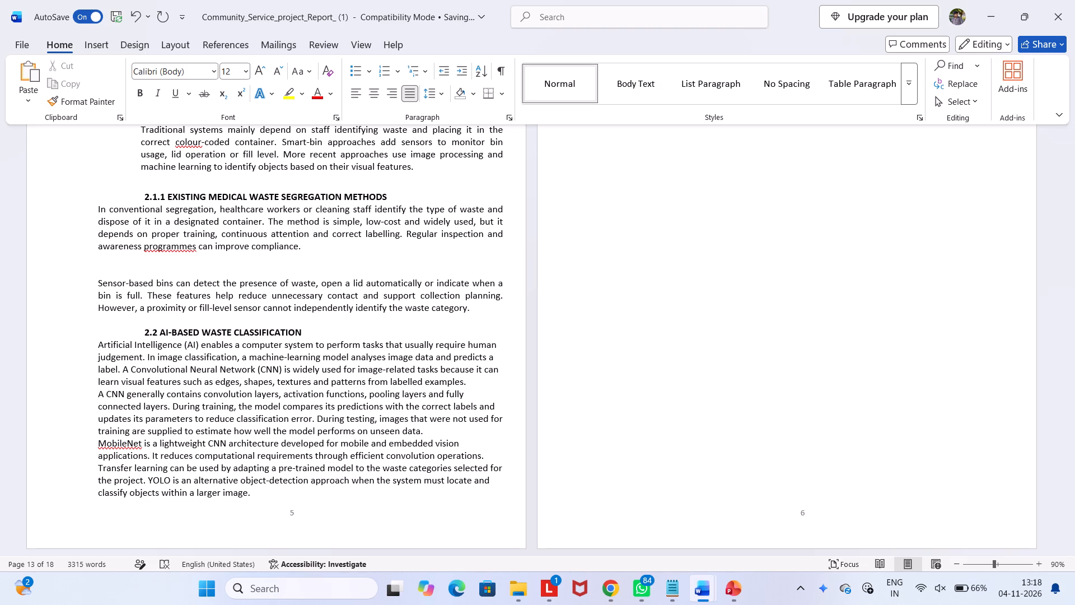
{"action": "key", "text": "Return"}
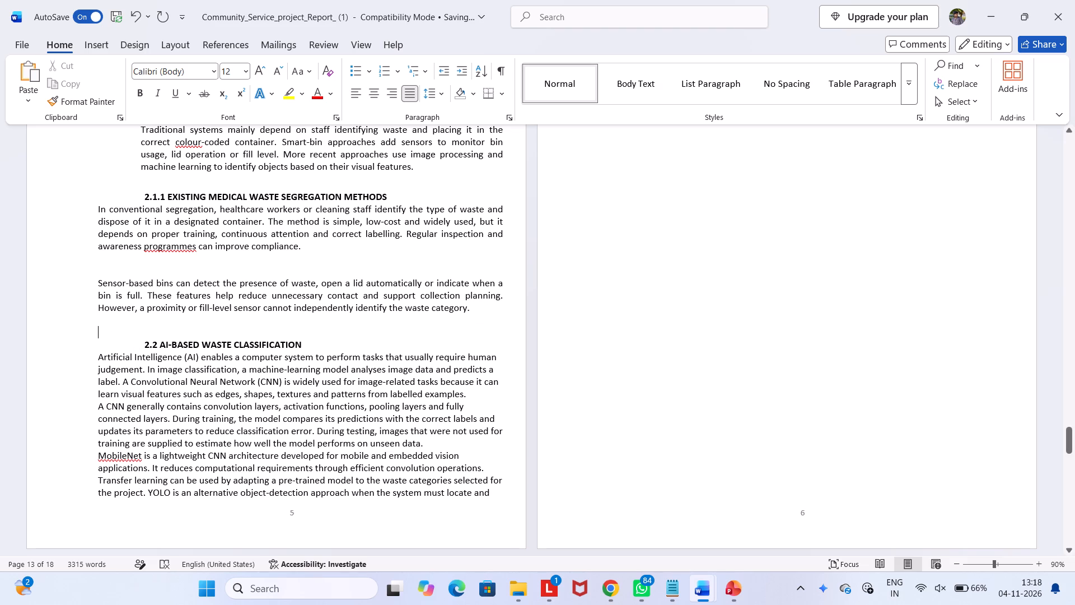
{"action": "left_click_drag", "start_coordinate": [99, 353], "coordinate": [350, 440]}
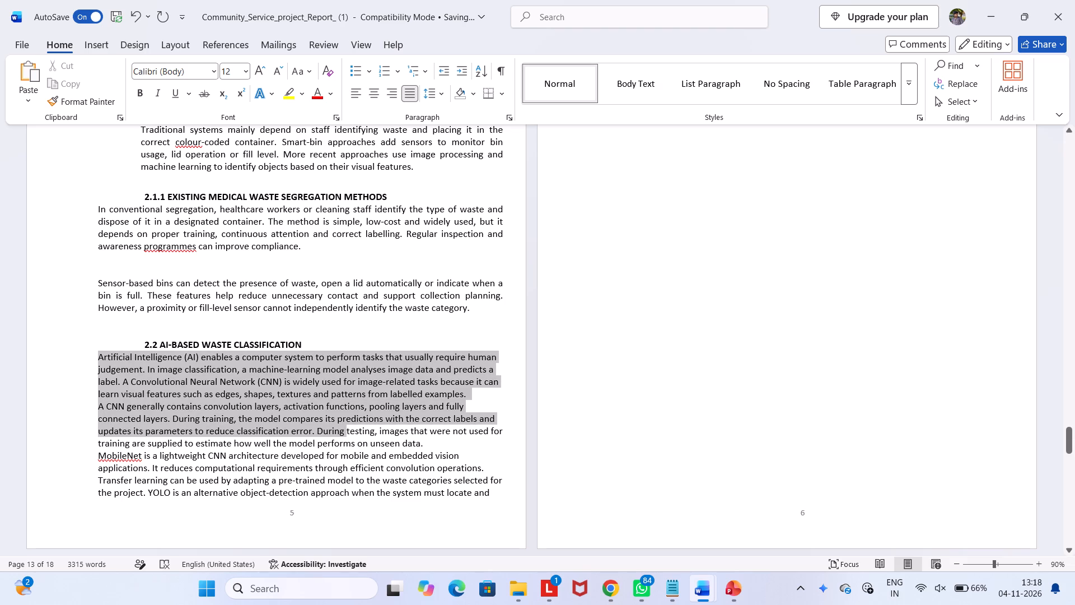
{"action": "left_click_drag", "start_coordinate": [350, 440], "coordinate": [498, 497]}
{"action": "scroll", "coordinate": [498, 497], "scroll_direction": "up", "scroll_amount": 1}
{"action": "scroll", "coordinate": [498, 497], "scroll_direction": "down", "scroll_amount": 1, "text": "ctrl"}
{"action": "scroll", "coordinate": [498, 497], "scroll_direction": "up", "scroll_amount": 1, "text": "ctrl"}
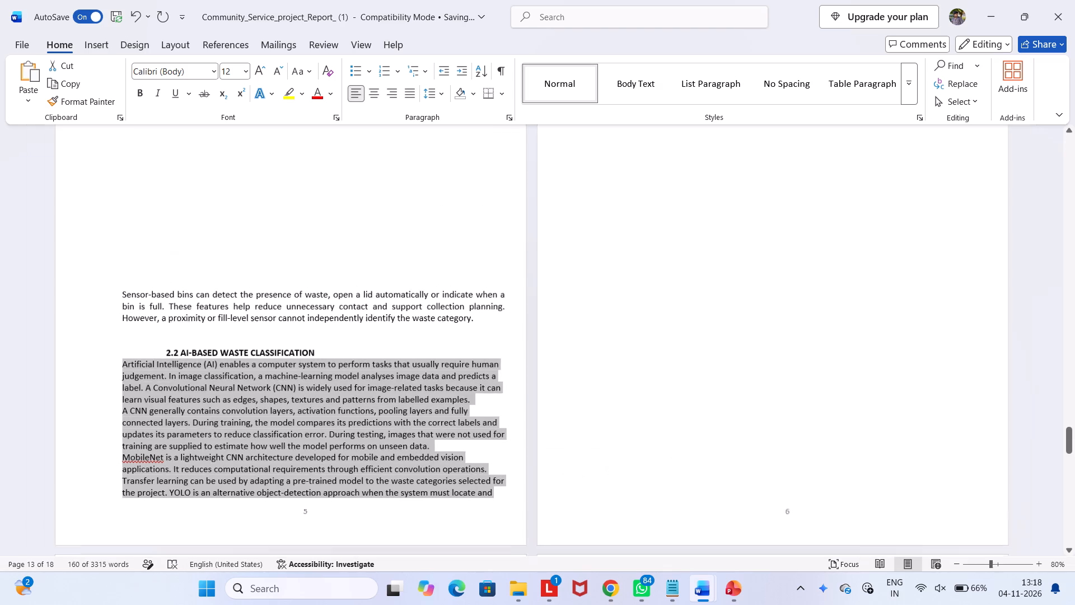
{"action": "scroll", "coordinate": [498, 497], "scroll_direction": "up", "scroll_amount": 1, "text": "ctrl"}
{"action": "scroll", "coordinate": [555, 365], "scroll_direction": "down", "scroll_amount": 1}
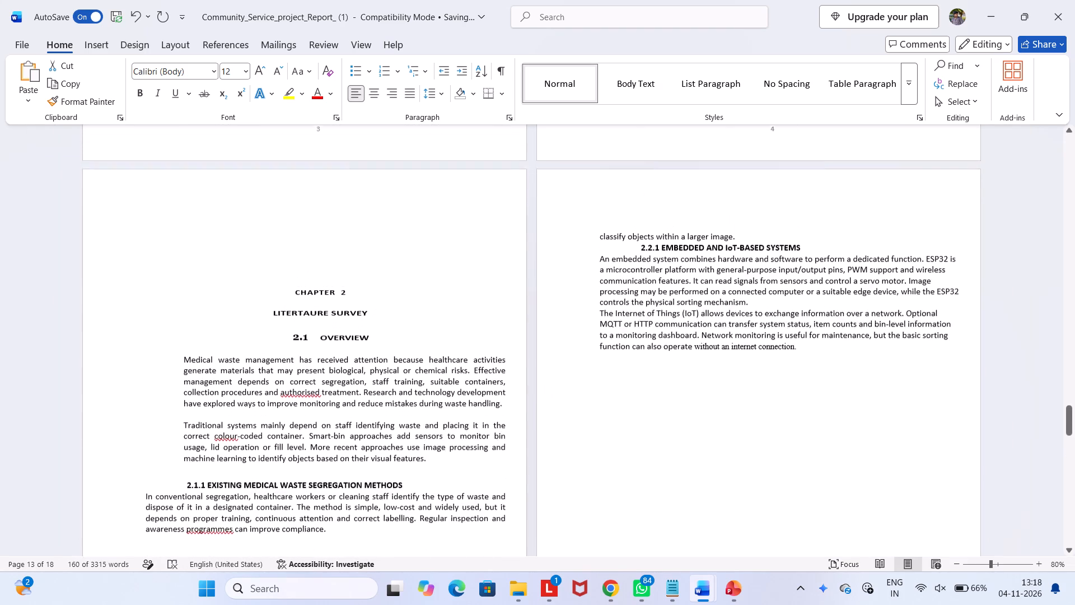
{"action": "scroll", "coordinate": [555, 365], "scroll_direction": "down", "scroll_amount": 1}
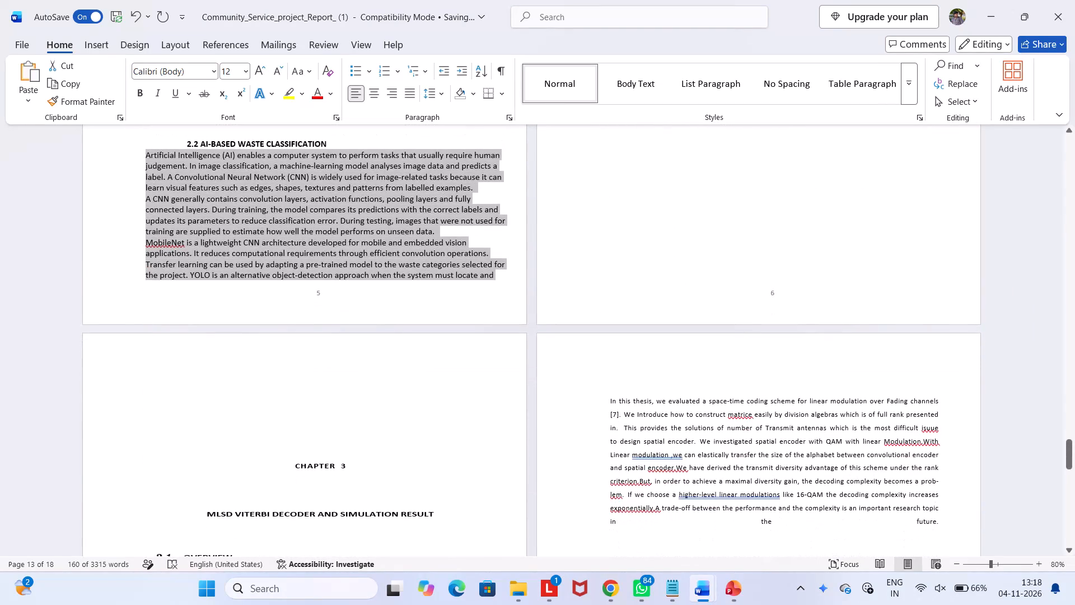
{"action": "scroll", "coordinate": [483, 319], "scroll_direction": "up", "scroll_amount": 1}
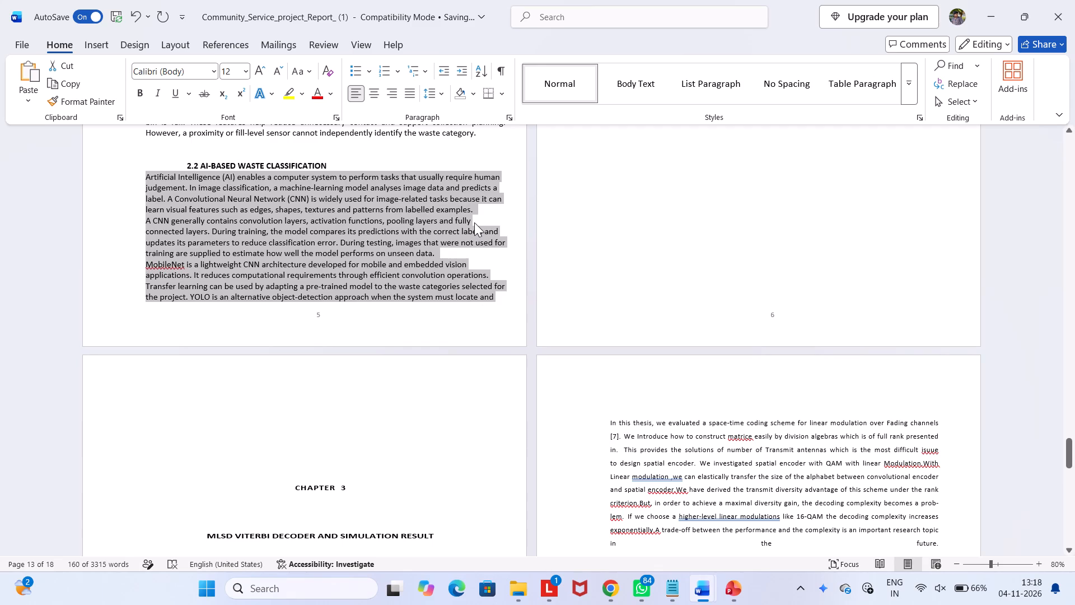
Separate the three paragraphs under 2.2 AI-BASED WASTE CLASSIFICATION with one blank line between each.
{"action": "left_click", "coordinate": [479, 207]}
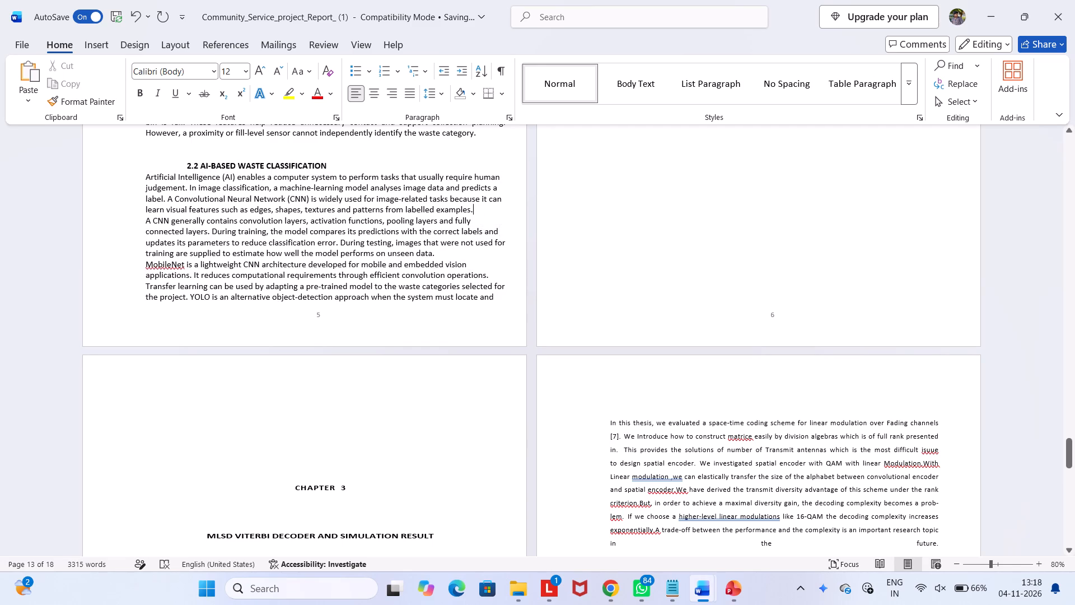
{"action": "key", "text": "Return"}
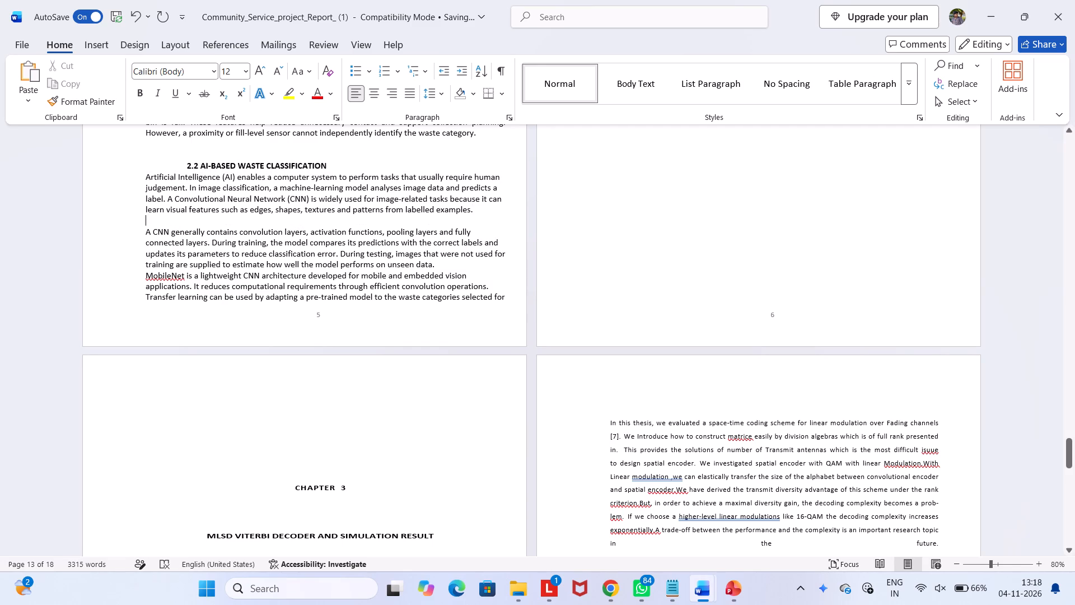
{"action": "left_click", "coordinate": [438, 262]}
{"action": "key", "text": "Return"}
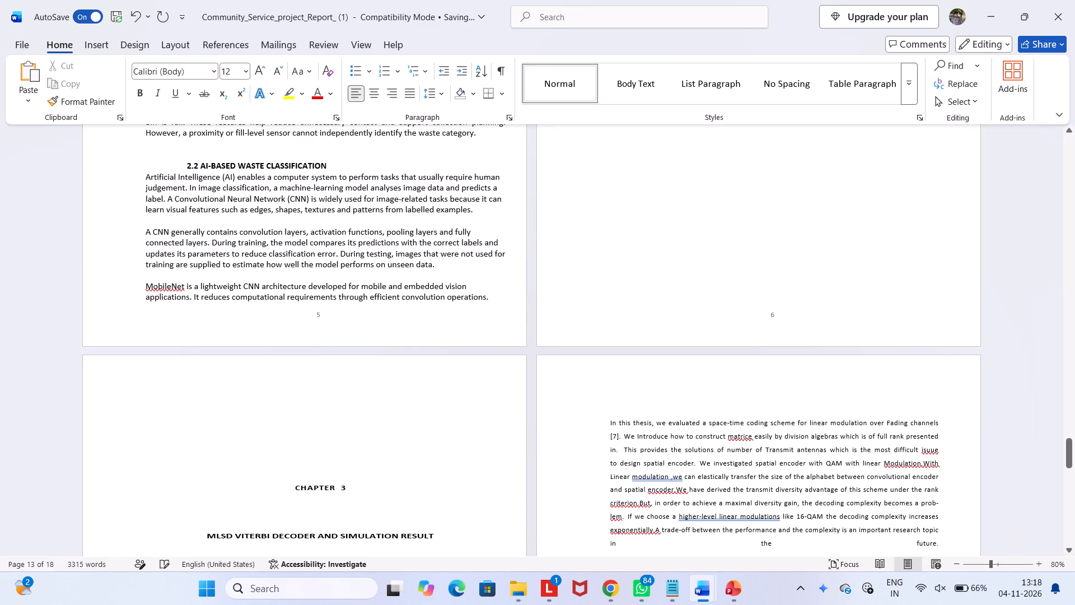
Justify the three paragraphs under the 2.2 AI-BASED WASTE CLASSIFICATION heading.
{"action": "left_click_drag", "start_coordinate": [144, 174], "coordinate": [411, 315]}
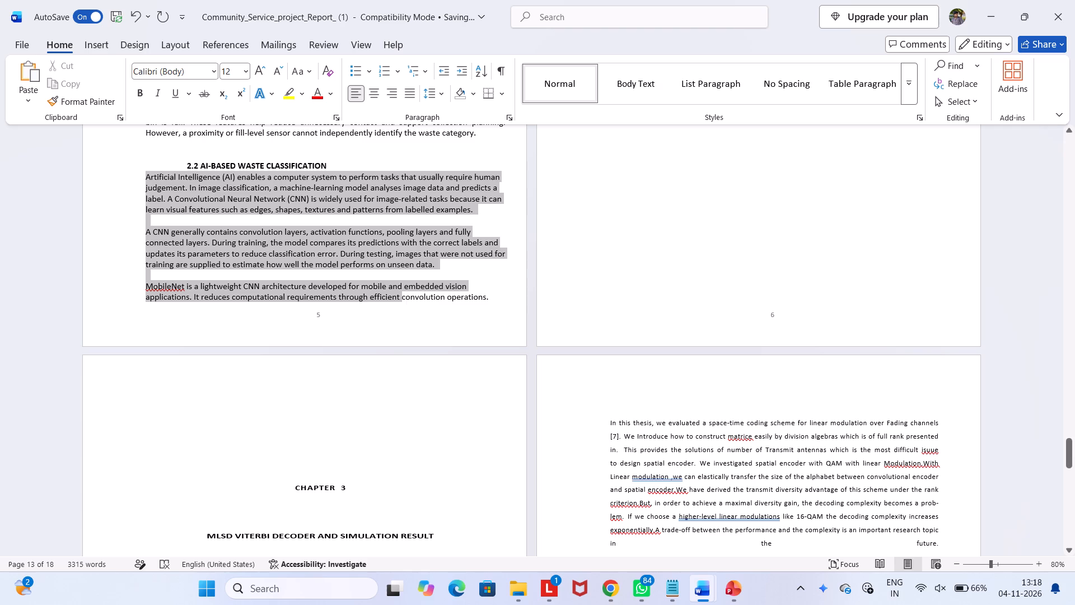
{"action": "left_click_drag", "start_coordinate": [411, 315], "coordinate": [483, 316]}
{"action": "scroll", "coordinate": [483, 316], "scroll_direction": "up", "scroll_amount": 2}
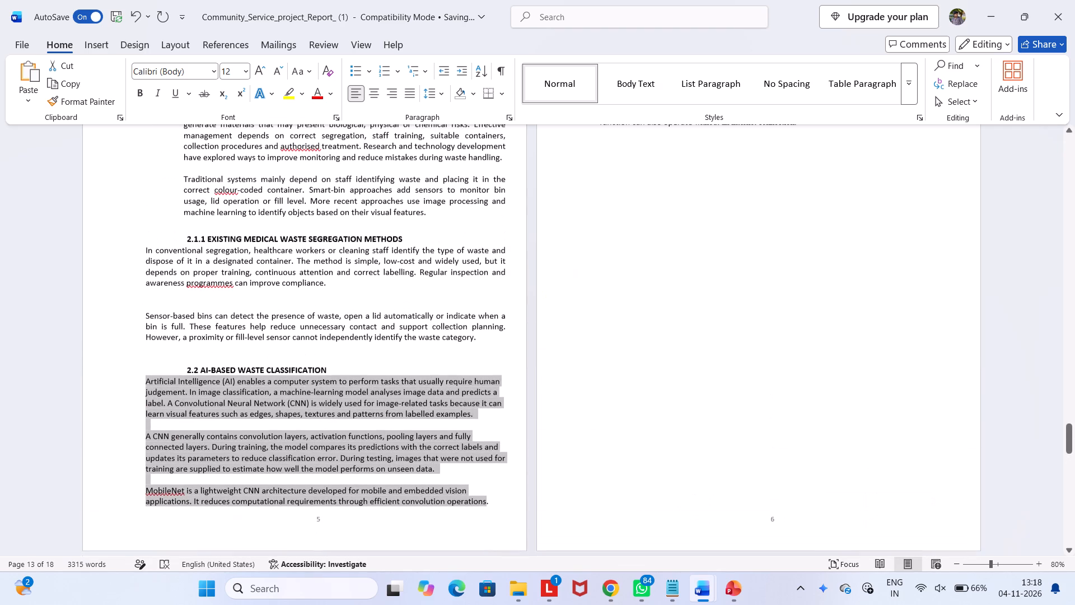
{"action": "scroll", "coordinate": [483, 316], "scroll_direction": "up", "scroll_amount": 1}
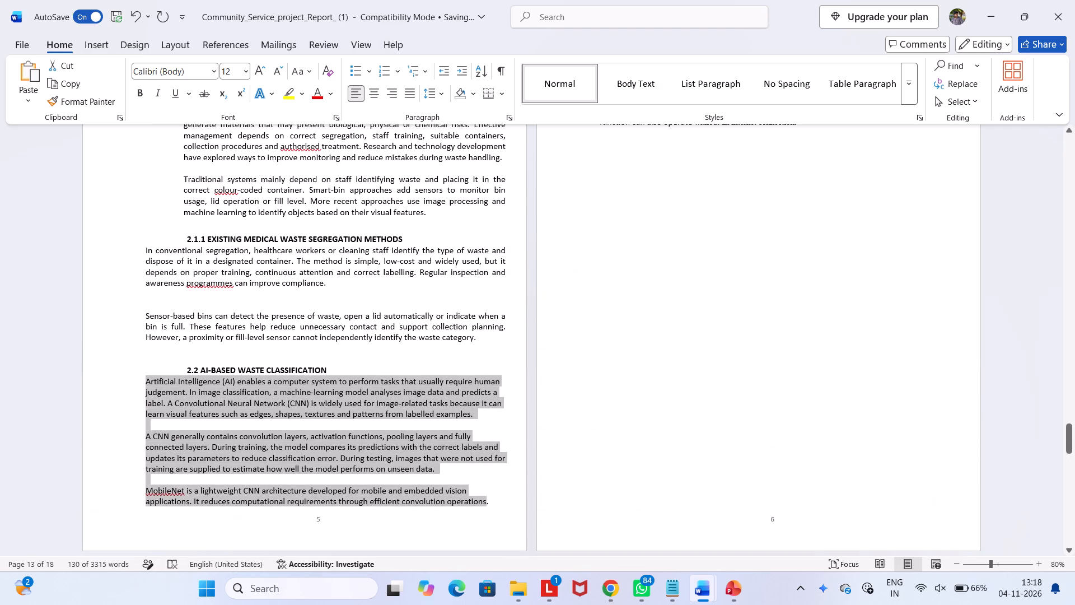
{"action": "scroll", "coordinate": [483, 316], "scroll_direction": "up", "scroll_amount": 3}
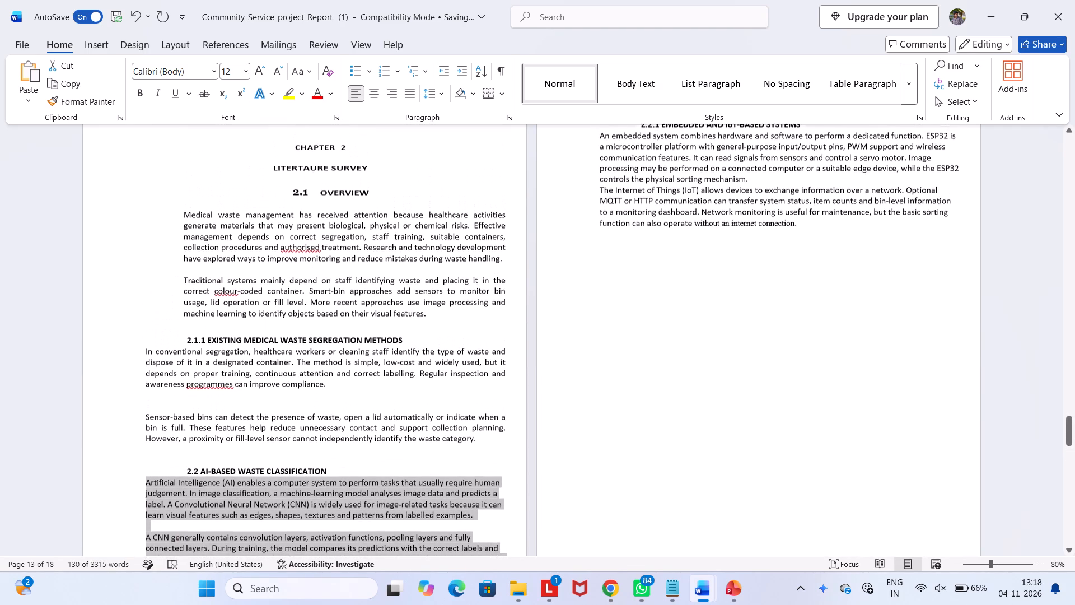
{"action": "scroll", "coordinate": [483, 316], "scroll_direction": "up", "scroll_amount": 1}
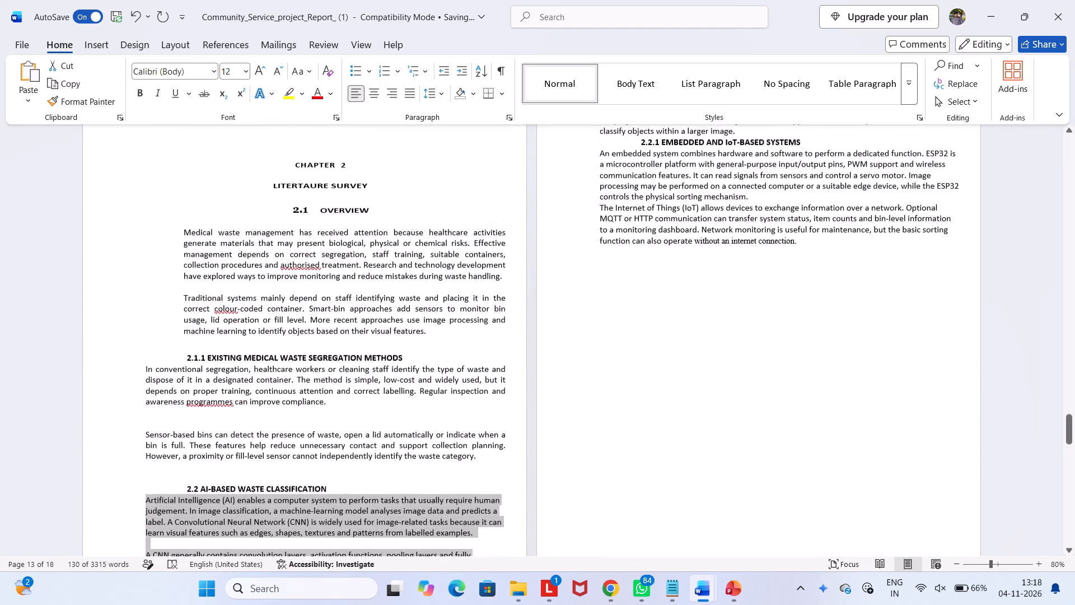
{"action": "scroll", "coordinate": [483, 316], "scroll_direction": "up", "scroll_amount": 2}
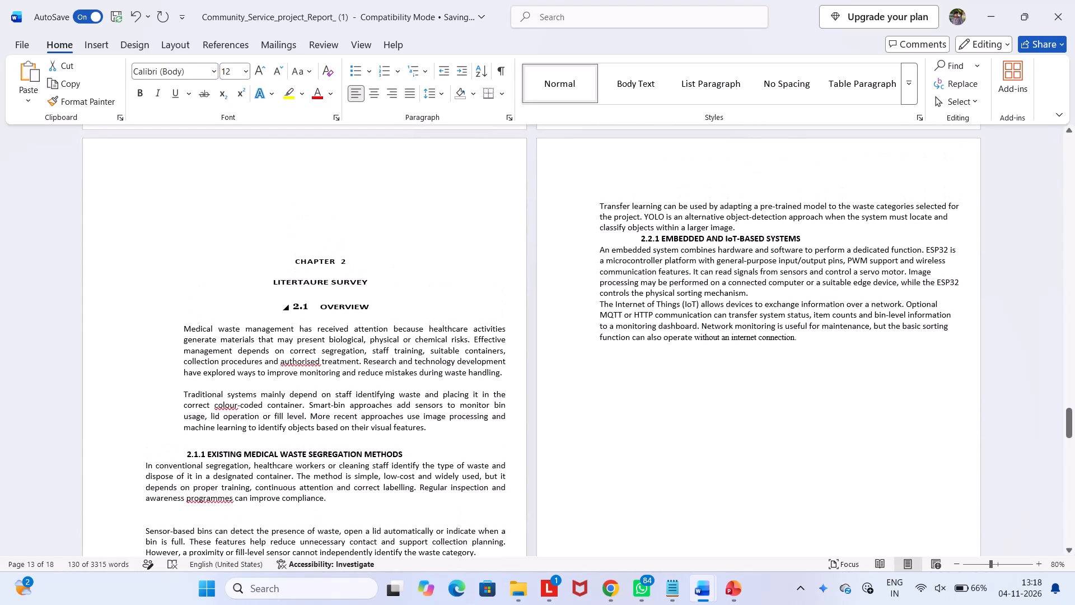
{"action": "scroll", "coordinate": [489, 341], "scroll_direction": "down", "scroll_amount": 4}
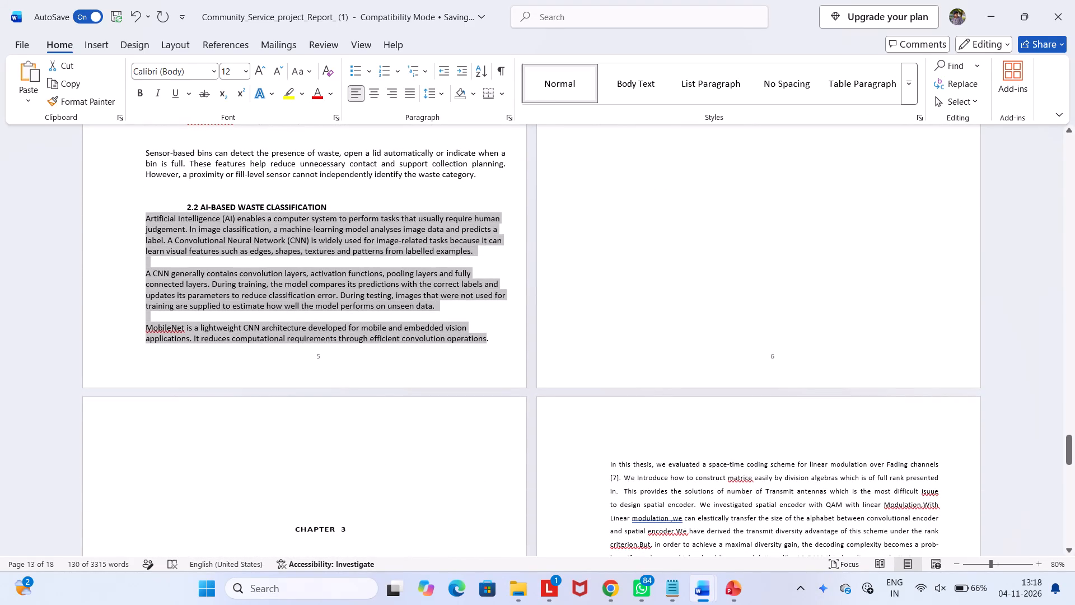
{"action": "scroll", "coordinate": [489, 341], "scroll_direction": "up", "scroll_amount": 1}
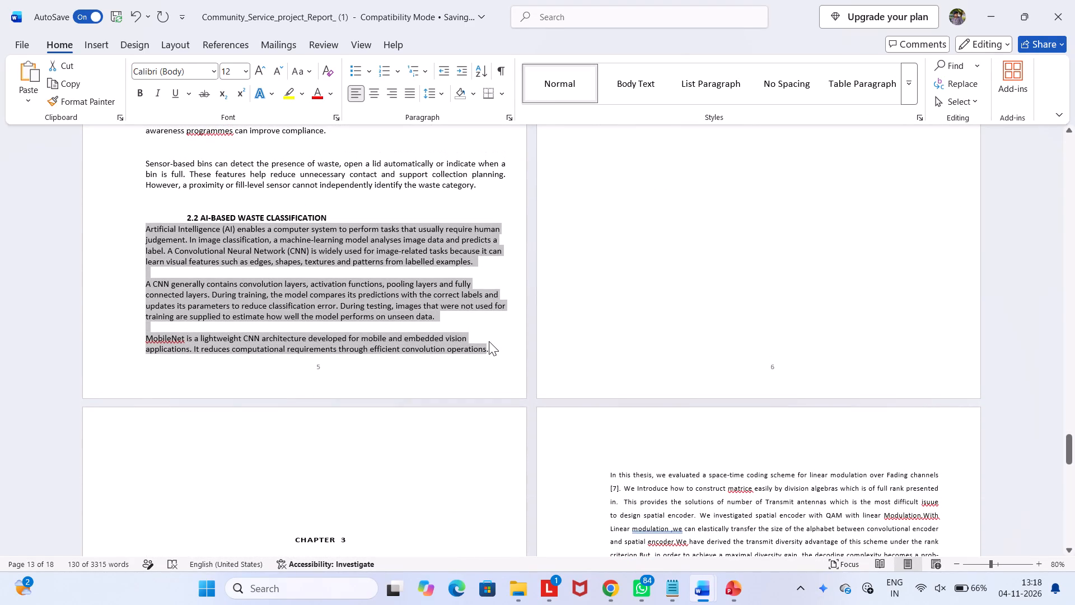
{"action": "left_click", "coordinate": [406, 92]}
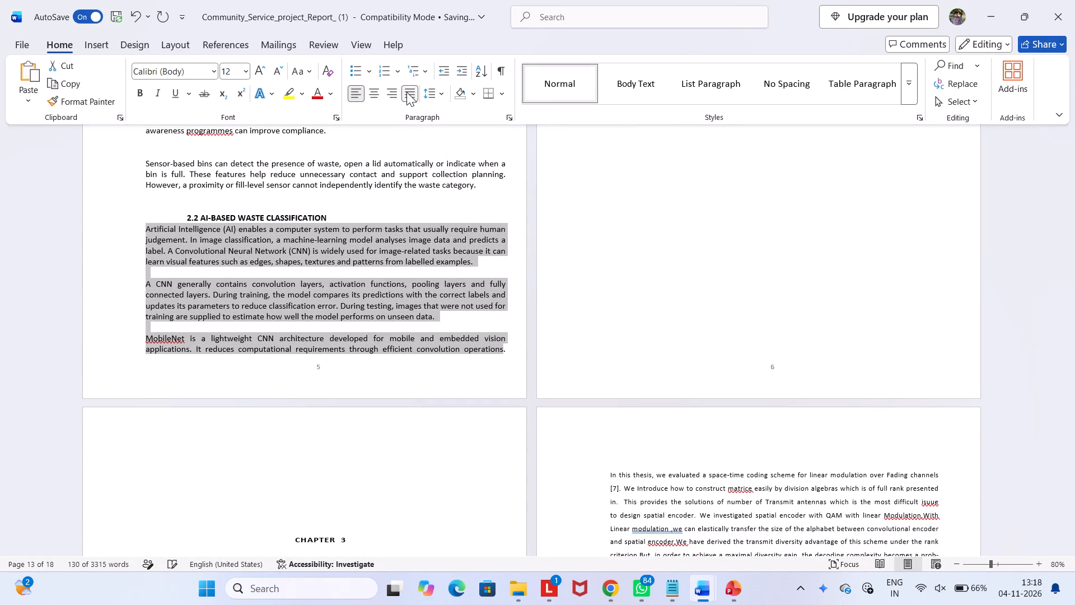
Copy the two overview paragraphs under 2.1 OVERVIEW, with the blank line between them, and delete them from their current place.
{"action": "scroll", "coordinate": [386, 239], "scroll_direction": "up", "scroll_amount": 3}
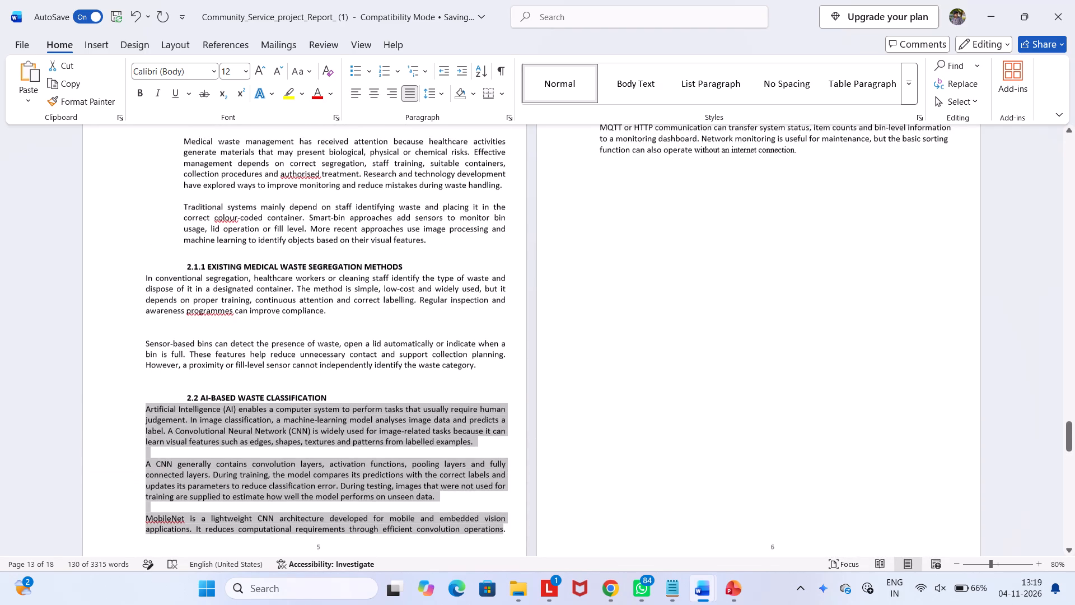
{"action": "left_click", "coordinate": [296, 226]}
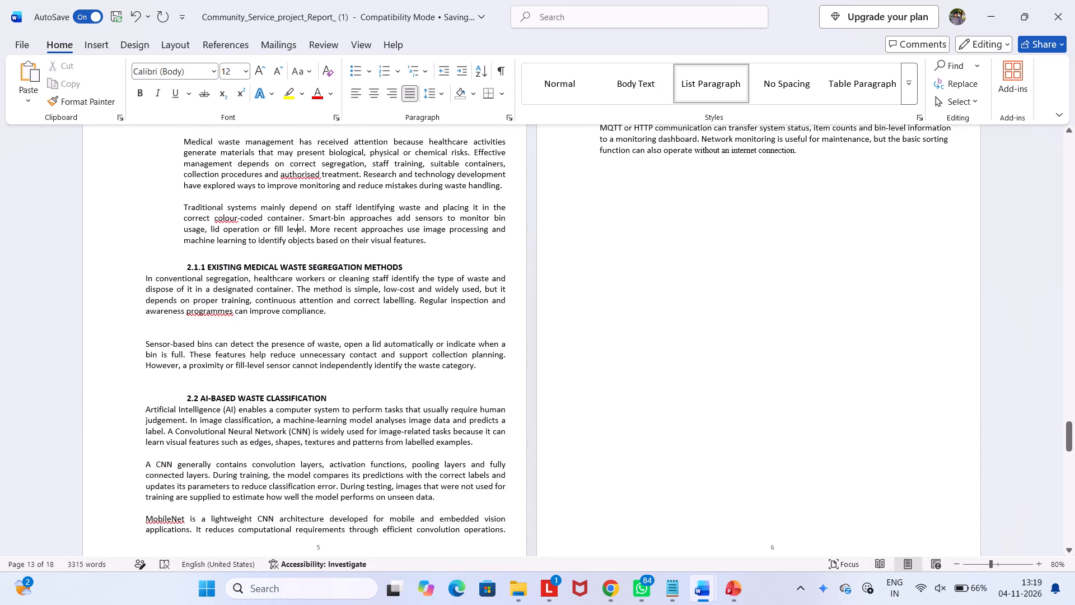
{"action": "left_click_drag", "start_coordinate": [430, 241], "coordinate": [175, 147]}
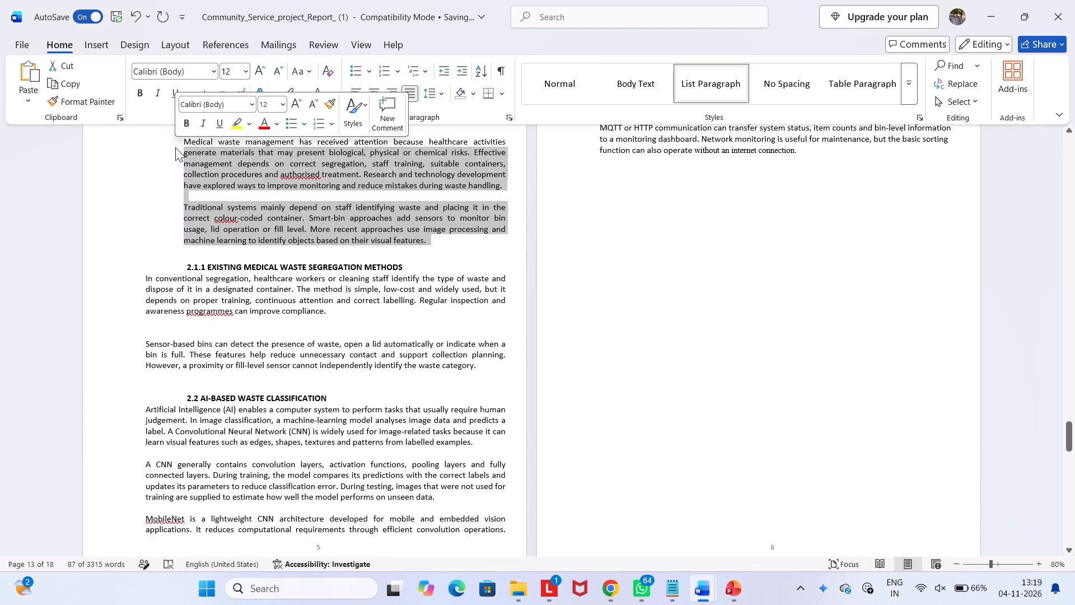
{"action": "left_click", "coordinate": [179, 147]}
{"action": "left_click_drag", "start_coordinate": [184, 142], "coordinate": [193, 147]}
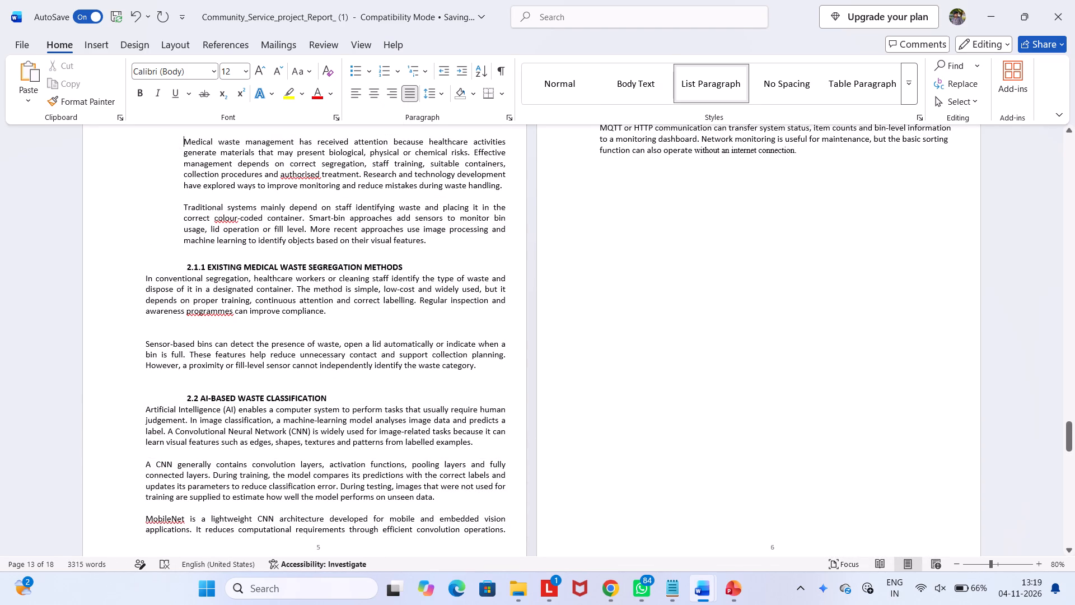
{"action": "left_click_drag", "start_coordinate": [193, 147], "coordinate": [454, 243]}
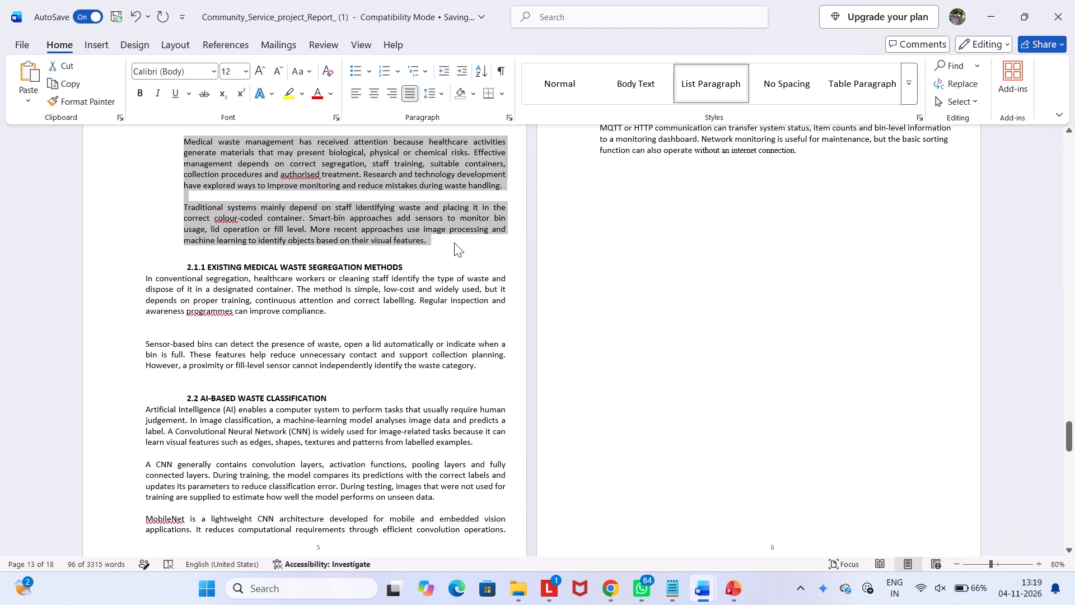
{"action": "key", "text": "ctrl+c"}
{"action": "key", "text": "BackSpace"}
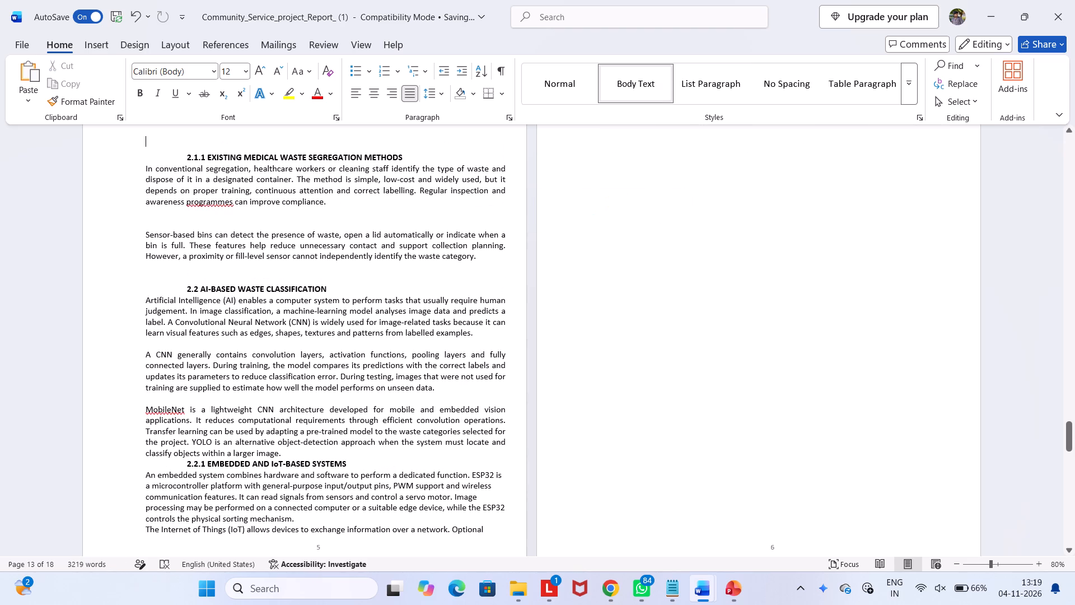
Paste the two copied overview paragraphs on a new unnumbered line directly below the 2.1 OVERVIEW heading.
{"action": "scroll", "coordinate": [454, 243], "scroll_direction": "up", "scroll_amount": 2}
{"action": "left_click", "coordinate": [380, 269]}
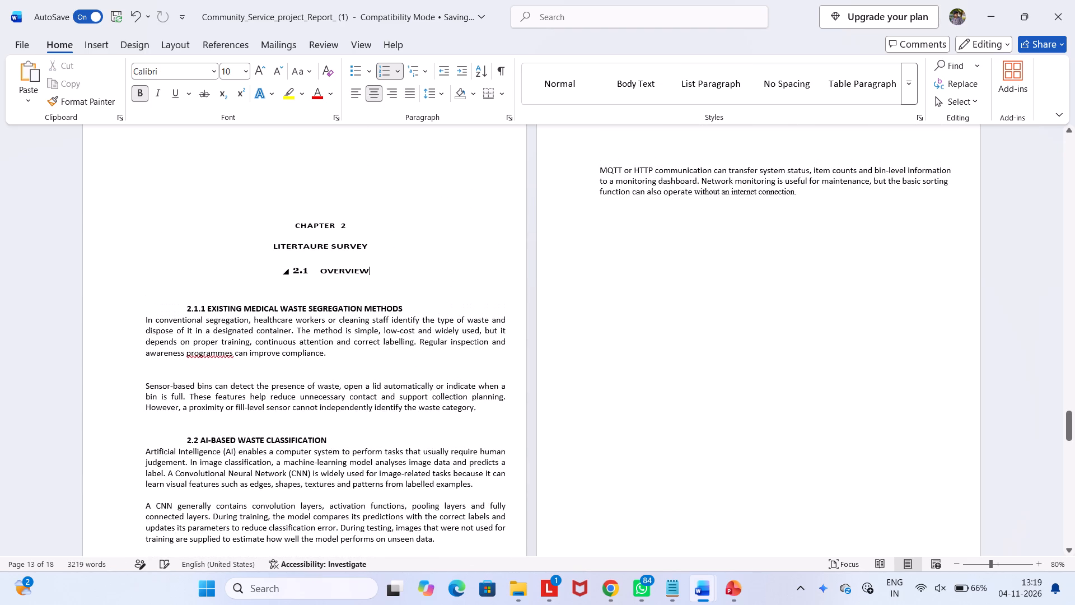
{"action": "key", "text": "Return"}
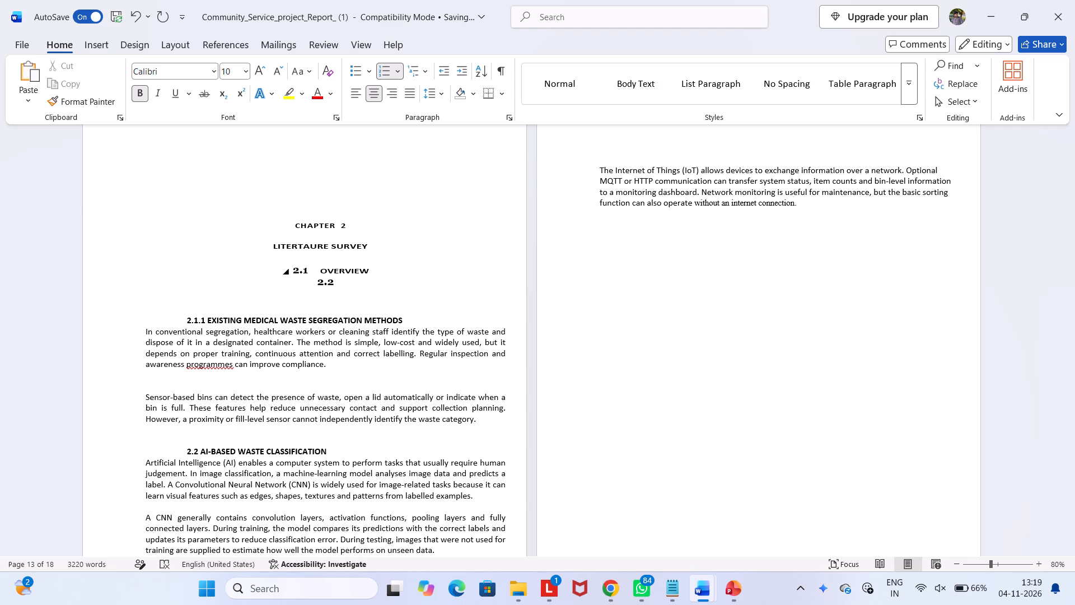
{"action": "key", "text": "BackSpace"}
{"action": "key", "text": "BackSpace"}
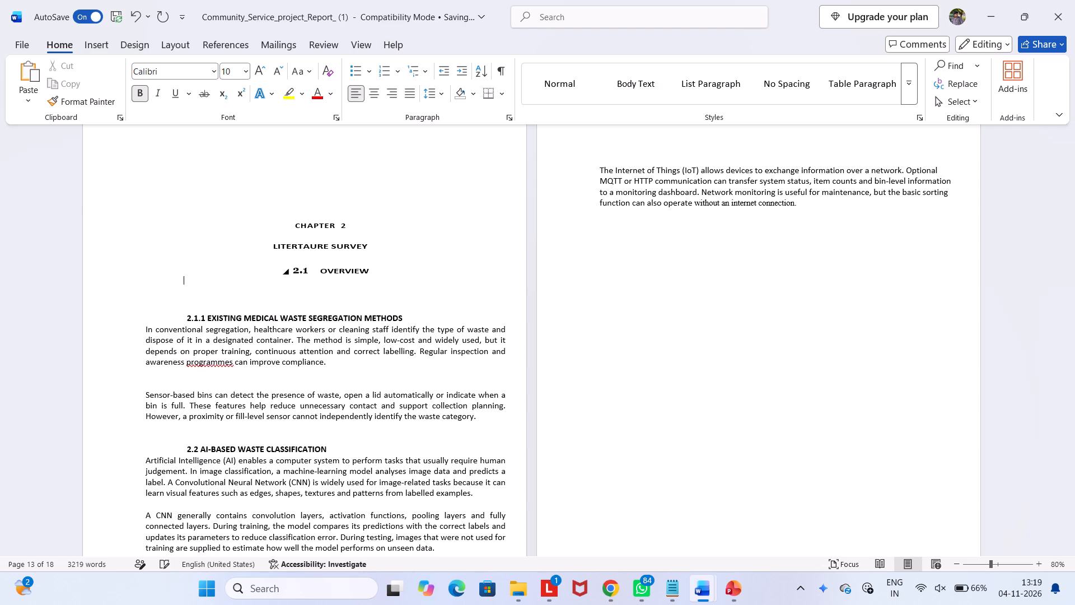
{"action": "key", "text": "BackSpace"}
{"action": "key", "text": "BackSpace"}
{"action": "key", "text": "BackSpace"}
{"action": "key", "text": "Return"}
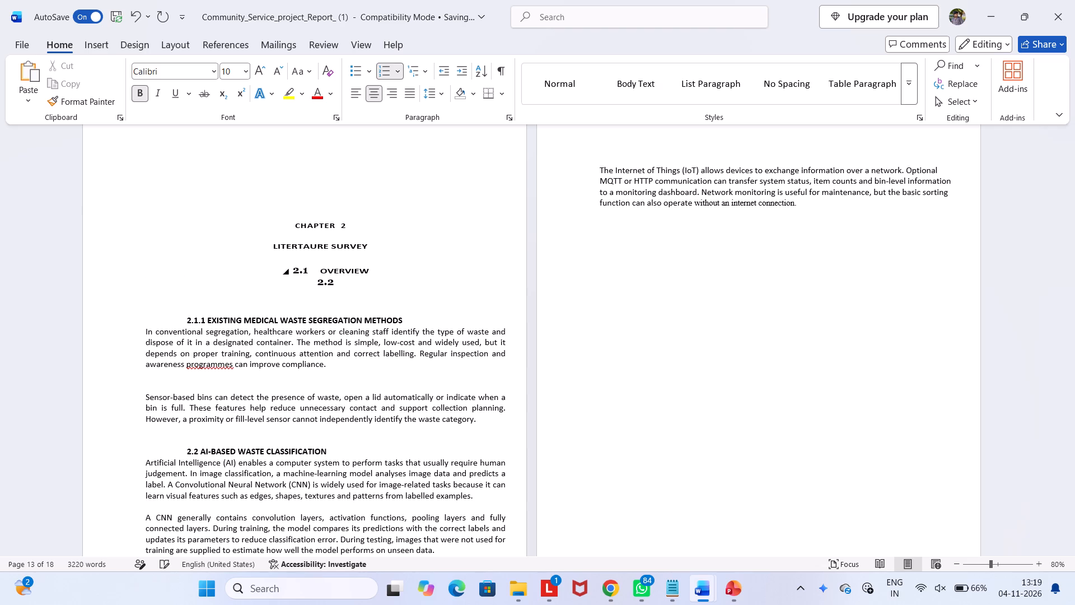
{"action": "key", "text": "BackSpace"}
{"action": "key", "text": "BackSpace"}
{"action": "key", "text": "BackSpace"}
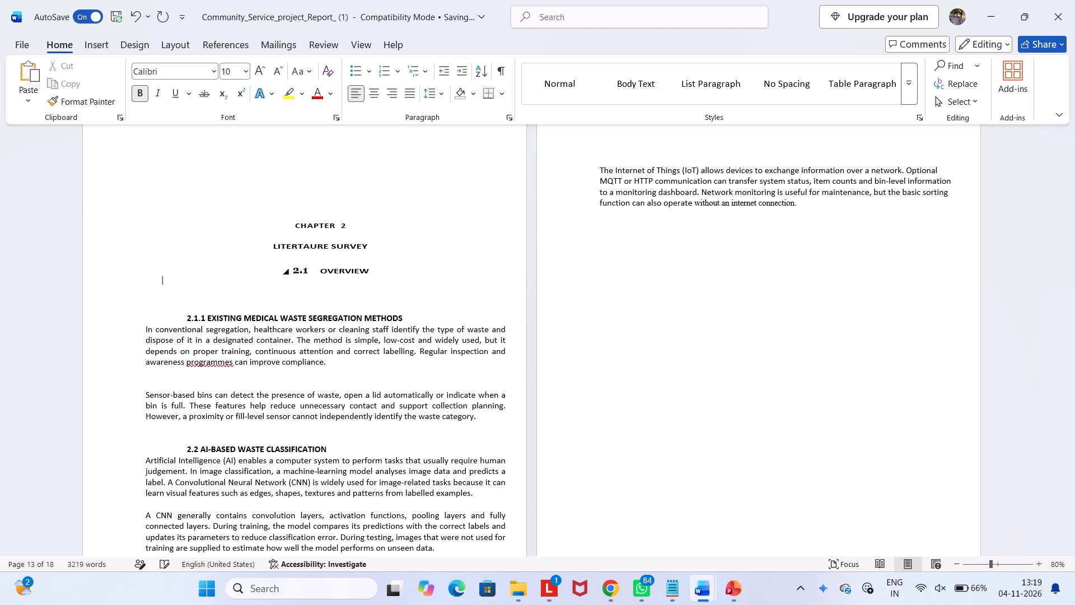
{"action": "key", "text": "BackSpace"}
{"action": "key", "text": "ctrl+v"}
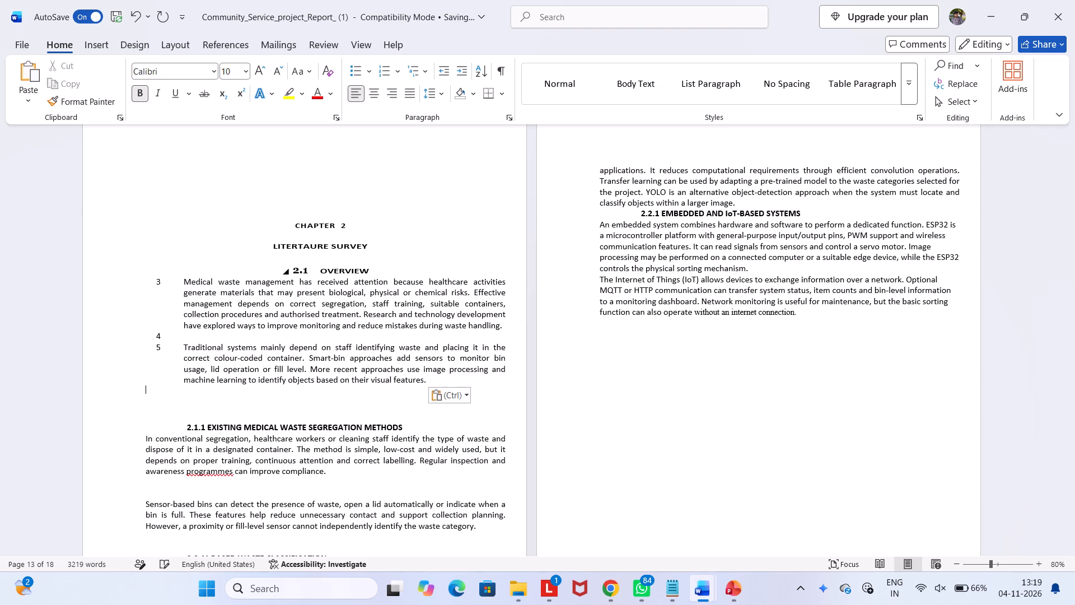
Remove the list numbering and indents from the pasted overview text and delete the blank item between its two paragraphs.
{"action": "left_click_drag", "start_coordinate": [180, 361], "coordinate": [149, 294]}
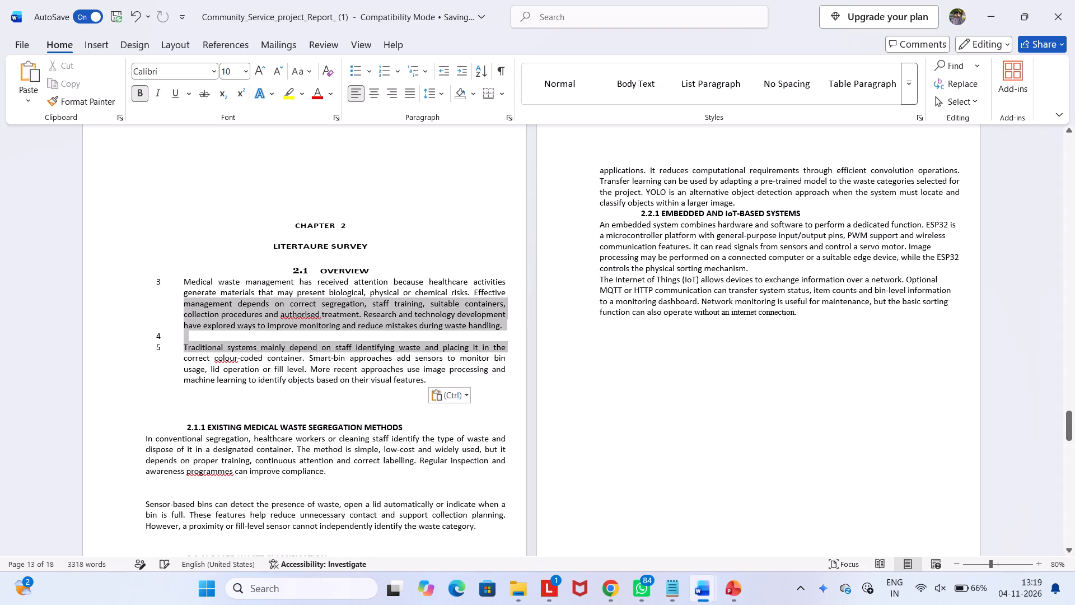
{"action": "left_click_drag", "start_coordinate": [149, 294], "coordinate": [138, 275]}
{"action": "left_click", "coordinate": [170, 352]}
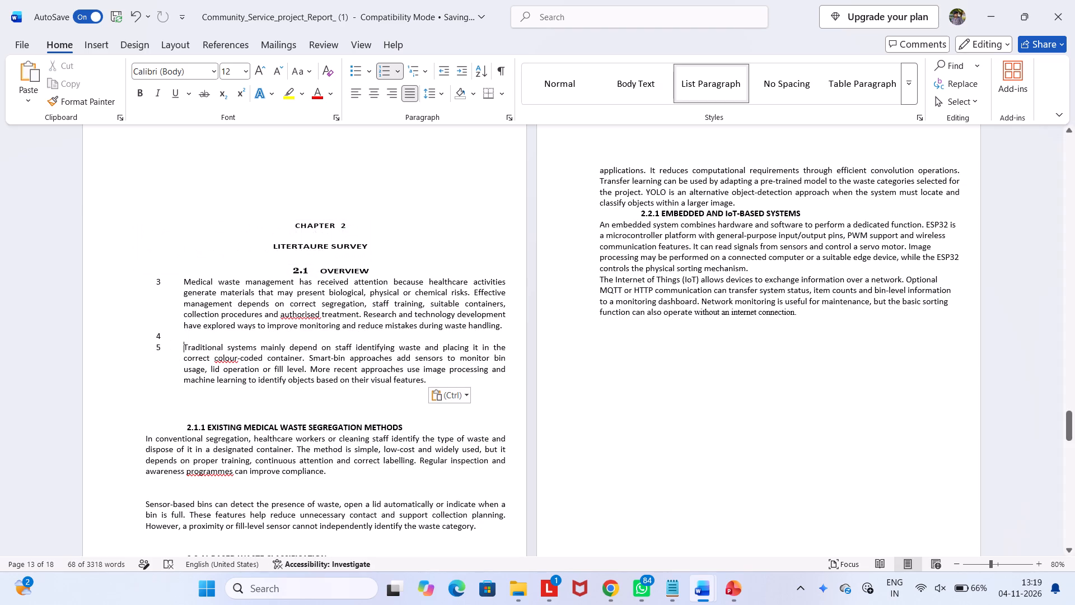
{"action": "key", "text": "BackSpace"}
{"action": "key", "text": "BackSpace"}
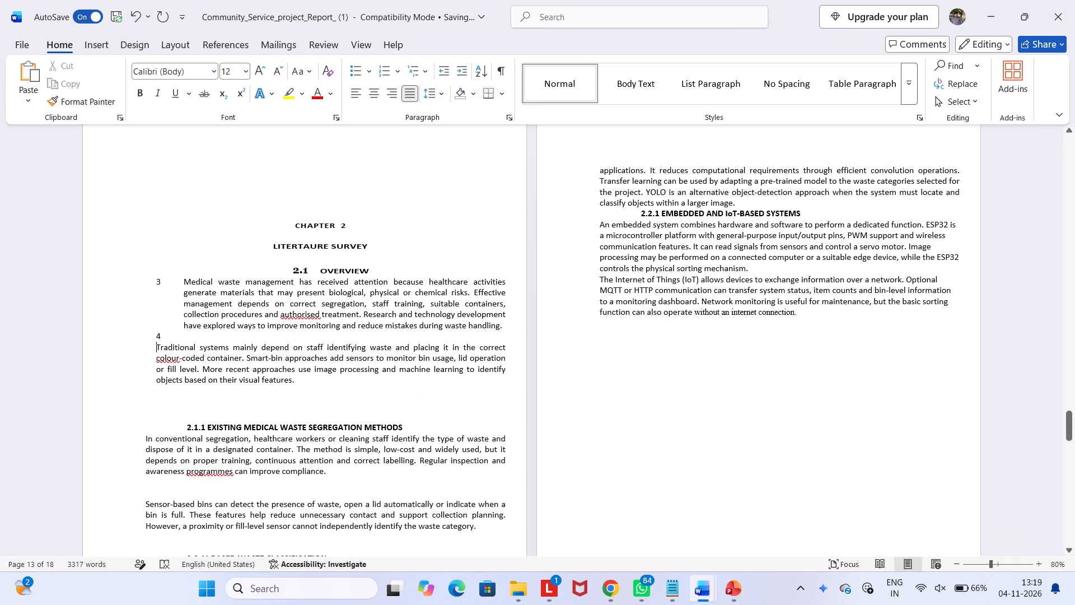
{"action": "key", "text": "BackSpace"}
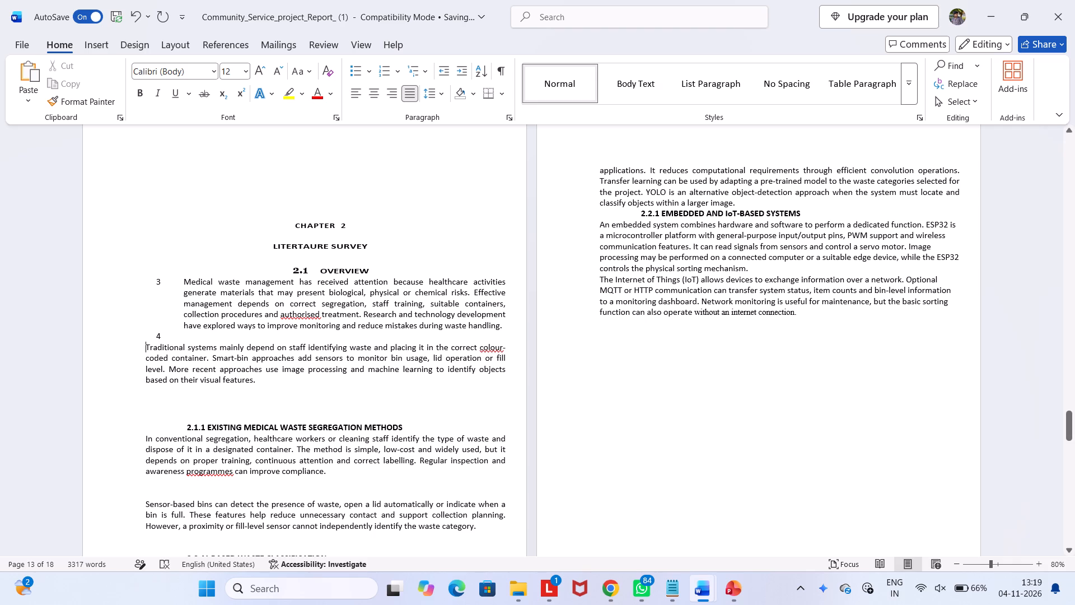
{"action": "left_click", "coordinate": [176, 337]}
{"action": "key", "text": "BackSpace"}
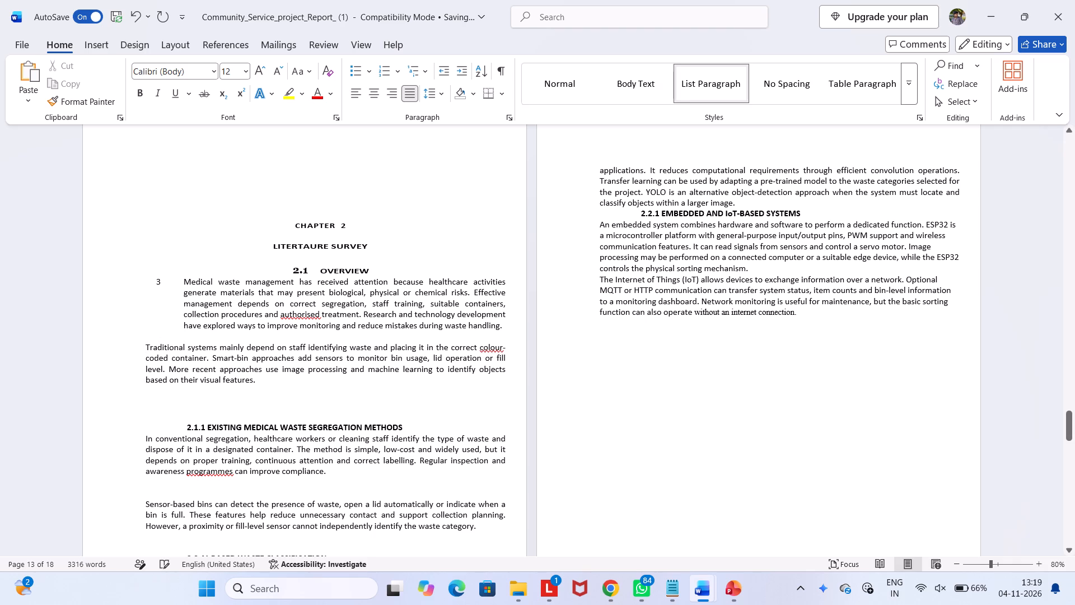
{"action": "key", "text": "BackSpace"}
{"action": "key", "text": "BackSpace"}
{"action": "key", "text": "BackSpace"}
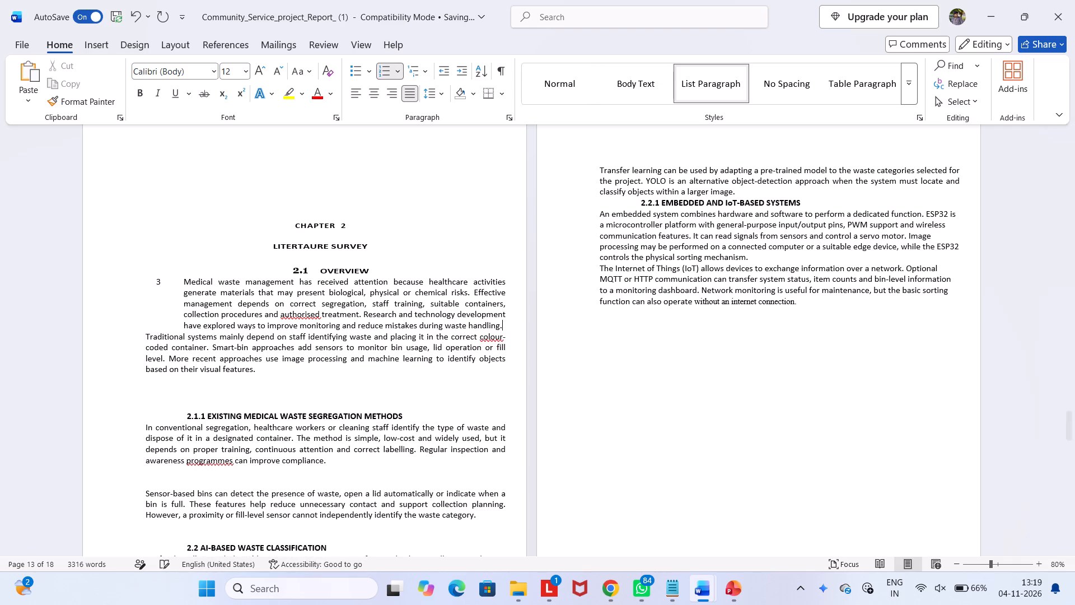
{"action": "left_click", "coordinate": [168, 286]}
{"action": "key", "text": "BackSpace"}
{"action": "key", "text": "BackSpace"}
{"action": "key", "text": "BackSpace"}
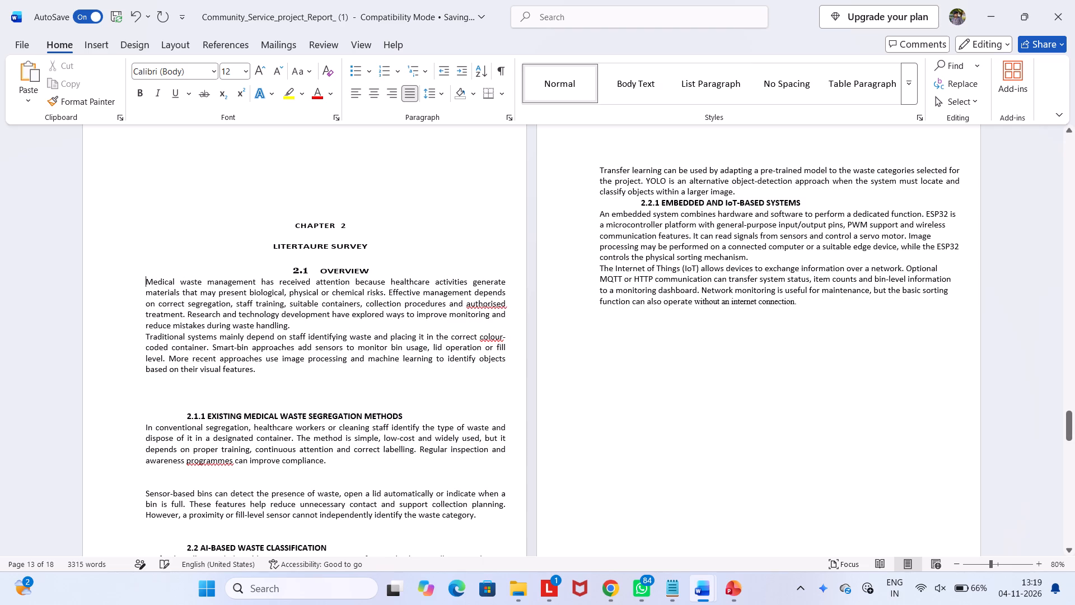
Insert two blank lines between the two overview paragraphs under 2.1 OVERVIEW.
{"action": "left_click", "coordinate": [295, 328]}
{"action": "key", "text": "Return"}
{"action": "key", "text": "Return"}
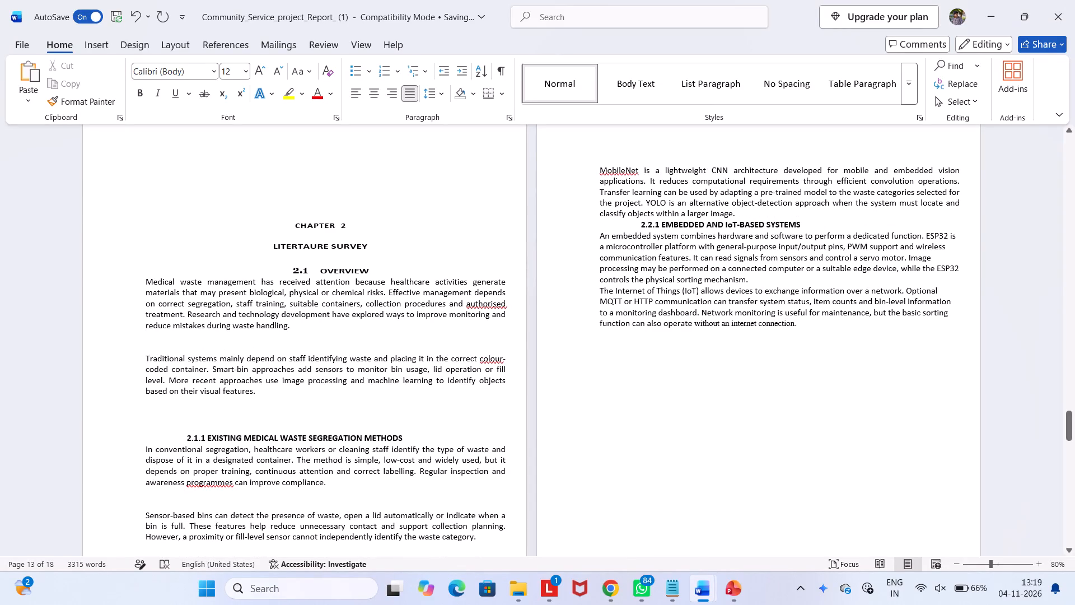
Insert two blank lines before the 2.2.1 EMBEDDED AND IoT-BASED SYSTEMS heading.
{"action": "scroll", "coordinate": [597, 322], "scroll_direction": "down", "scroll_amount": 1}
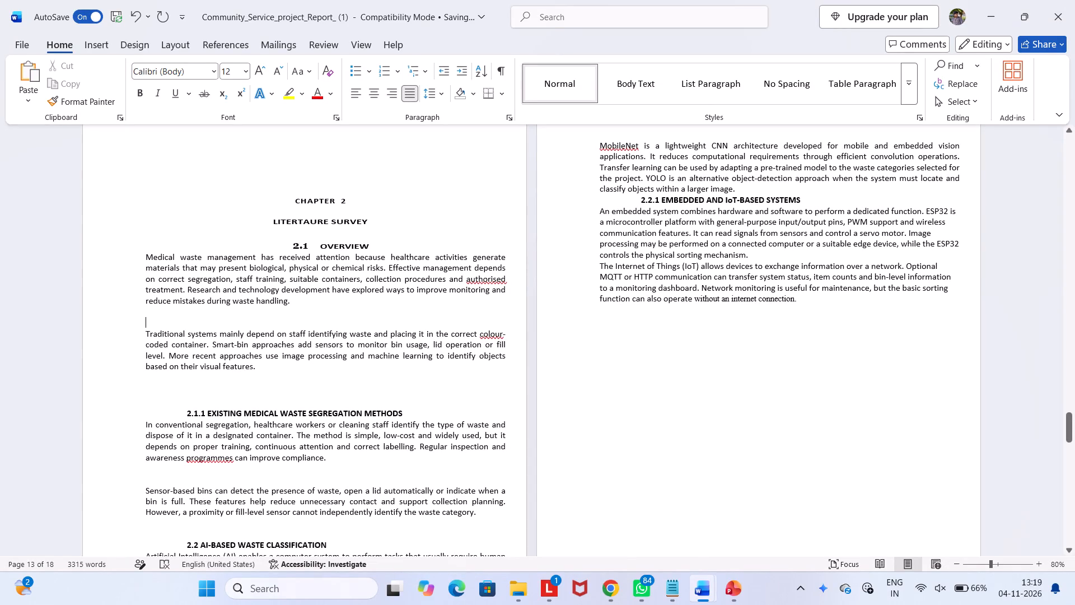
{"action": "left_click", "coordinate": [737, 193]}
{"action": "key", "text": "Return"}
{"action": "key", "text": "Return"}
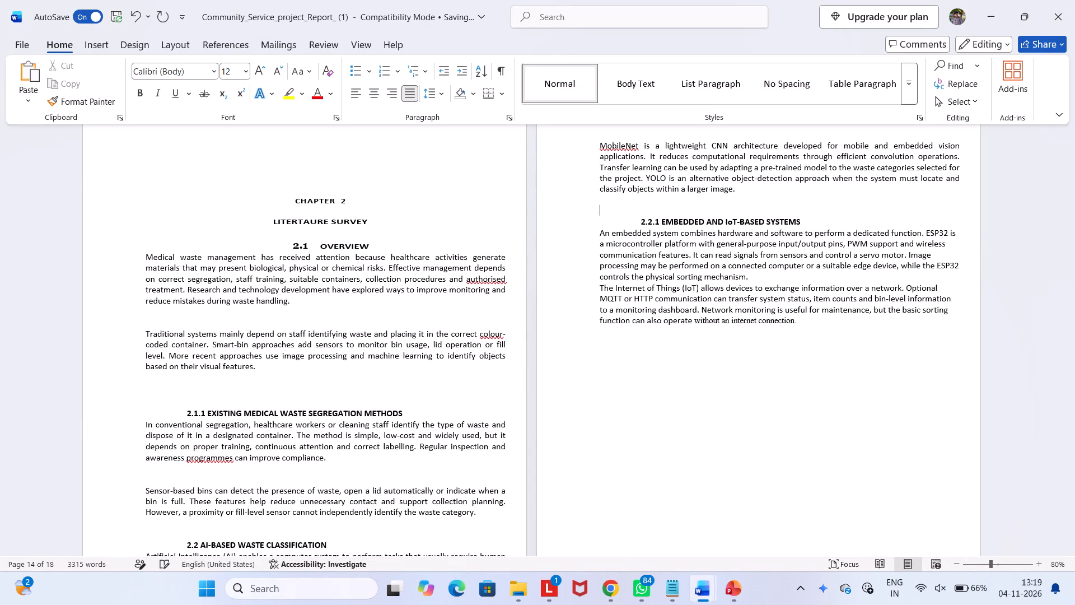
{"action": "scroll", "coordinate": [737, 193], "scroll_direction": "down", "scroll_amount": 1}
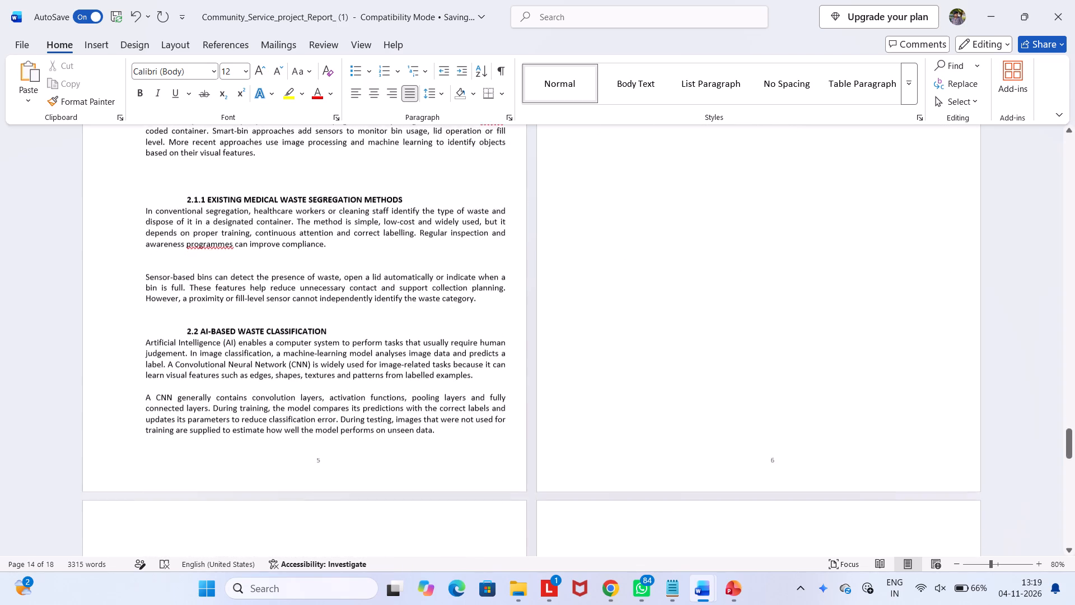
Insert three blank lines above the MobileNet paragraph at the start of page 6.
{"action": "scroll", "coordinate": [737, 193], "scroll_direction": "down", "scroll_amount": 1}
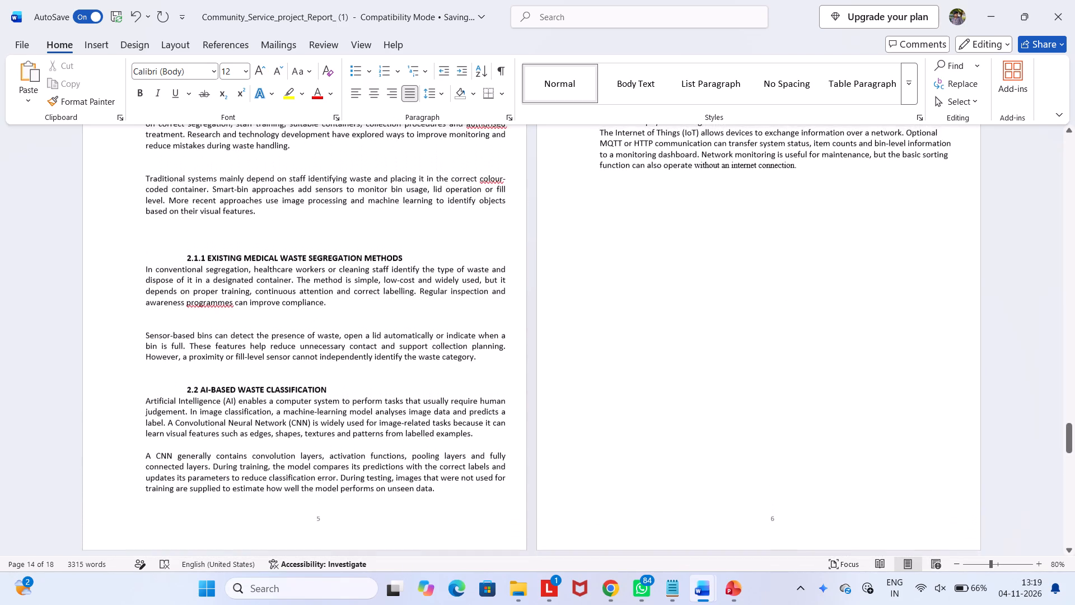
{"action": "scroll", "coordinate": [766, 263], "scroll_direction": "up", "scroll_amount": 2}
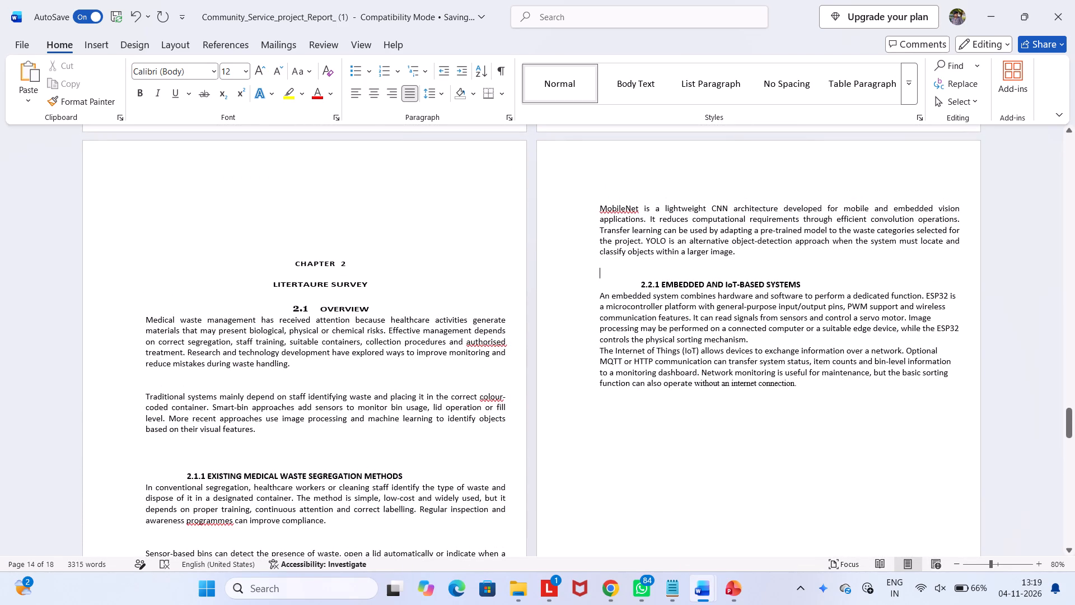
{"action": "left_click", "coordinate": [596, 209]}
{"action": "key", "text": "Return"}
{"action": "key", "text": "Return"}
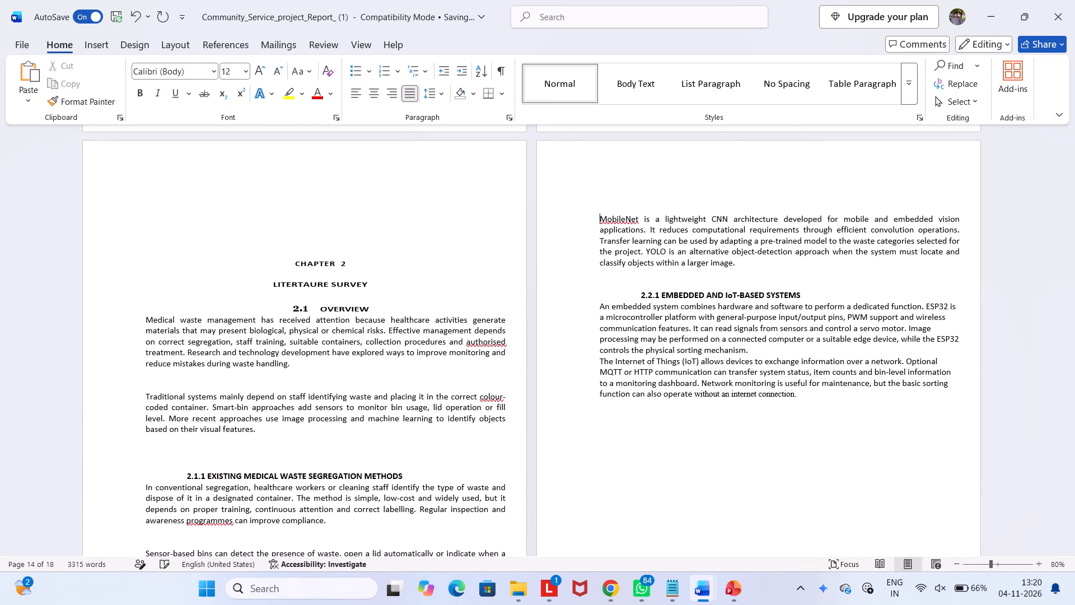
{"action": "key", "text": "Return"}
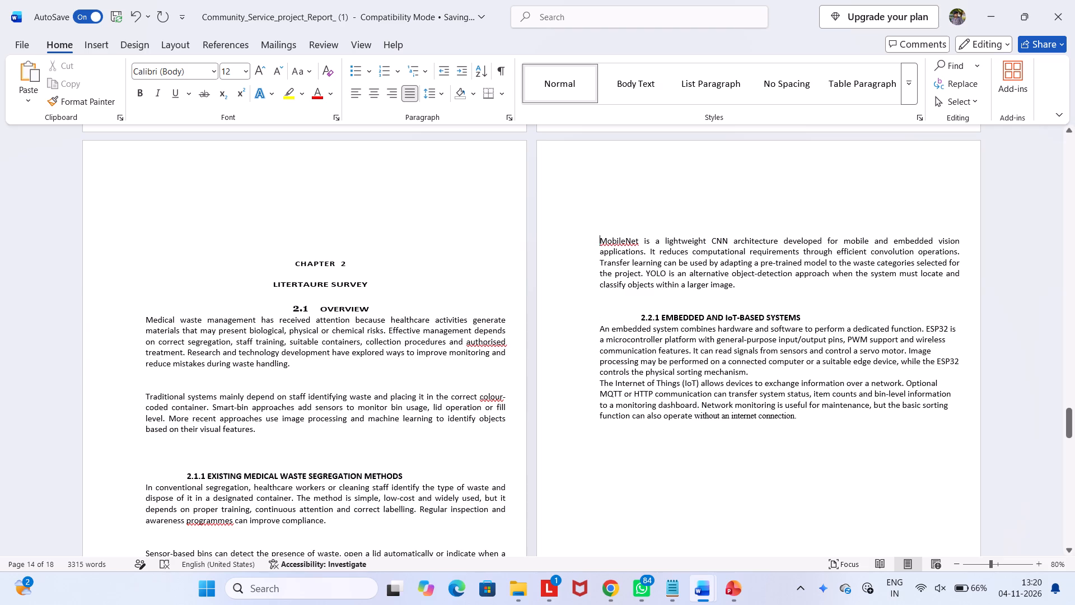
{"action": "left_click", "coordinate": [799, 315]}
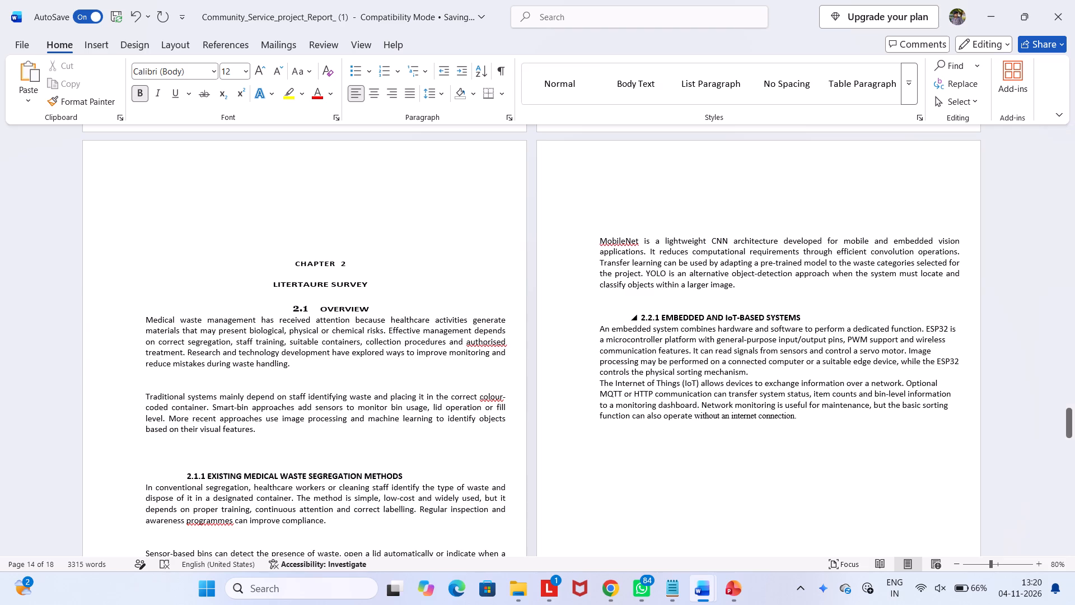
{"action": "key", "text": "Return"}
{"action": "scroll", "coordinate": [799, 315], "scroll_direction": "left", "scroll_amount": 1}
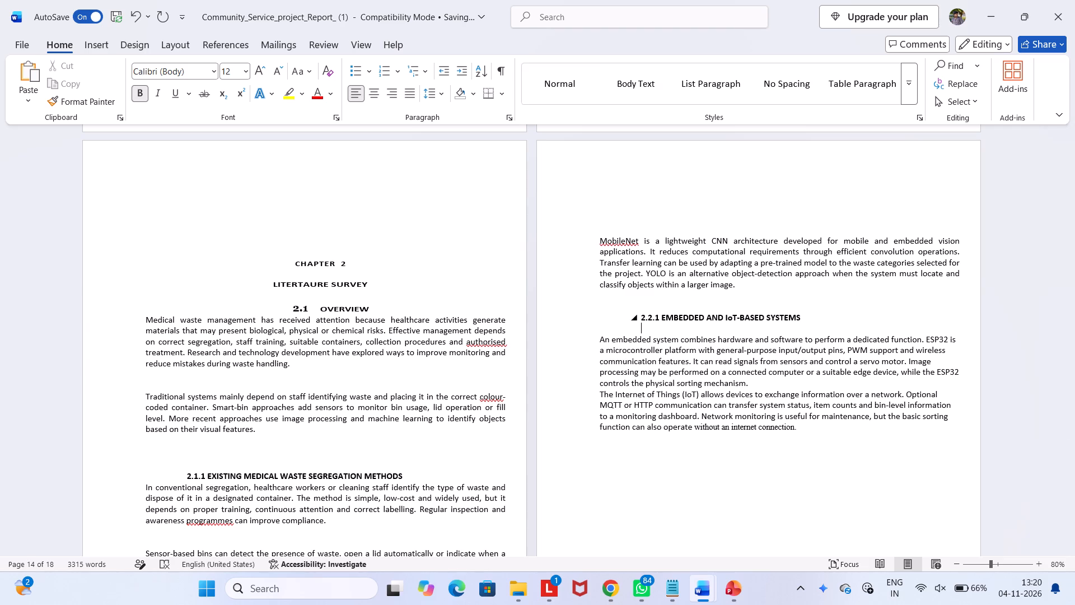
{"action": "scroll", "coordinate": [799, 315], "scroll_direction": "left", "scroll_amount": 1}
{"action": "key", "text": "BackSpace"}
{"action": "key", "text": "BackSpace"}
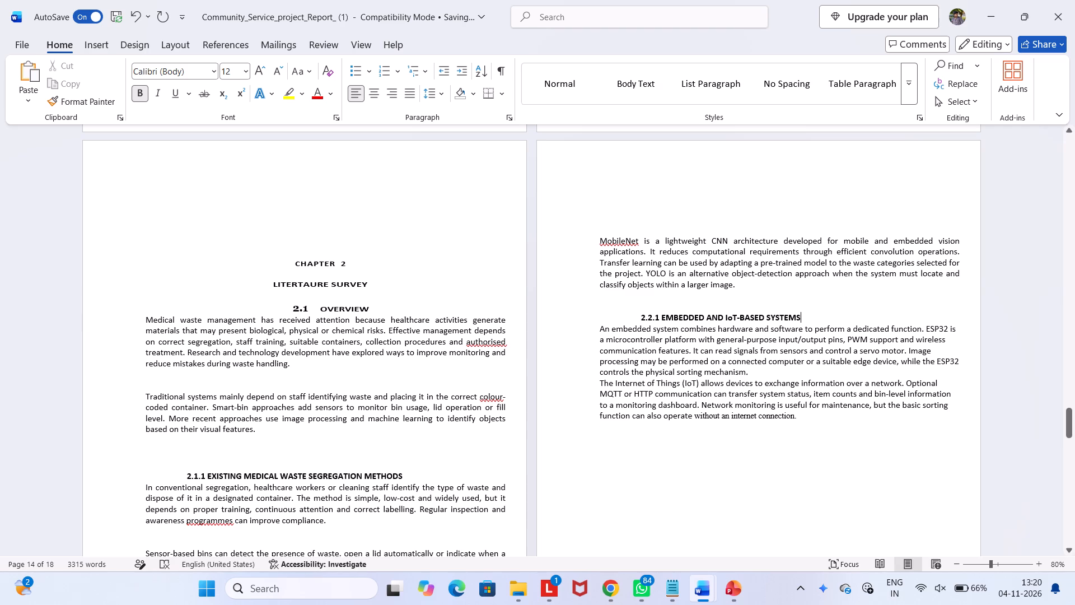
Insert two blank lines between the embedded system and Internet of Things paragraphs under 2.2.1.
{"action": "left_click", "coordinate": [759, 374]}
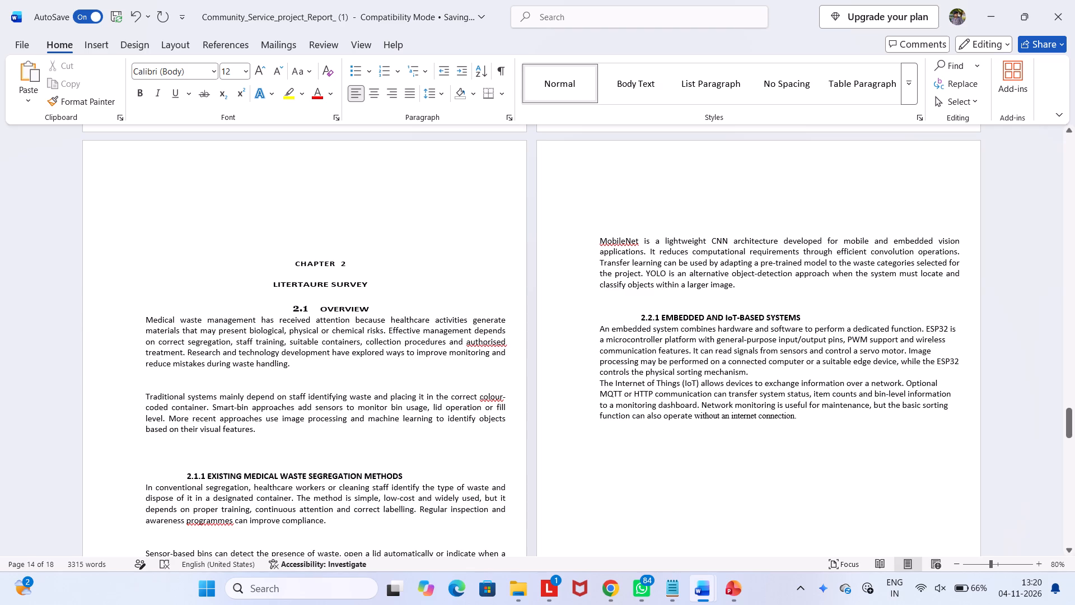
{"action": "key", "text": "Return"}
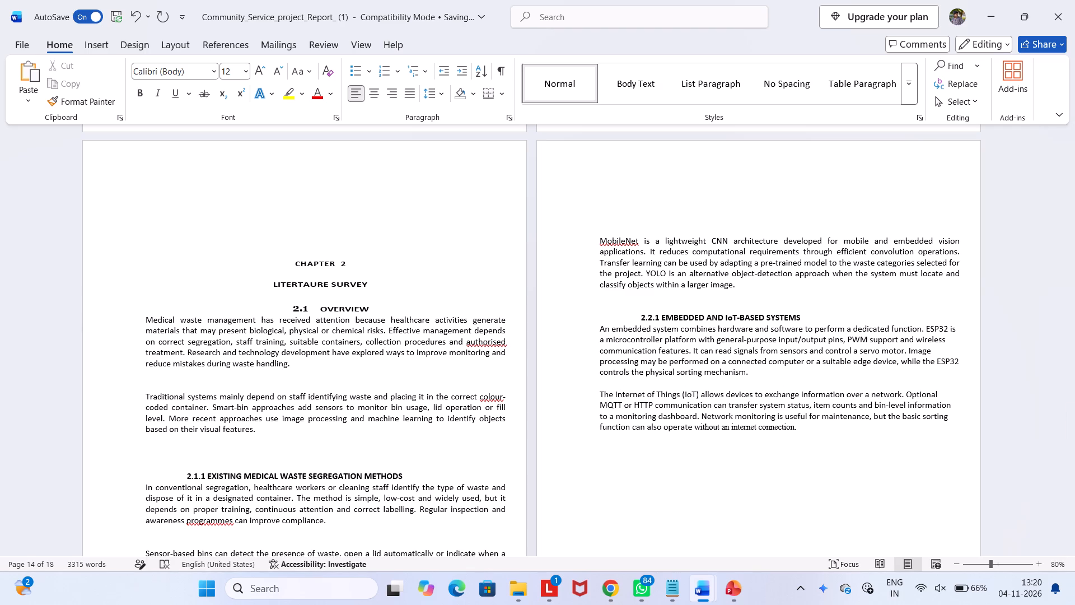
{"action": "key", "text": "Return"}
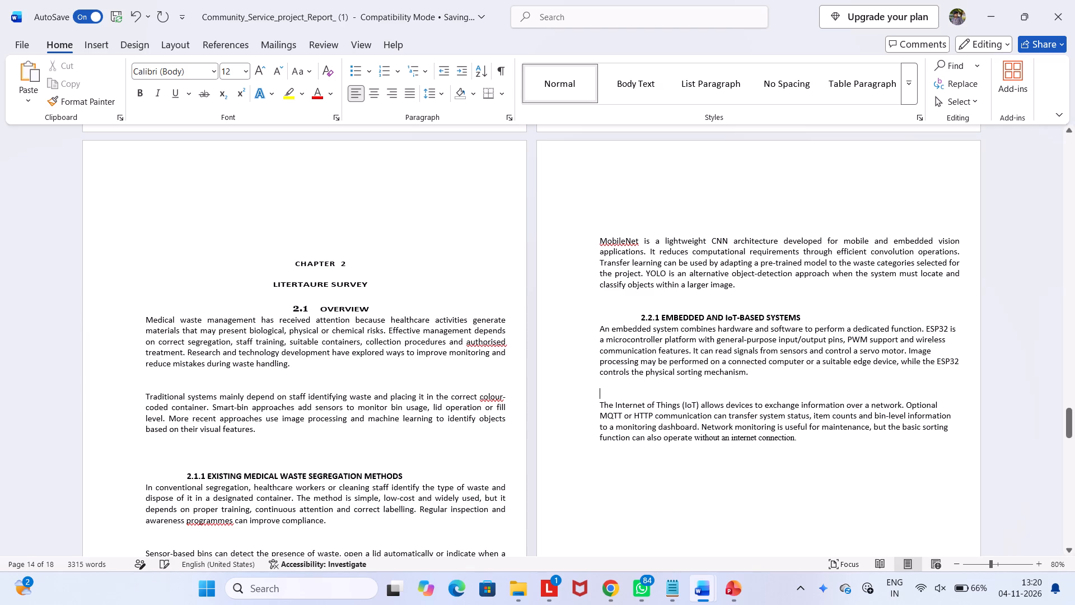
{"action": "left_click_drag", "start_coordinate": [796, 435], "coordinate": [613, 352]}
{"action": "left_click", "coordinate": [721, 386]}
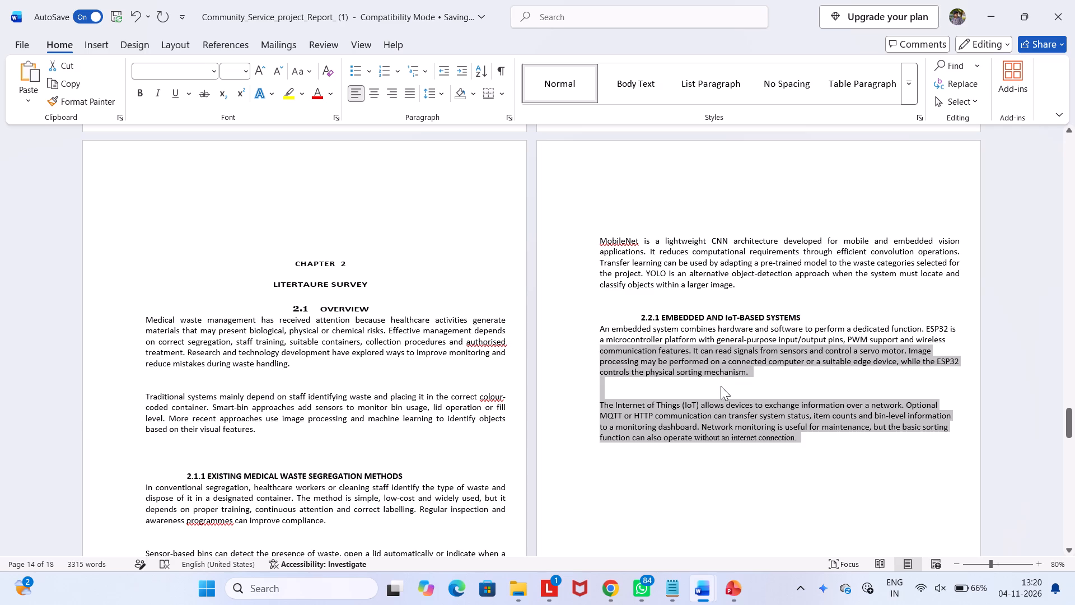
Remove the extra blank line between the CHAPTER 3 heading and its chapter title.
{"action": "scroll", "coordinate": [523, 317], "scroll_direction": "up", "scroll_amount": 2}
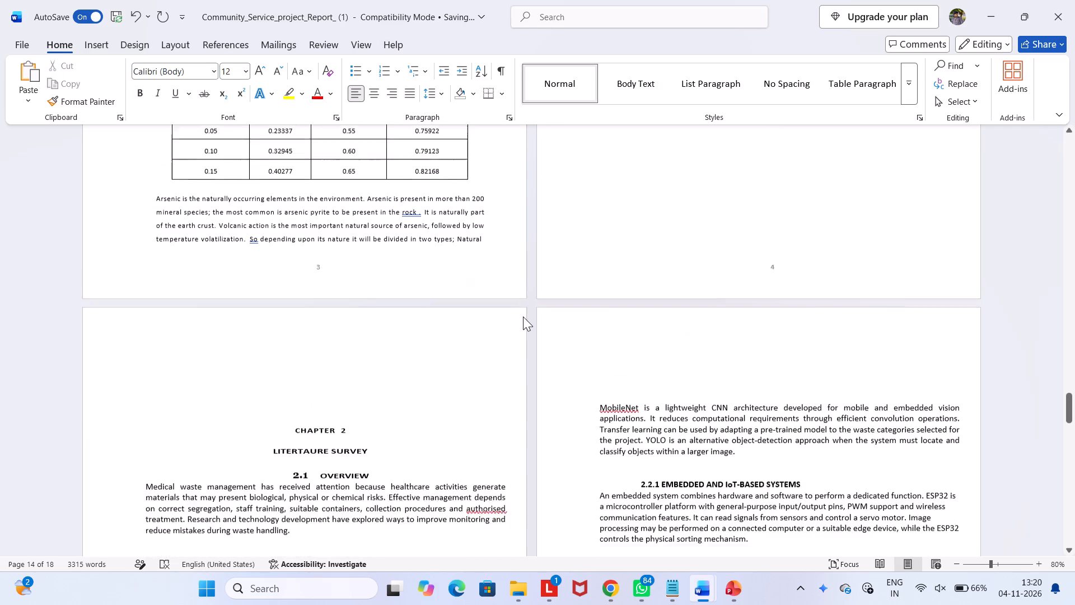
{"action": "left_click", "coordinate": [523, 317]}
{"action": "scroll", "coordinate": [523, 317], "scroll_direction": "down", "scroll_amount": 8}
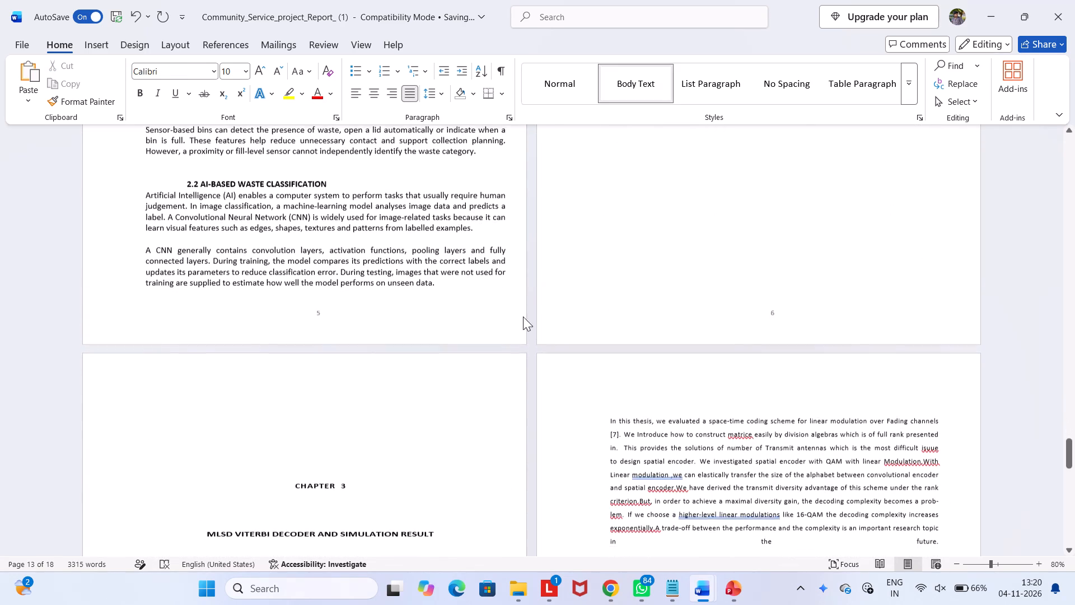
{"action": "scroll", "coordinate": [523, 317], "scroll_direction": "down", "scroll_amount": 2}
{"action": "left_click_drag", "start_coordinate": [336, 305], "coordinate": [282, 305]}
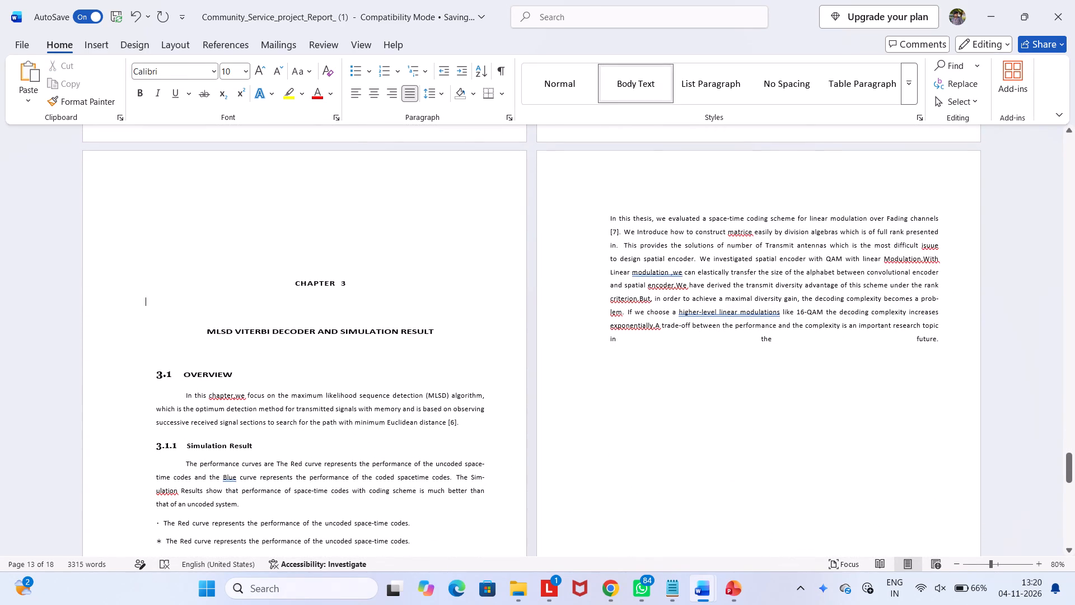
{"action": "left_click_drag", "start_coordinate": [282, 305], "coordinate": [245, 305]}
{"action": "key", "text": "BackSpace"}
{"action": "key", "text": "BackSpace"}
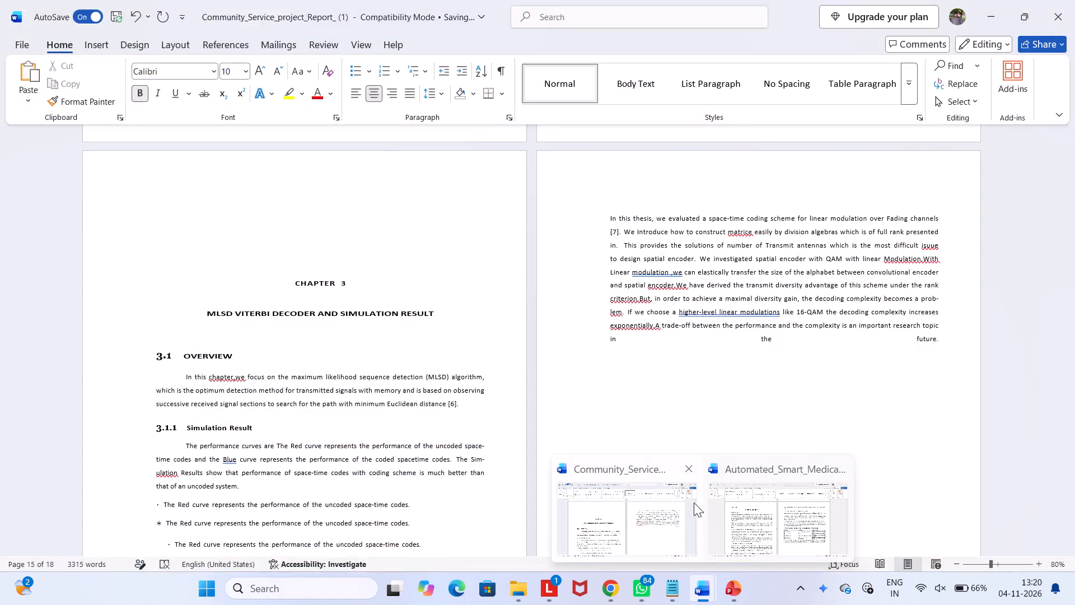
Switch to the Automated Smart Medical Waste Segregation report and look through its contents from Chapter 3 to the final pages.
{"action": "left_click", "coordinate": [755, 503]}
{"action": "scroll", "coordinate": [617, 445], "scroll_direction": "down", "scroll_amount": 15}
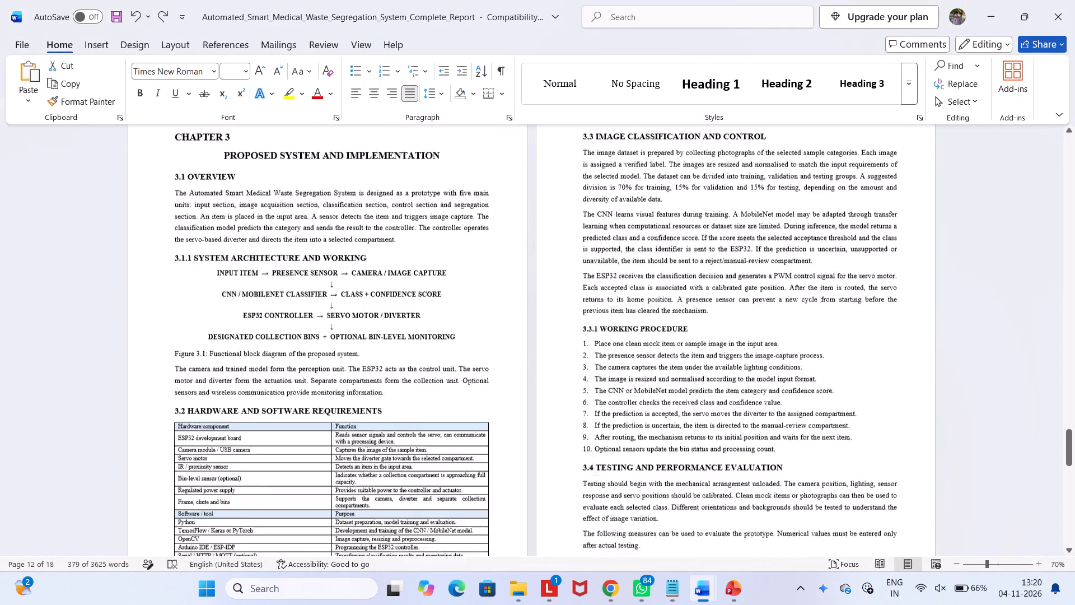
{"action": "scroll", "coordinate": [617, 445], "scroll_direction": "down", "scroll_amount": 8}
{"action": "scroll", "coordinate": [617, 445], "scroll_direction": "up", "scroll_amount": 1}
{"action": "scroll", "coordinate": [617, 445], "scroll_direction": "down", "scroll_amount": 1}
{"action": "scroll", "coordinate": [617, 445], "scroll_direction": "up", "scroll_amount": 1}
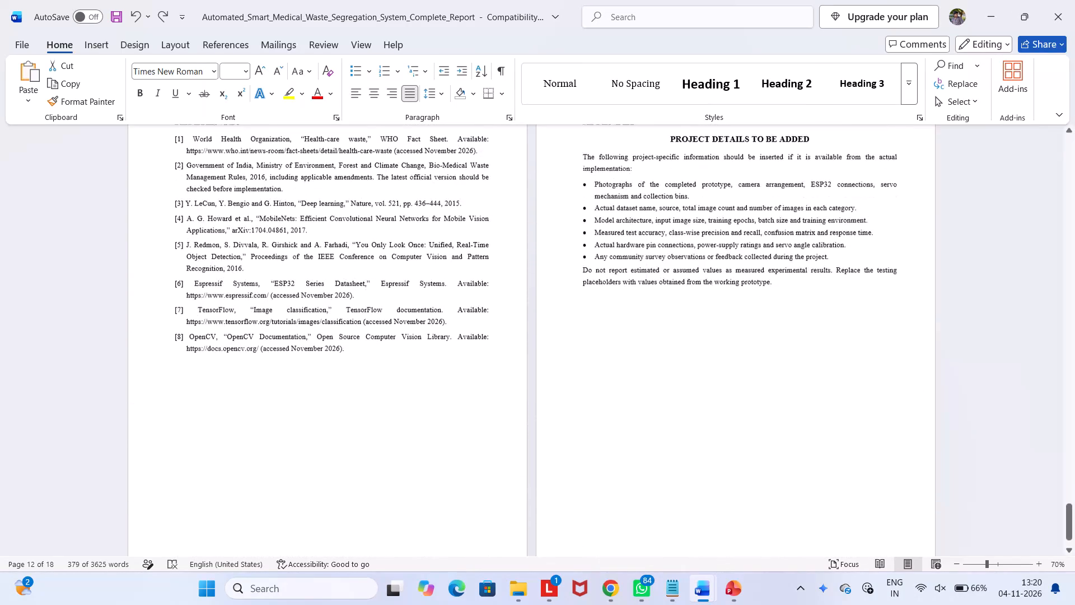
{"action": "scroll", "coordinate": [617, 445], "scroll_direction": "up", "scroll_amount": 4}
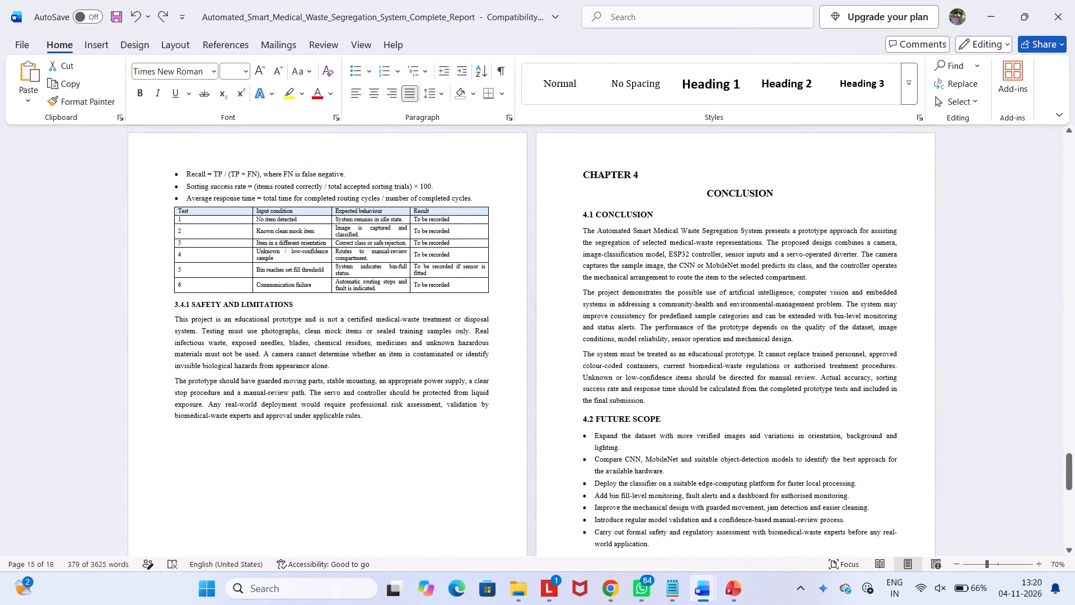
{"action": "scroll", "coordinate": [617, 445], "scroll_direction": "up", "scroll_amount": 2}
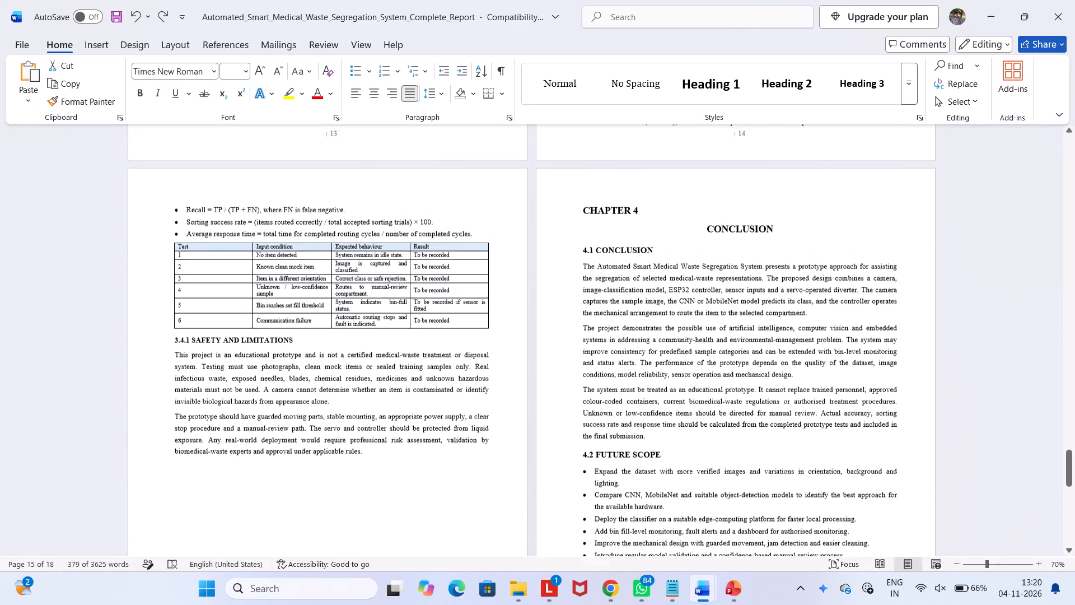
{"action": "scroll", "coordinate": [617, 445], "scroll_direction": "up", "scroll_amount": 4}
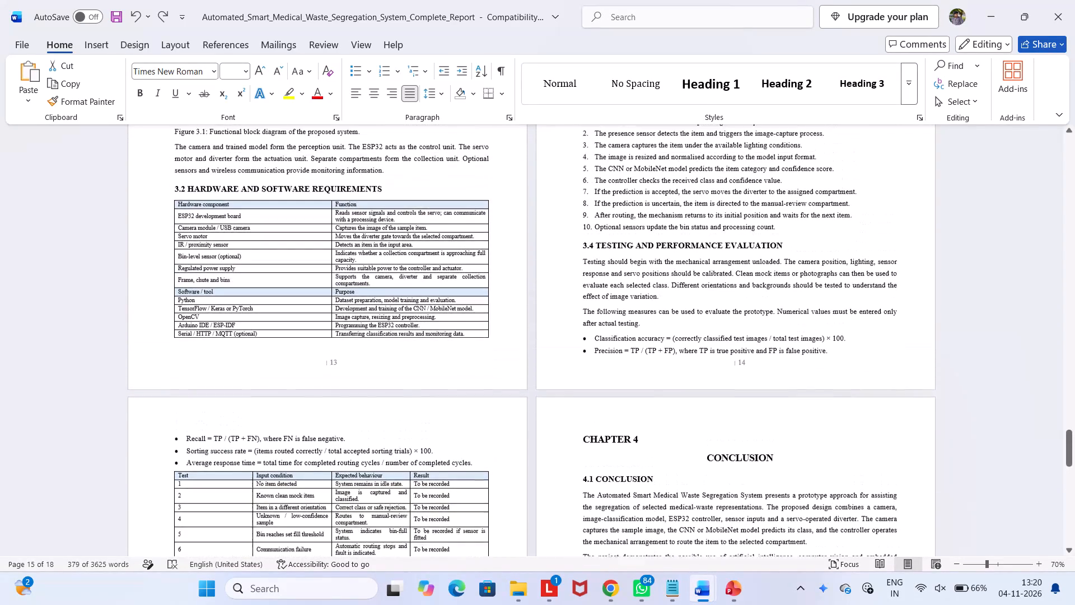
{"action": "scroll", "coordinate": [617, 445], "scroll_direction": "up", "scroll_amount": 4}
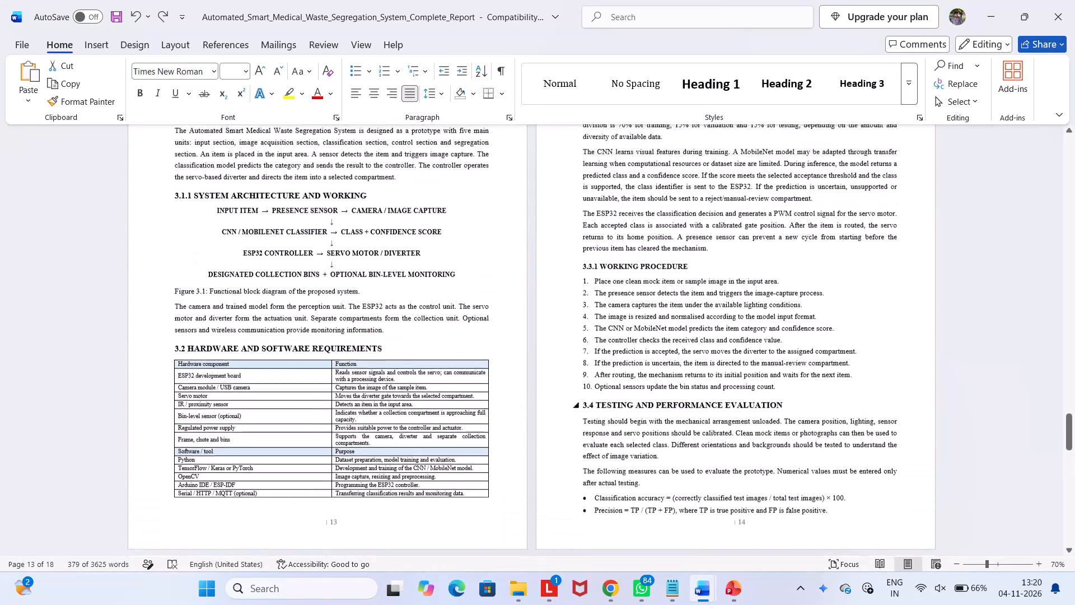
{"action": "scroll", "coordinate": [617, 445], "scroll_direction": "up", "scroll_amount": 2}
{"action": "scroll", "coordinate": [617, 445], "scroll_direction": "down", "scroll_amount": 1}
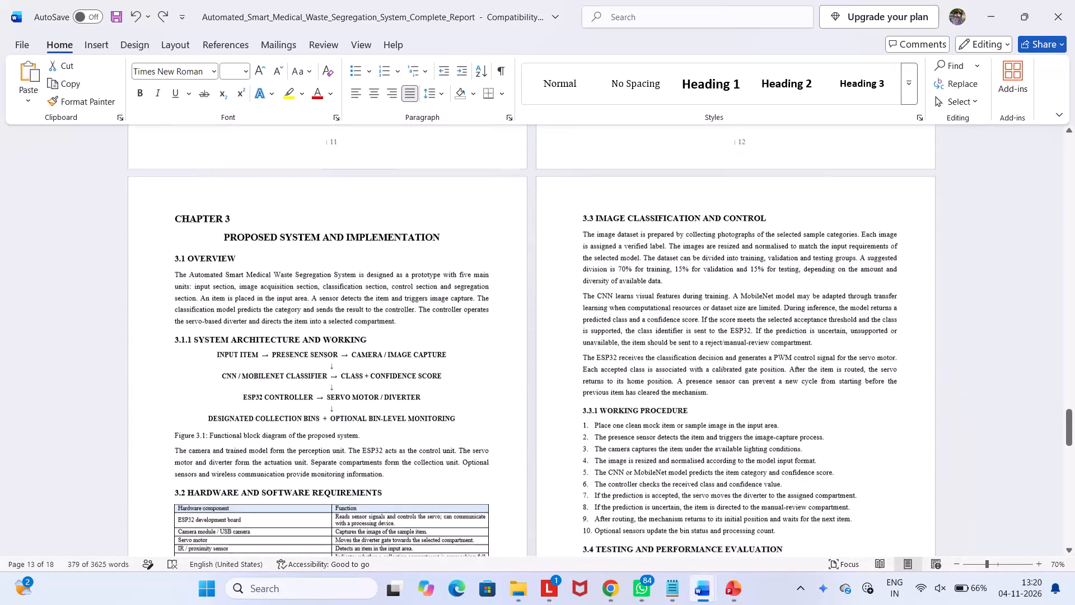
{"action": "scroll", "coordinate": [617, 445], "scroll_direction": "down", "scroll_amount": 1}
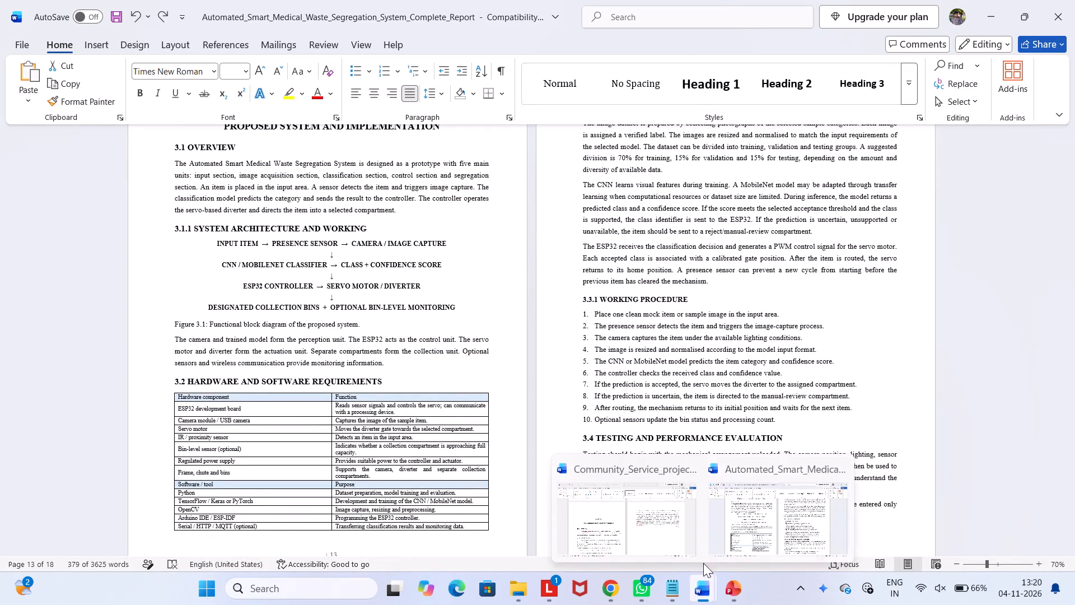
Return to the Community Service report and copy the Chapter 3 title MLSD VITERBI DECODER AND SIMULATION RESULT.
{"action": "left_click", "coordinate": [669, 525]}
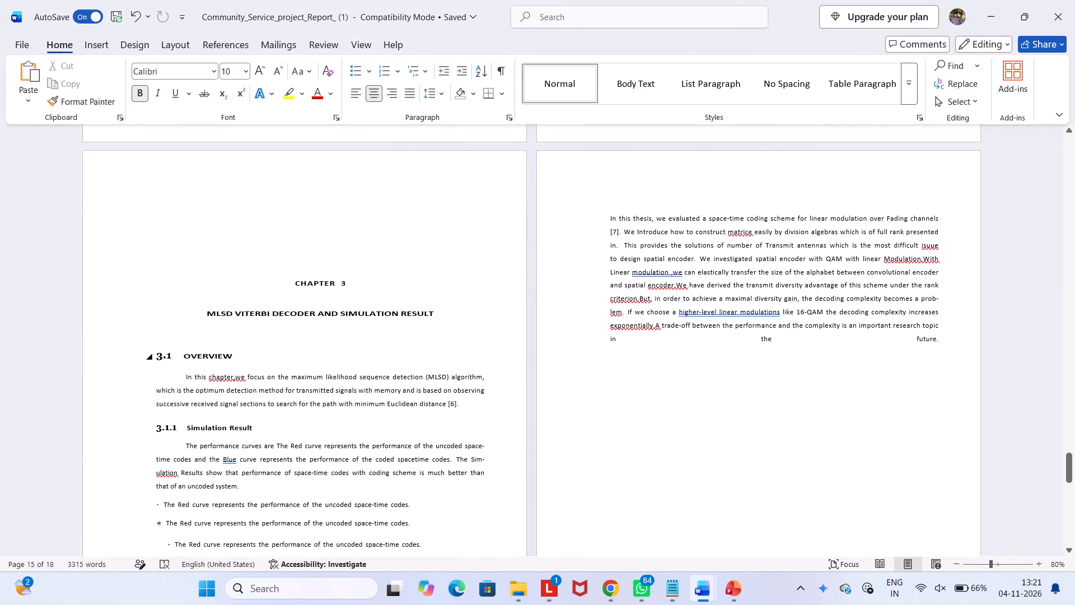
{"action": "scroll", "coordinate": [376, 359], "scroll_direction": "down", "scroll_amount": 1}
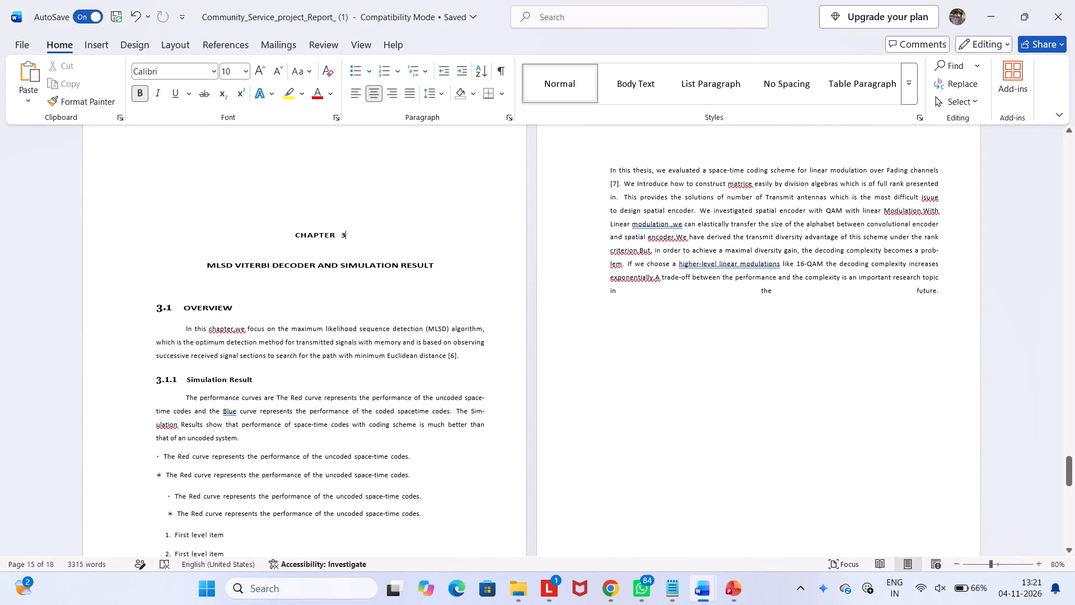
{"action": "left_click_drag", "start_coordinate": [439, 260], "coordinate": [127, 244]}
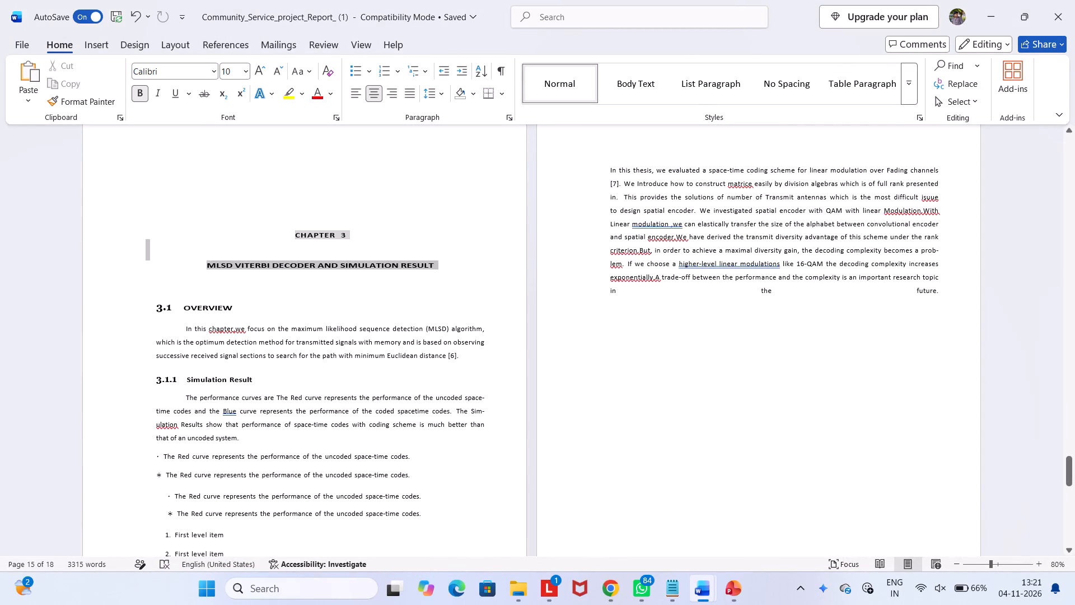
{"action": "left_click_drag", "start_coordinate": [127, 244], "coordinate": [127, 253]}
{"action": "key", "text": "ctrl+c"}
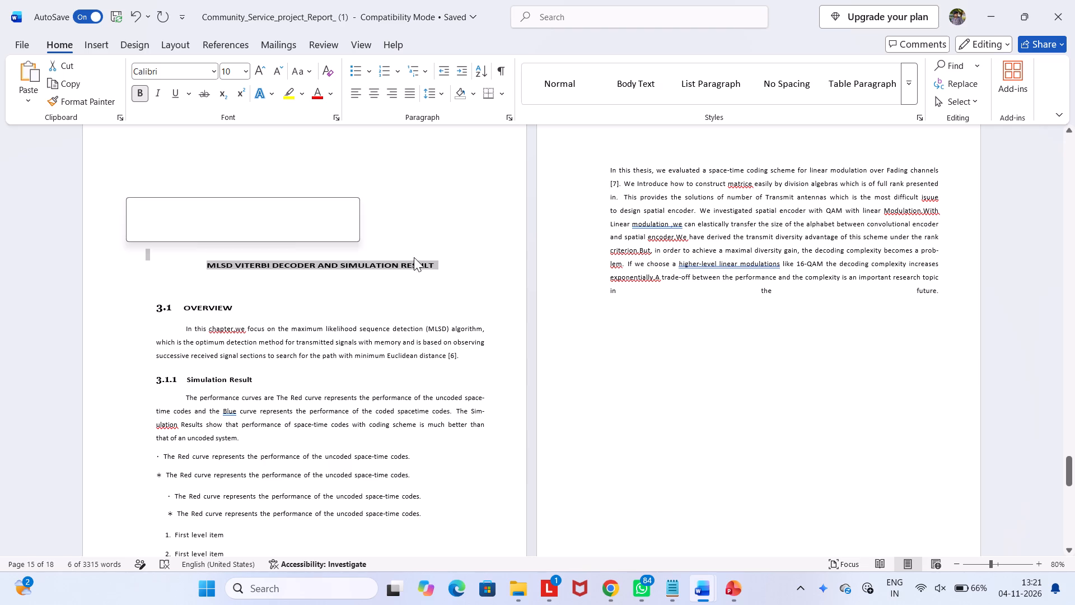
{"action": "left_click", "coordinate": [620, 593]}
{"action": "left_click", "coordinate": [698, 0]}
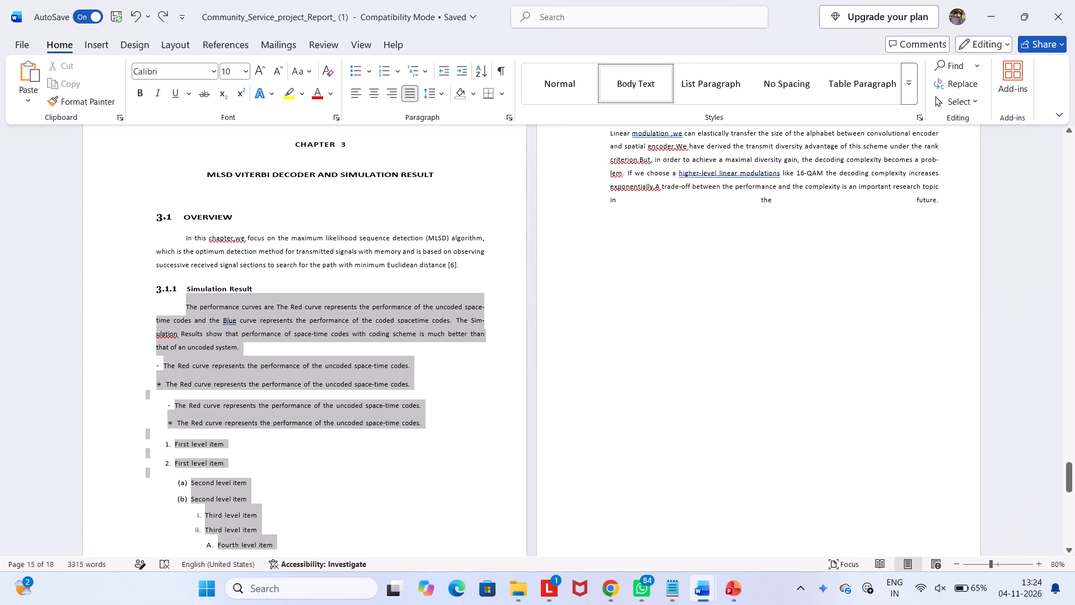
{"action": "left_click_drag", "start_coordinate": [296, 561], "coordinate": [775, 156]}
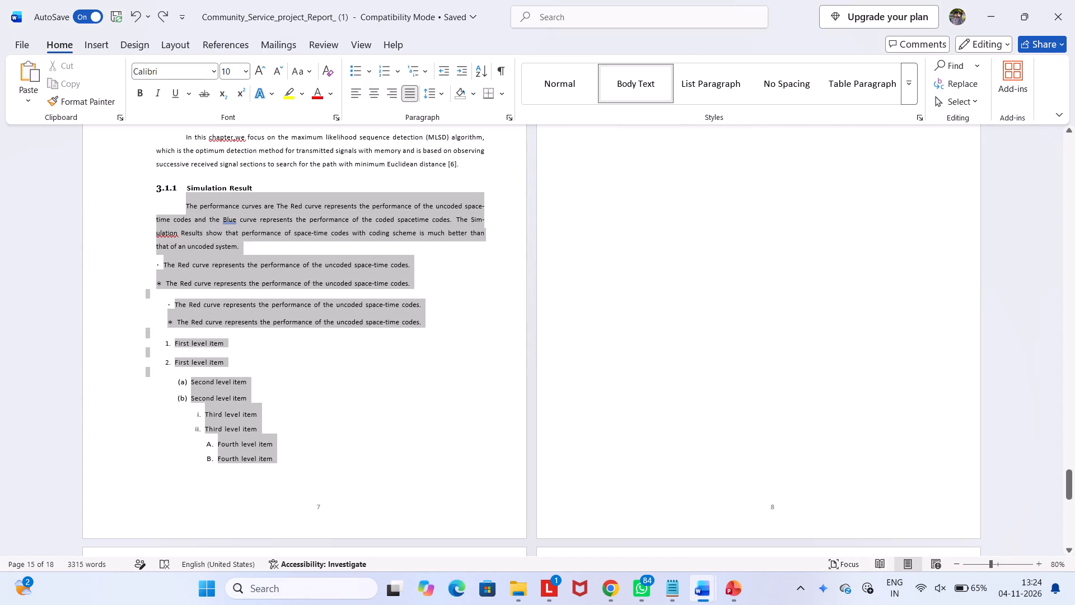
{"action": "left_click_drag", "start_coordinate": [775, 156], "coordinate": [774, 146]}
{"action": "scroll", "coordinate": [774, 146], "scroll_direction": "up", "scroll_amount": 1}
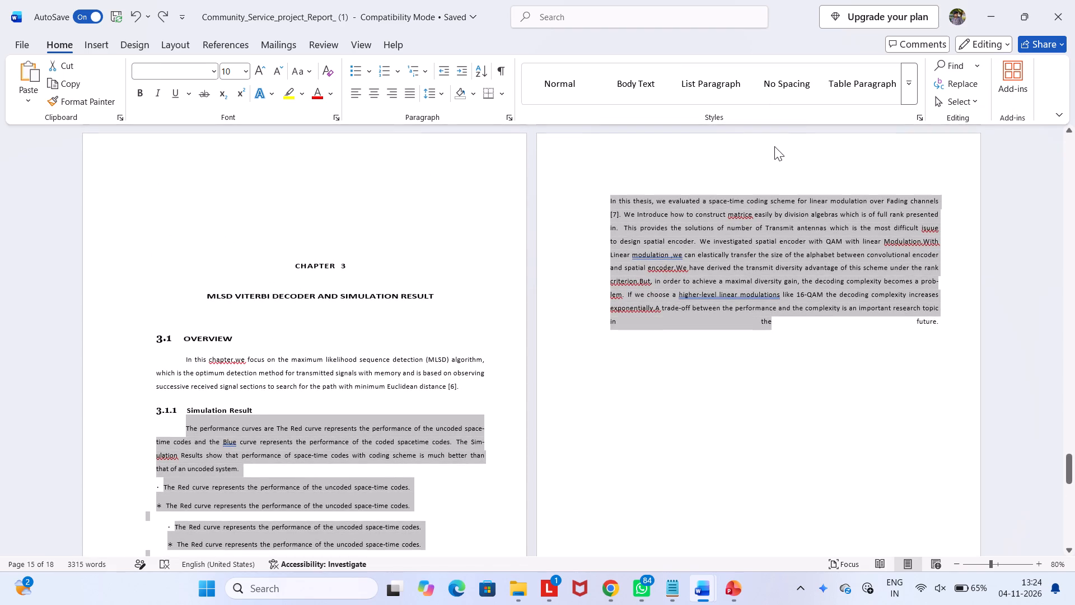
{"action": "key", "text": "BackSpace"}
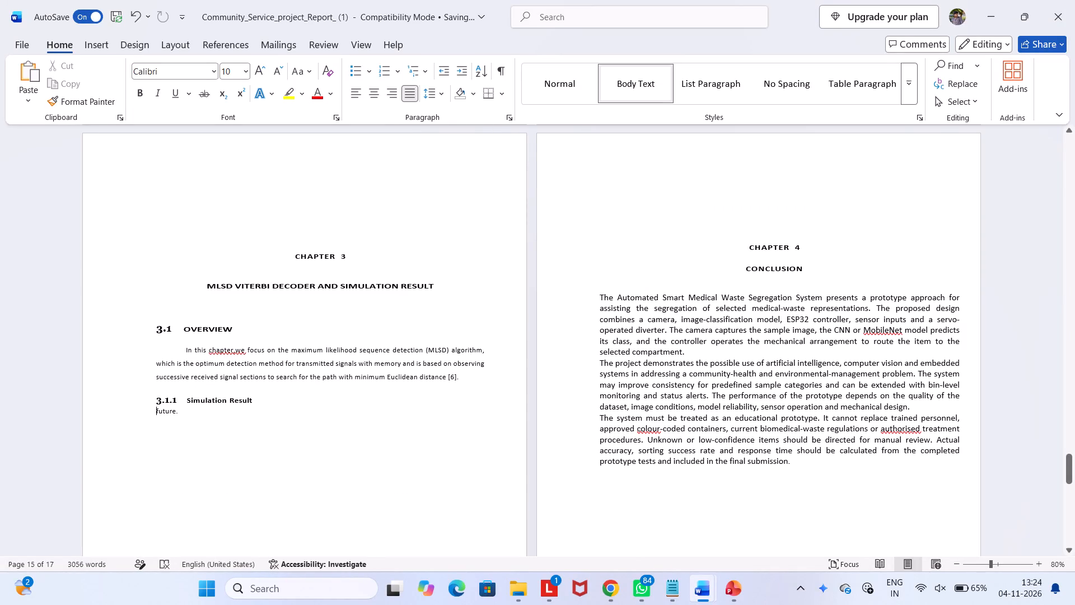
{"action": "left_click_drag", "start_coordinate": [211, 425], "coordinate": [148, 409]}
{"action": "key", "text": "BackSpace"}
{"action": "key", "text": "ctrl+v"}
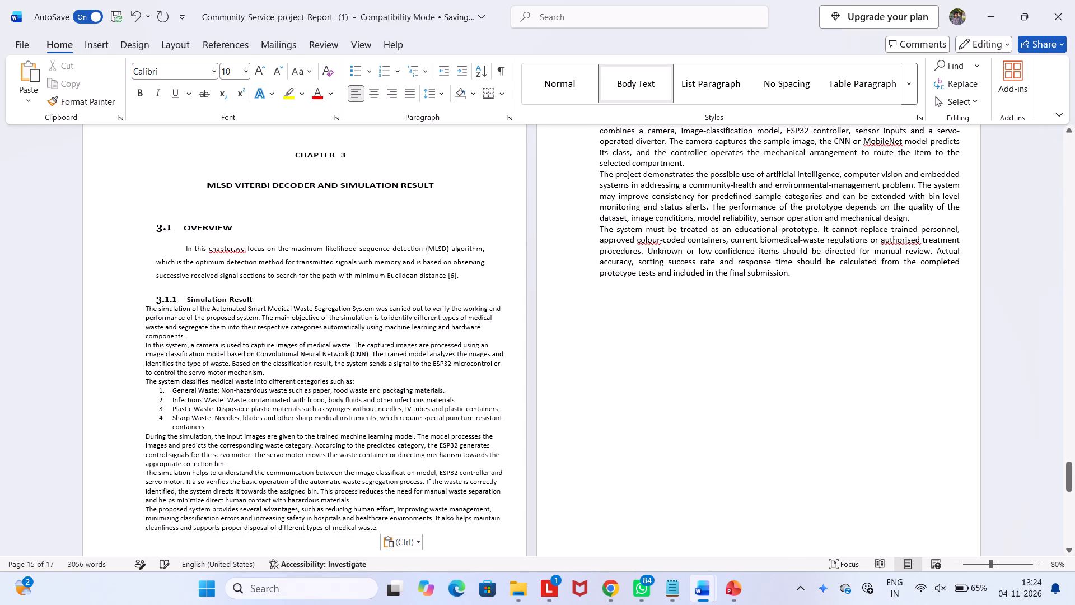
Insert blank lines after the system advantages paragraph to push the CHAPTER 4 CONCLUSION heading off the Simulation Result page.
{"action": "scroll", "coordinate": [282, 409], "scroll_direction": "down", "scroll_amount": 1}
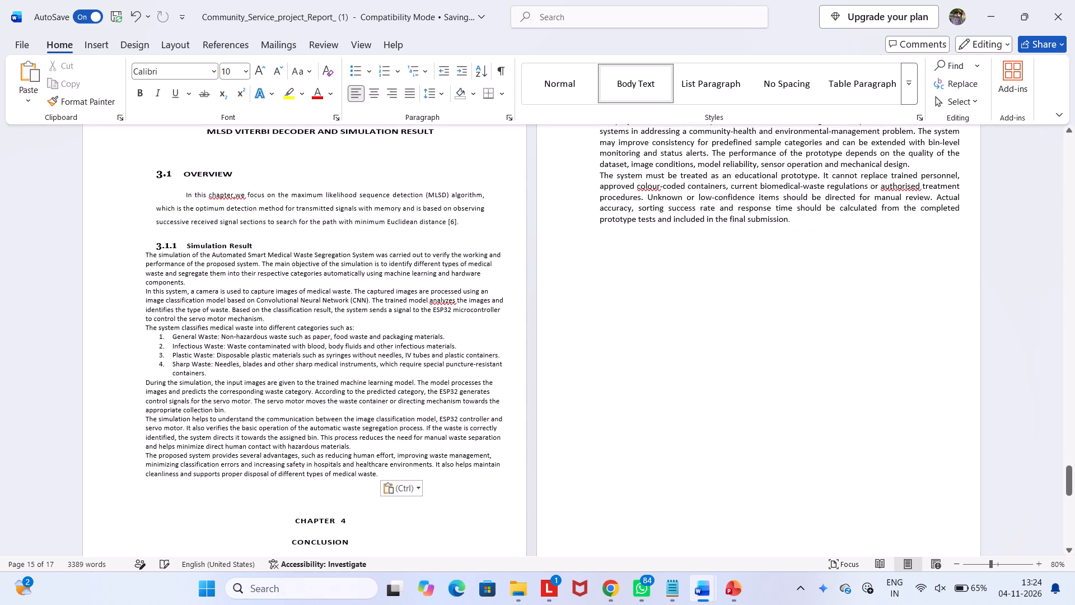
{"action": "scroll", "coordinate": [268, 374], "scroll_direction": "up", "scroll_amount": 4, "text": "ctrl"}
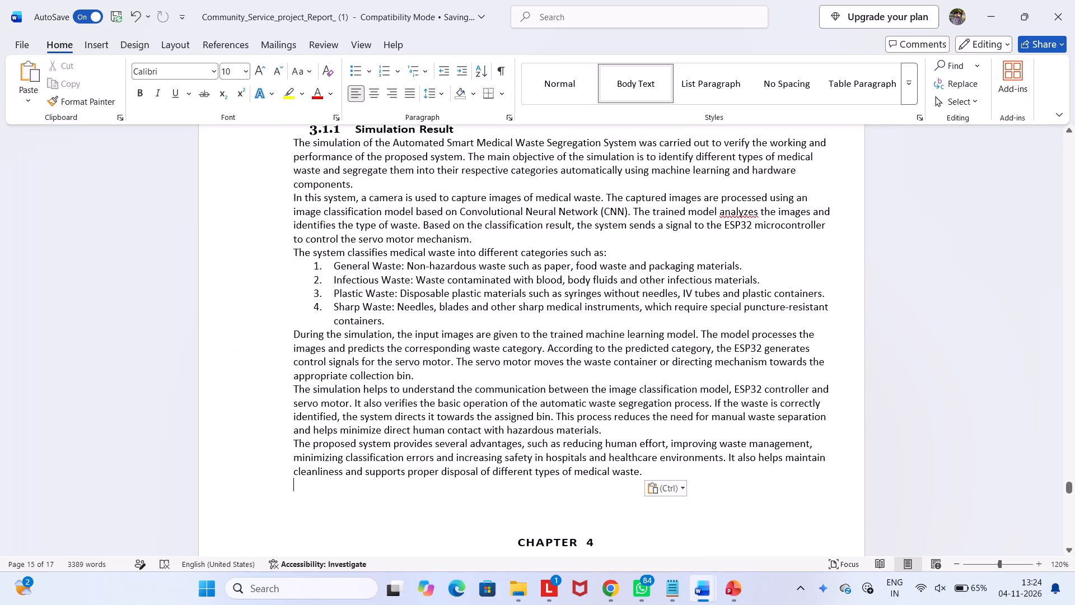
{"action": "scroll", "coordinate": [268, 374], "scroll_direction": "down", "scroll_amount": 3}
{"action": "scroll", "coordinate": [487, 281], "scroll_direction": "up", "scroll_amount": 2}
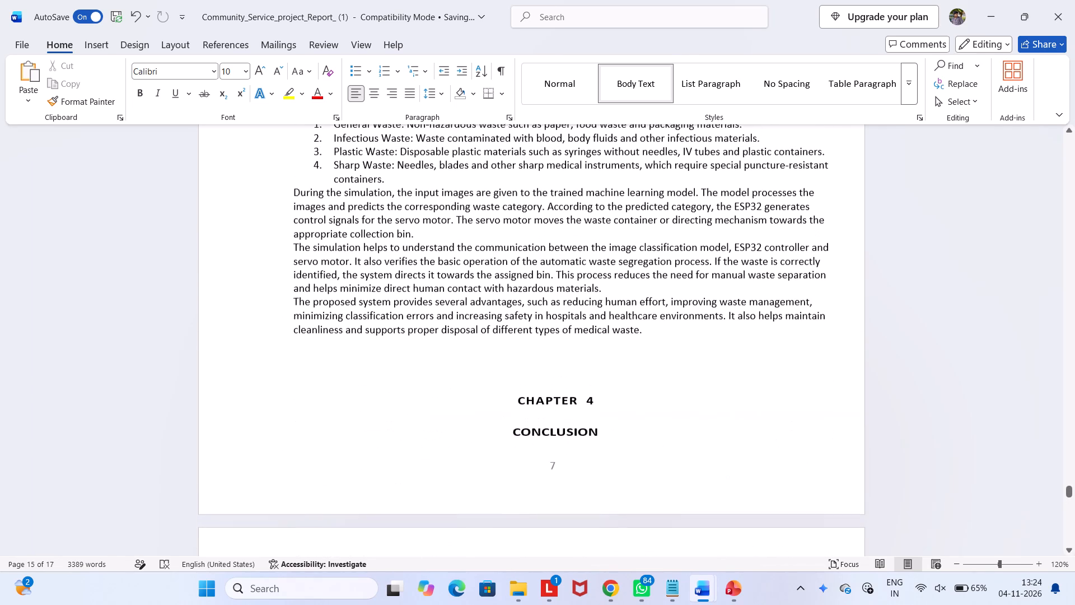
{"action": "left_click", "coordinate": [649, 334]}
{"action": "key", "text": "Return"}
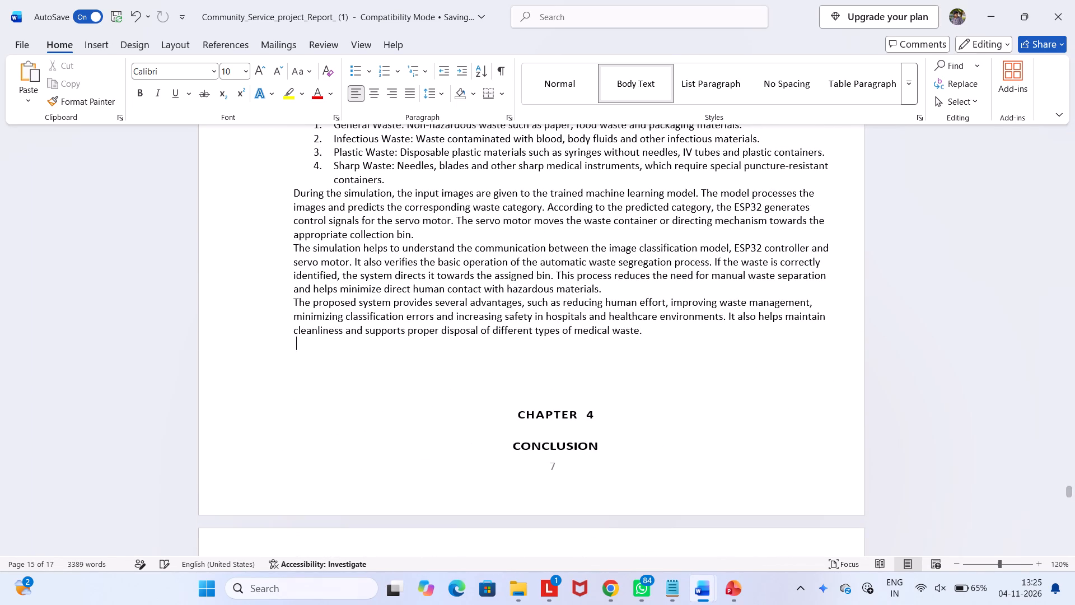
{"action": "key", "text": "Return"}
{"action": "key", "text": "Return"}
{"action": "key", "text": "Return"}
{"action": "key", "text": "Return"}
{"action": "key", "text": "Return"}
{"action": "key", "text": "4"}
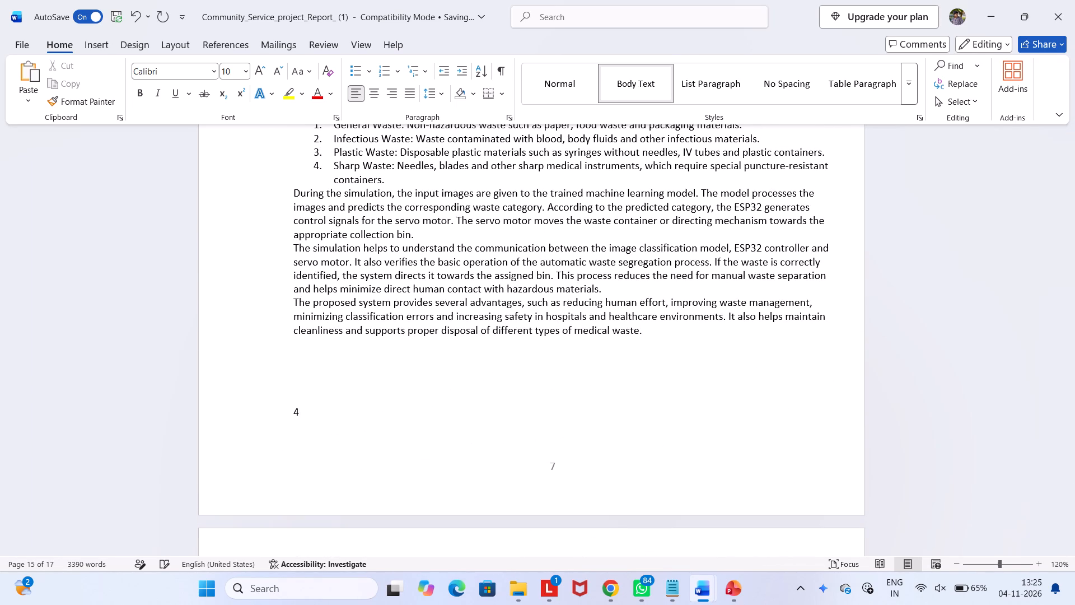
{"action": "key", "text": "BackSpace"}
{"action": "key", "text": "Return"}
Delete the characters "6]." from the end of the 3.1 Overview paragraph.
{"action": "scroll", "coordinate": [653, 302], "scroll_direction": "up", "scroll_amount": 3}
{"action": "scroll", "coordinate": [653, 302], "scroll_direction": "down", "scroll_amount": 2}
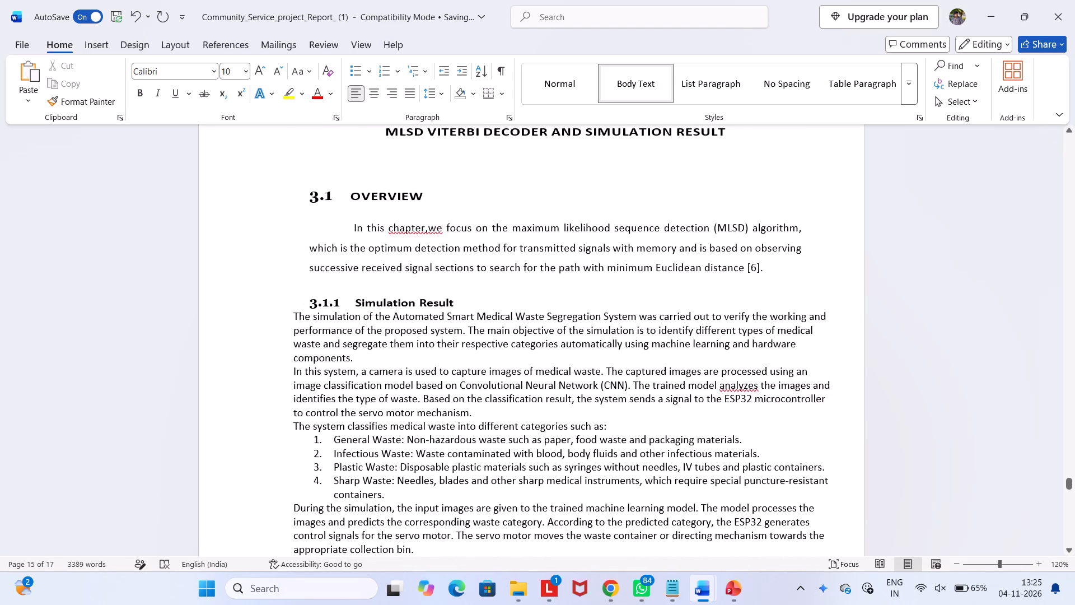
{"action": "left_click", "coordinate": [768, 271]}
{"action": "key", "text": "BackSpace"}
{"action": "key", "text": "BackSpace"}
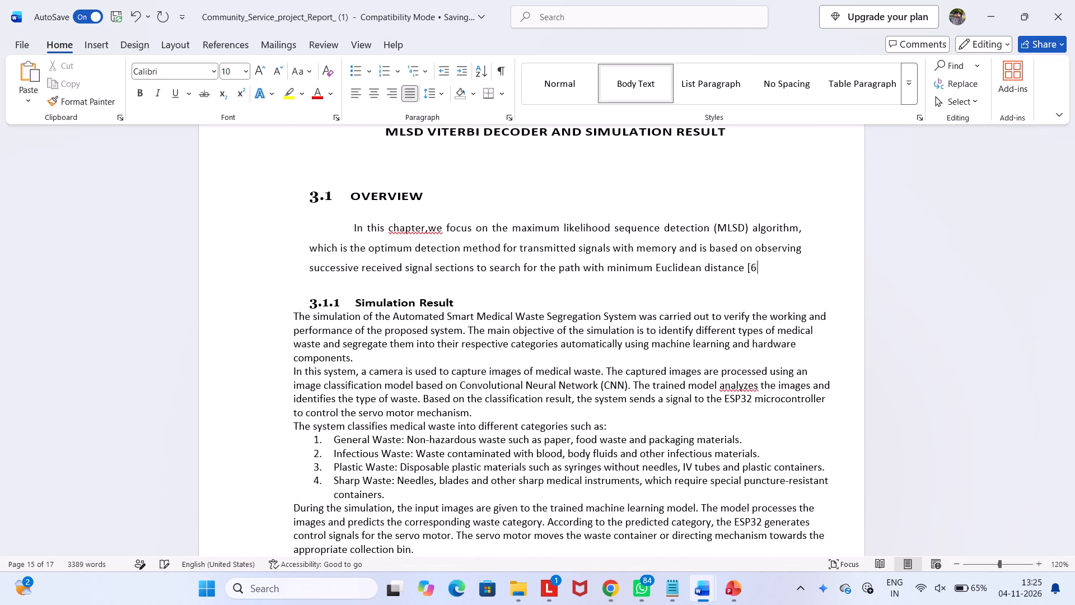
{"action": "key", "text": "BackSpace"}
Shorten the Chapter 3 title to "SIMULATION RESULT" by removing "MLSD VITERBI DECODER AND".
{"action": "scroll", "coordinate": [565, 136], "scroll_direction": "up", "scroll_amount": 1}
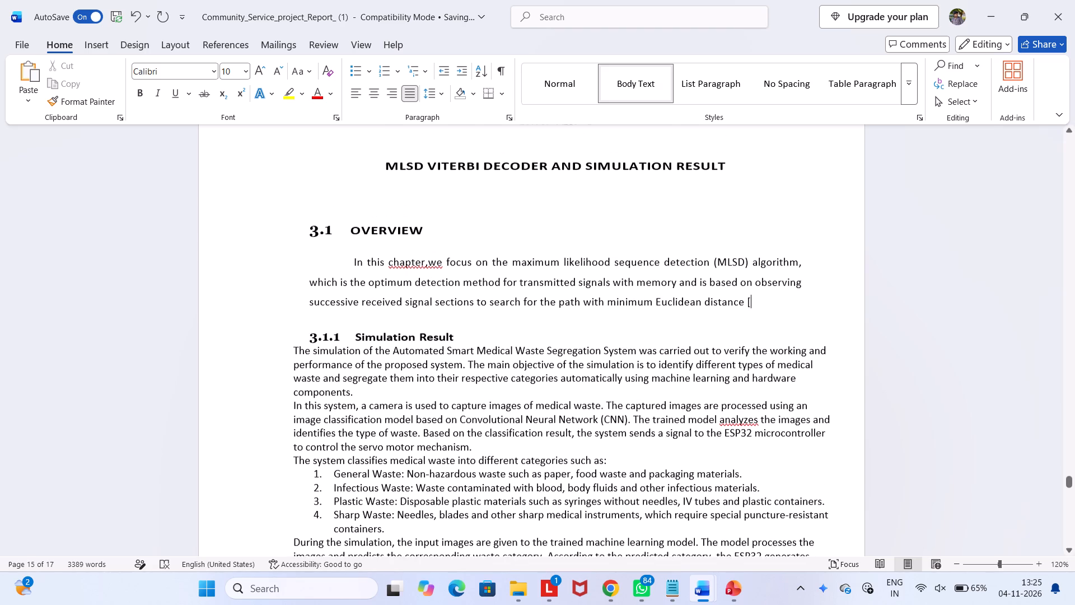
{"action": "scroll", "coordinate": [565, 136], "scroll_direction": "up", "scroll_amount": 1}
{"action": "left_click_drag", "start_coordinate": [583, 212], "coordinate": [564, 213]}
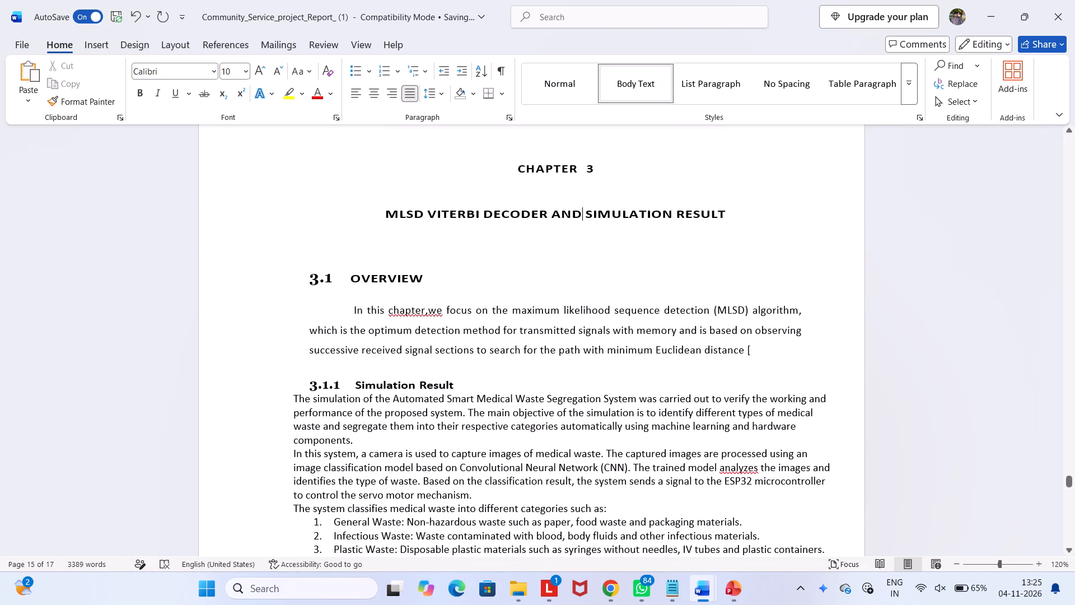
{"action": "left_click_drag", "start_coordinate": [564, 213], "coordinate": [392, 215]}
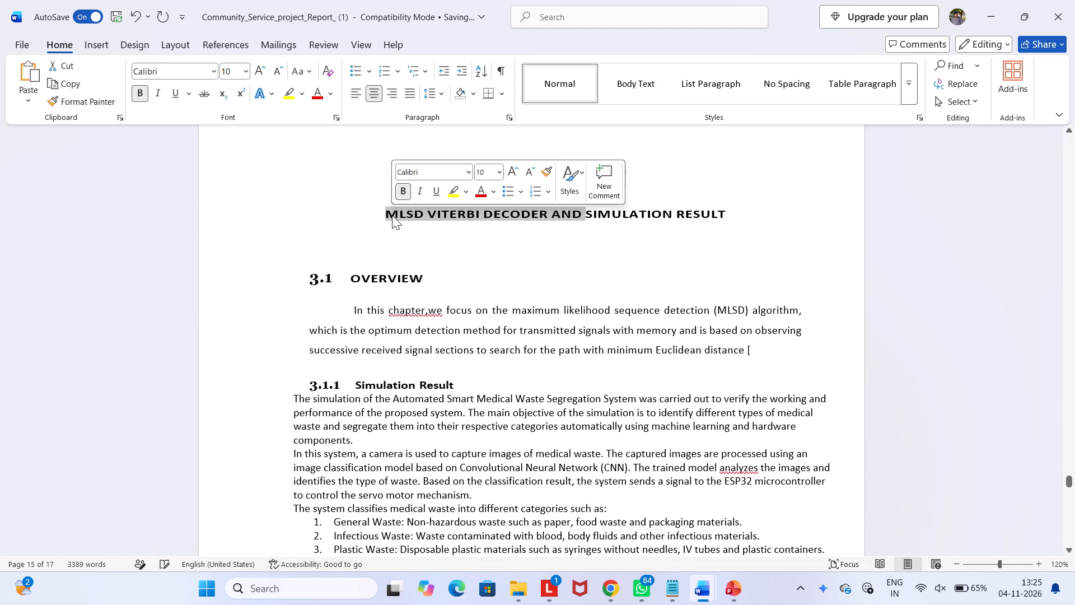
{"action": "key", "text": "BackSpace"}
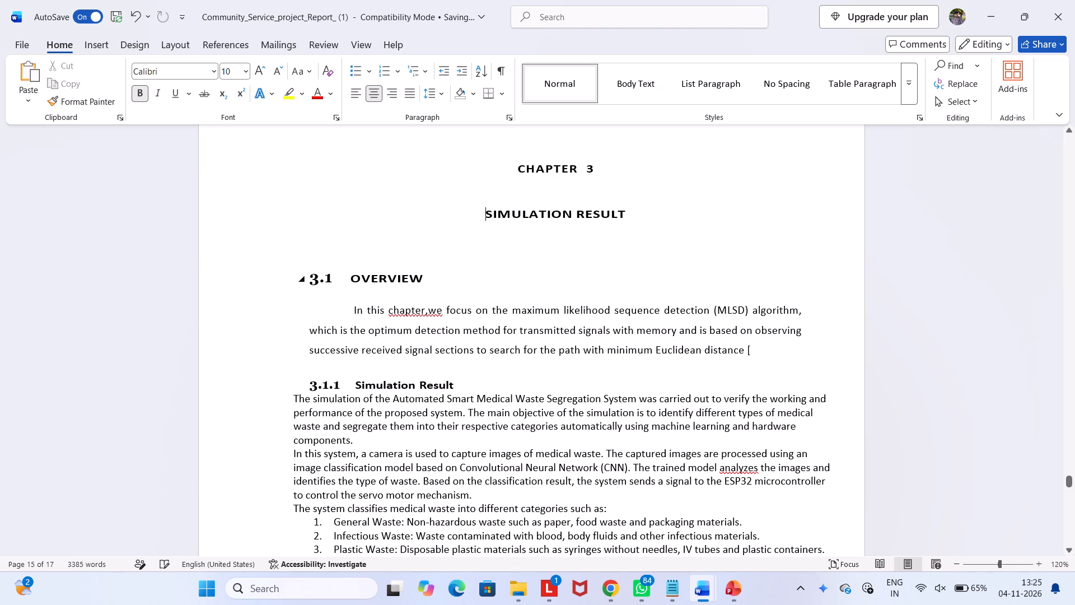
Insert a blank line after each of the first two paragraphs under 3.1.1 Simulation Result.
{"action": "scroll", "coordinate": [400, 331], "scroll_direction": "down", "scroll_amount": 3}
{"action": "scroll", "coordinate": [400, 331], "scroll_direction": "up", "scroll_amount": 1}
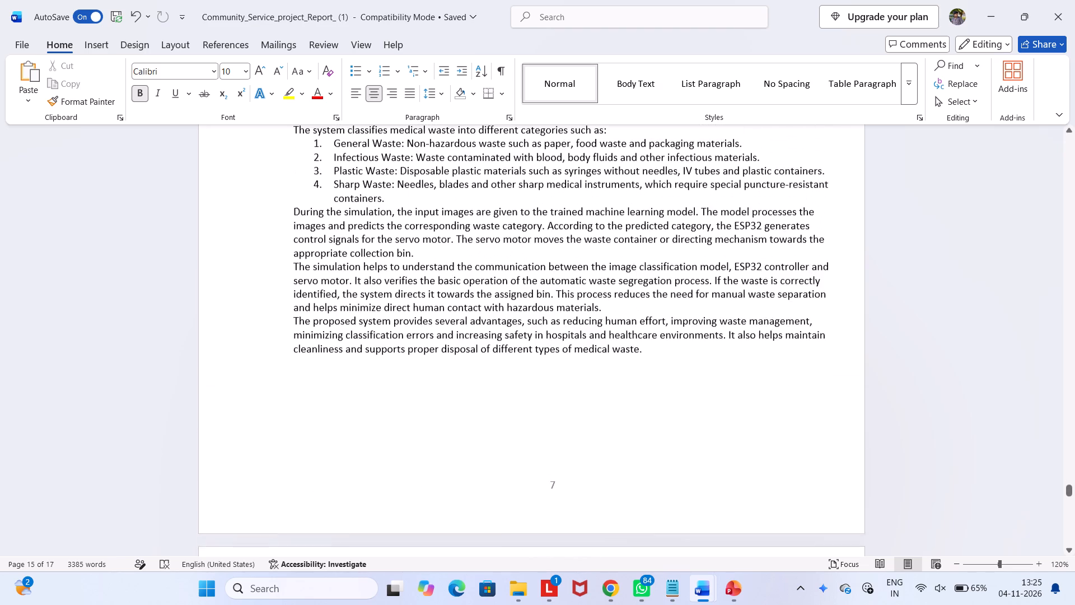
{"action": "scroll", "coordinate": [400, 331], "scroll_direction": "up", "scroll_amount": 2}
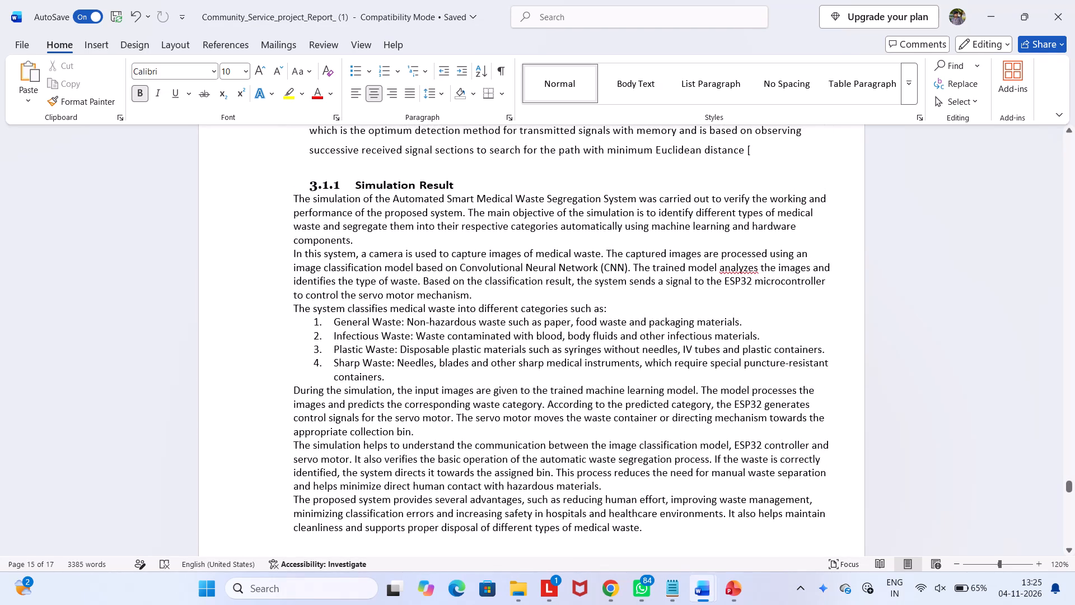
{"action": "left_click", "coordinate": [359, 239]}
{"action": "key", "text": "Return"}
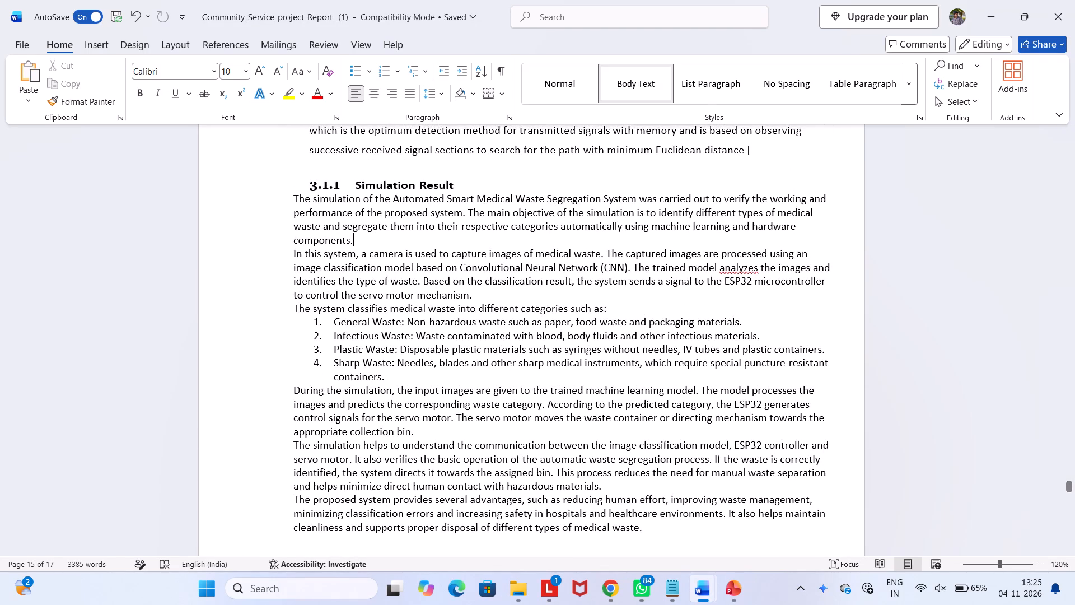
{"action": "left_click", "coordinate": [478, 313]}
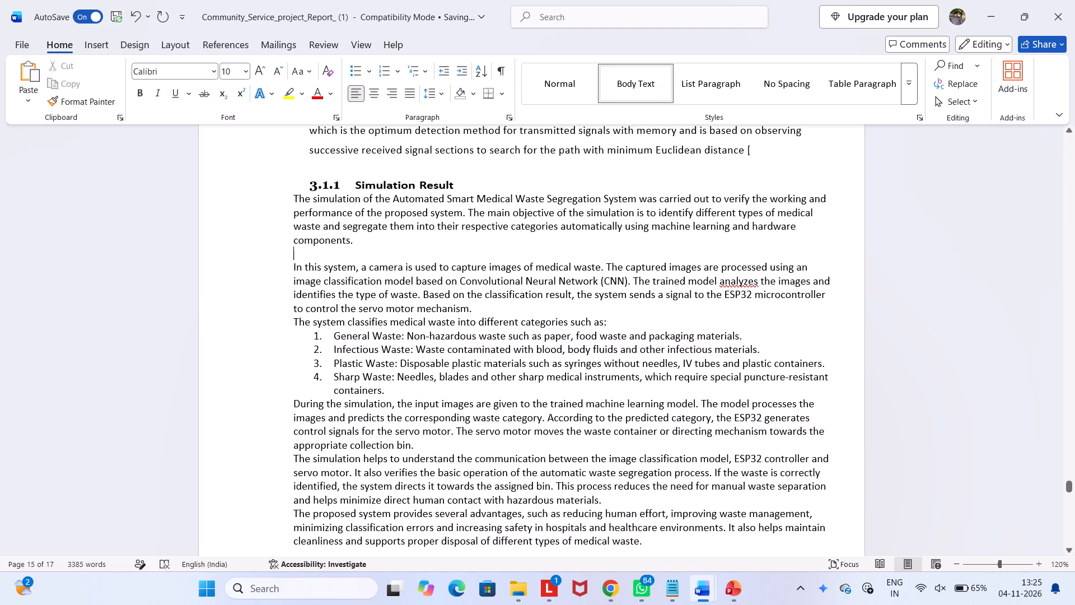
{"action": "key", "text": "Return"}
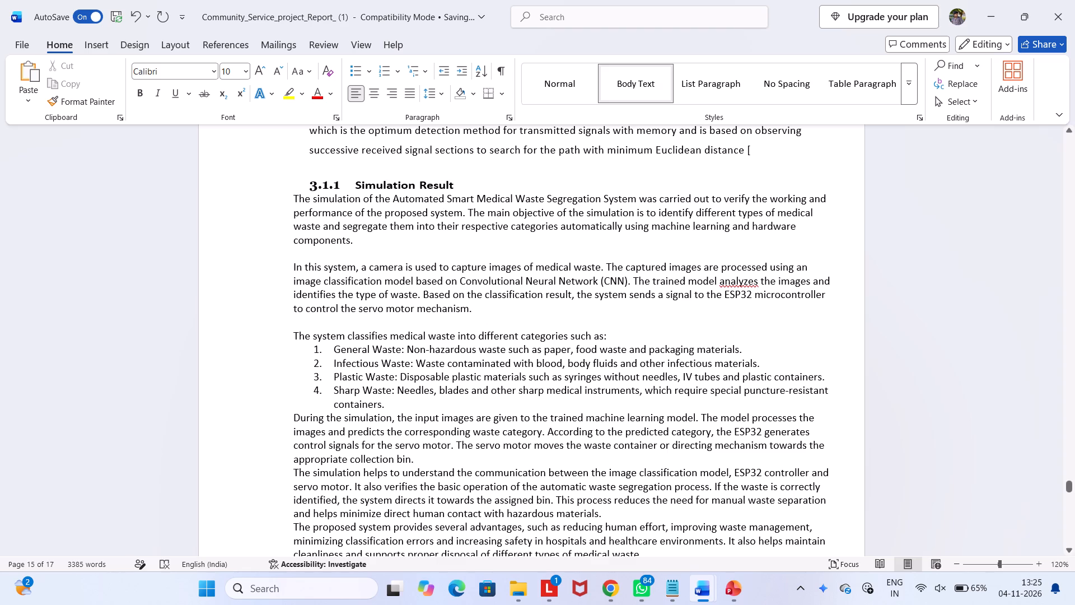
Make the General Waste, Infectious Waste, Plastic Waste and Sharp Waste labels bold in the numbered category list.
{"action": "left_click_drag", "start_coordinate": [399, 352], "coordinate": [349, 346]}
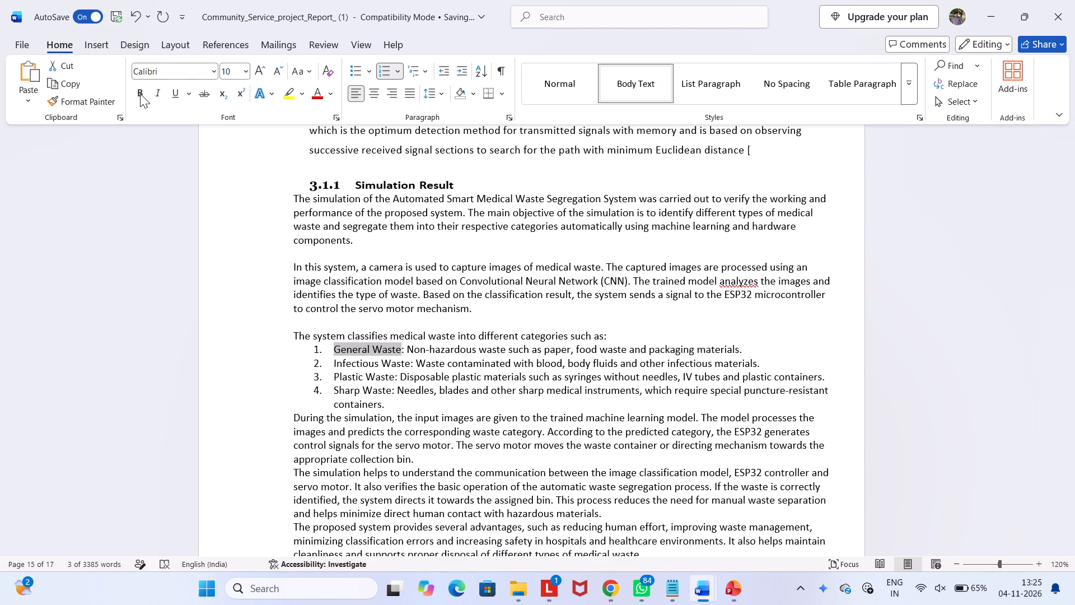
{"action": "left_click", "coordinate": [140, 94]}
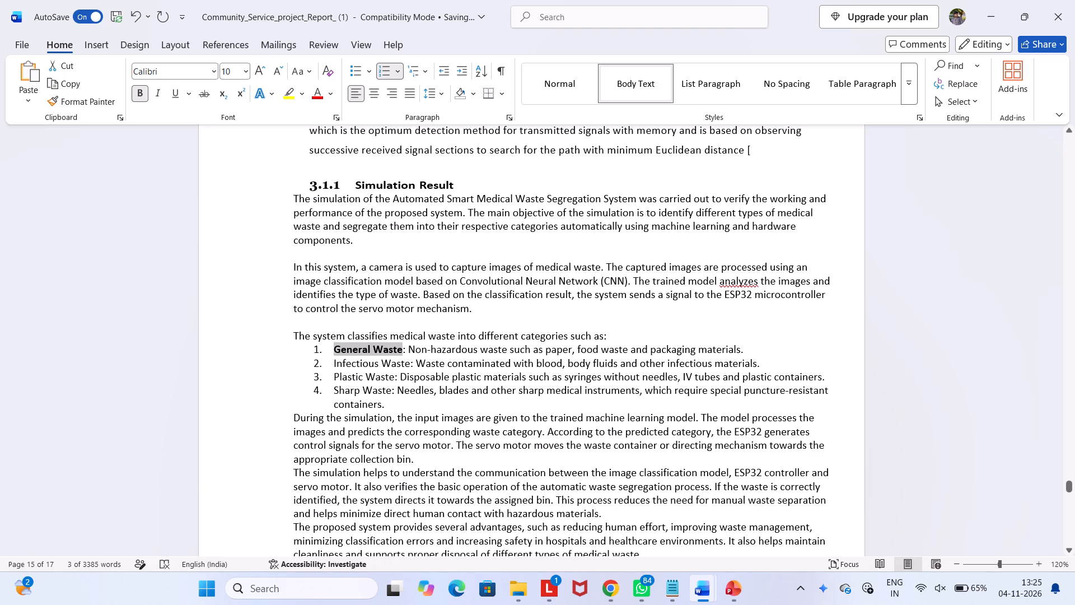
{"action": "left_click_drag", "start_coordinate": [412, 364], "coordinate": [336, 357]}
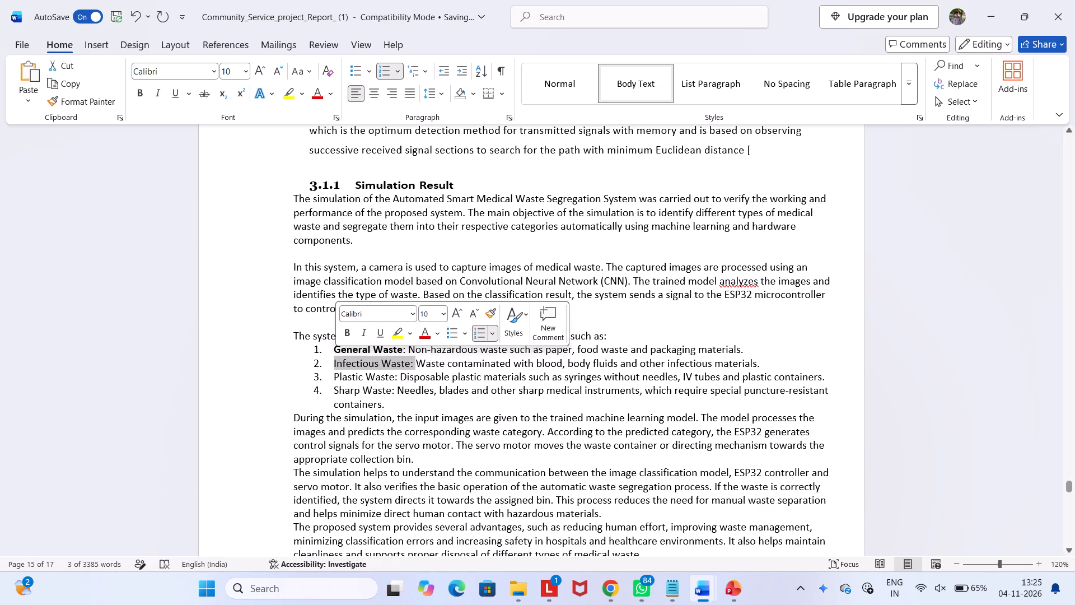
{"action": "left_click", "coordinate": [136, 90]}
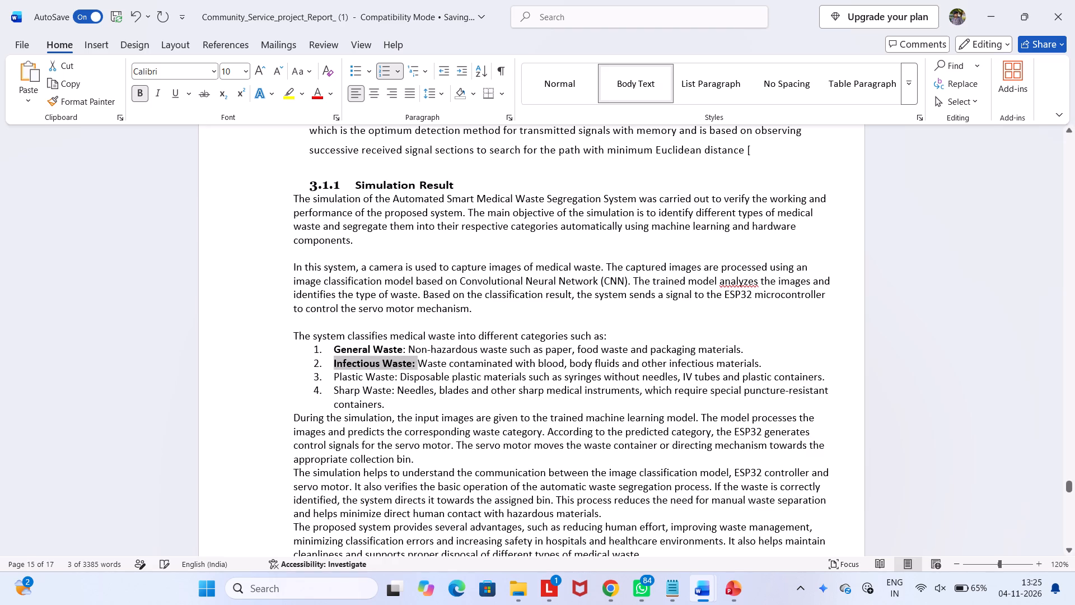
{"action": "left_click_drag", "start_coordinate": [392, 392], "coordinate": [336, 384]}
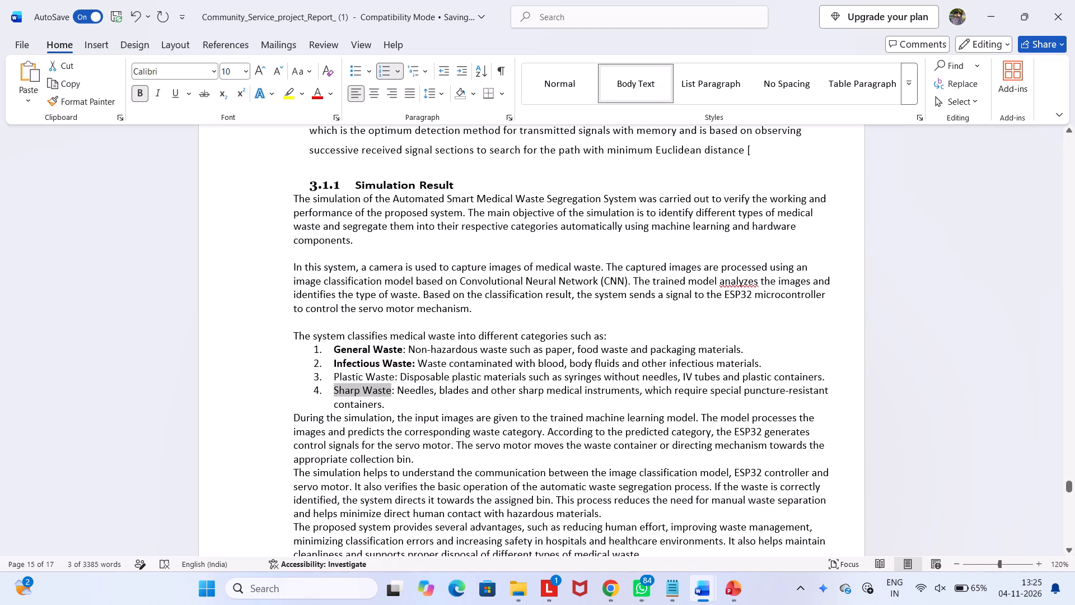
{"action": "left_click_drag", "start_coordinate": [336, 384], "coordinate": [332, 385]}
{"action": "left_click", "coordinate": [142, 95]}
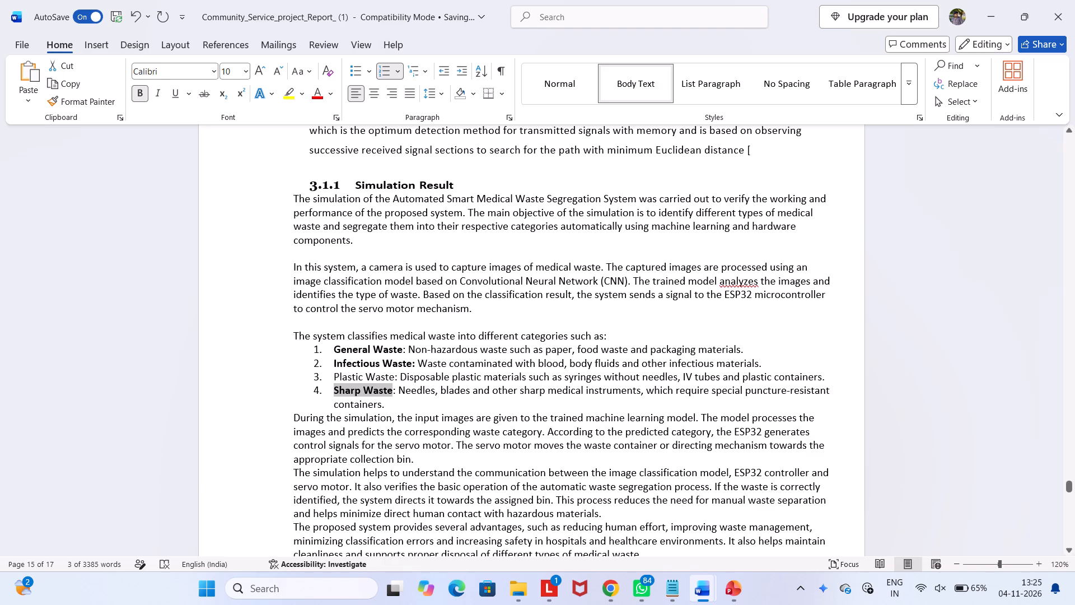
{"action": "left_click_drag", "start_coordinate": [396, 374], "coordinate": [321, 378]}
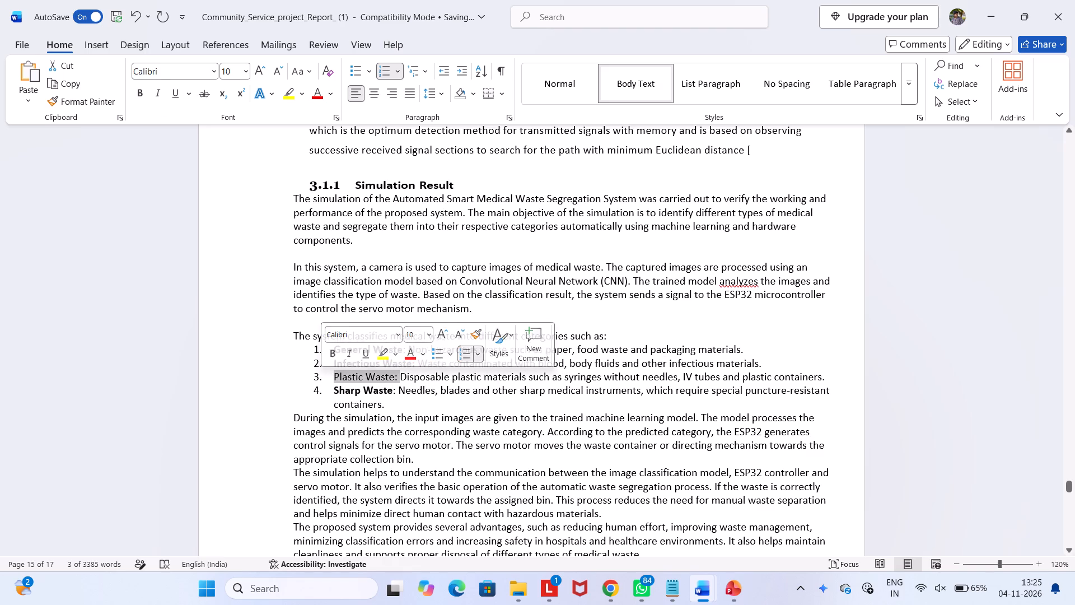
{"action": "left_click", "coordinate": [139, 92]}
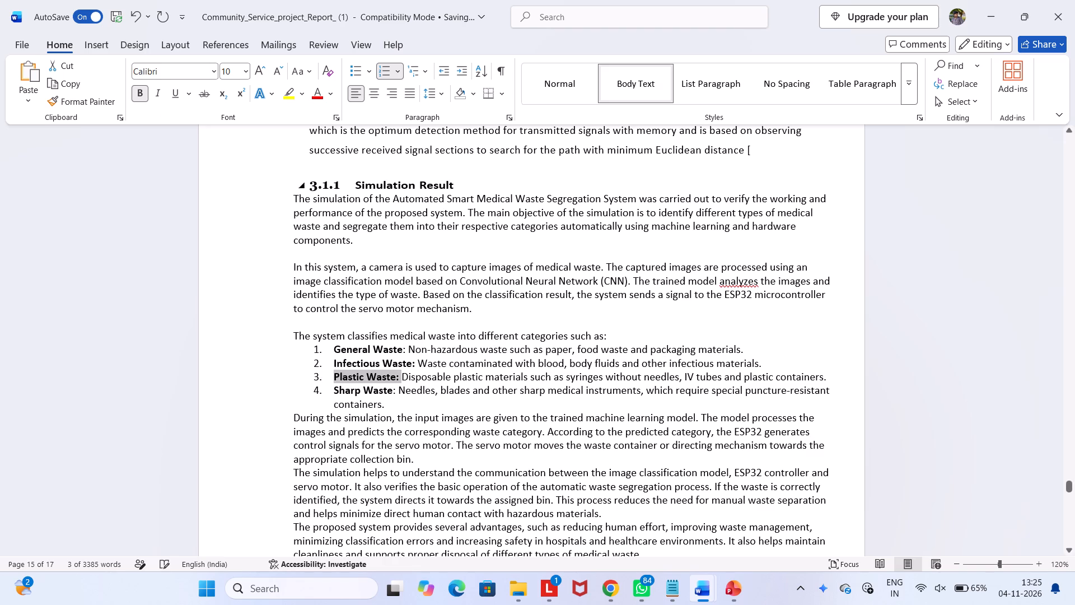
Set the font size of all the text under 3.1.1 Simulation Result to 12.
{"action": "left_click_drag", "start_coordinate": [297, 198], "coordinate": [510, 594]}
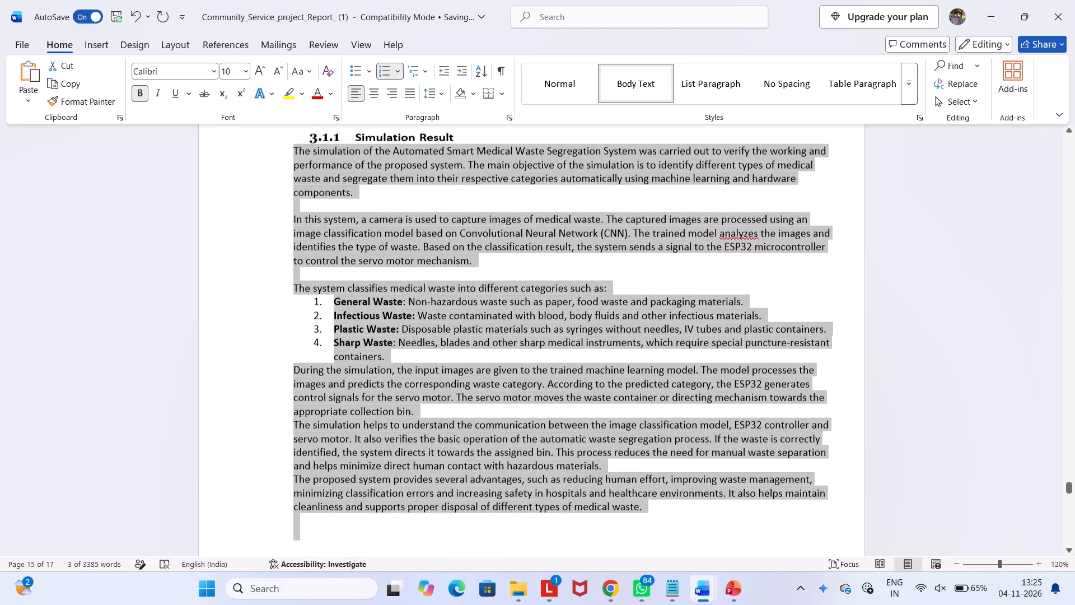
{"action": "left_click_drag", "start_coordinate": [510, 594], "coordinate": [658, 250]}
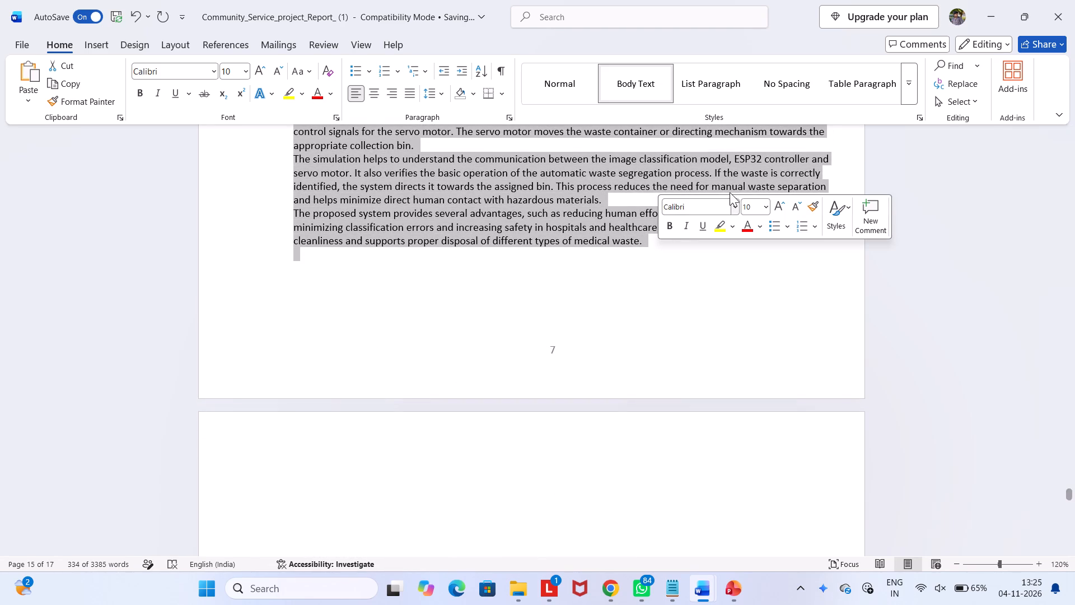
{"action": "left_click", "coordinate": [247, 71]}
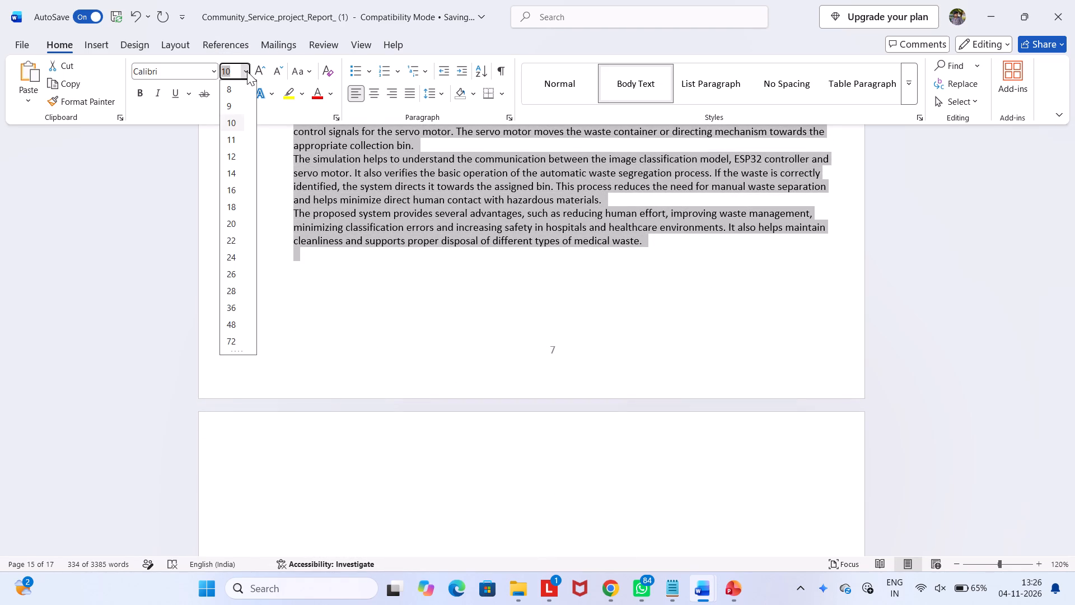
{"action": "left_click", "coordinate": [228, 157]}
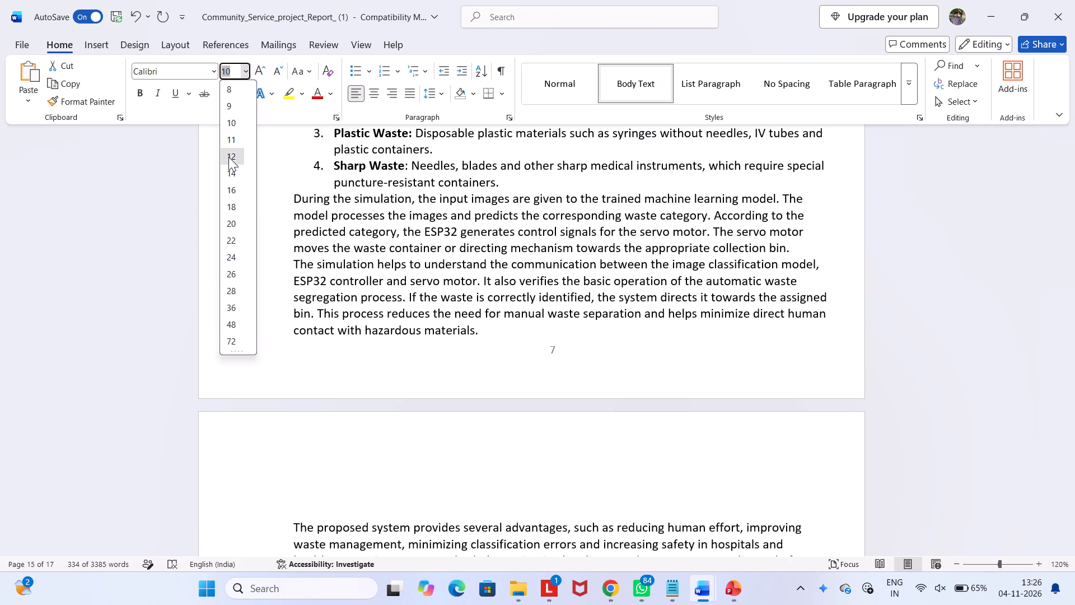
{"action": "scroll", "coordinate": [531, 327], "scroll_direction": "up", "scroll_amount": 3}
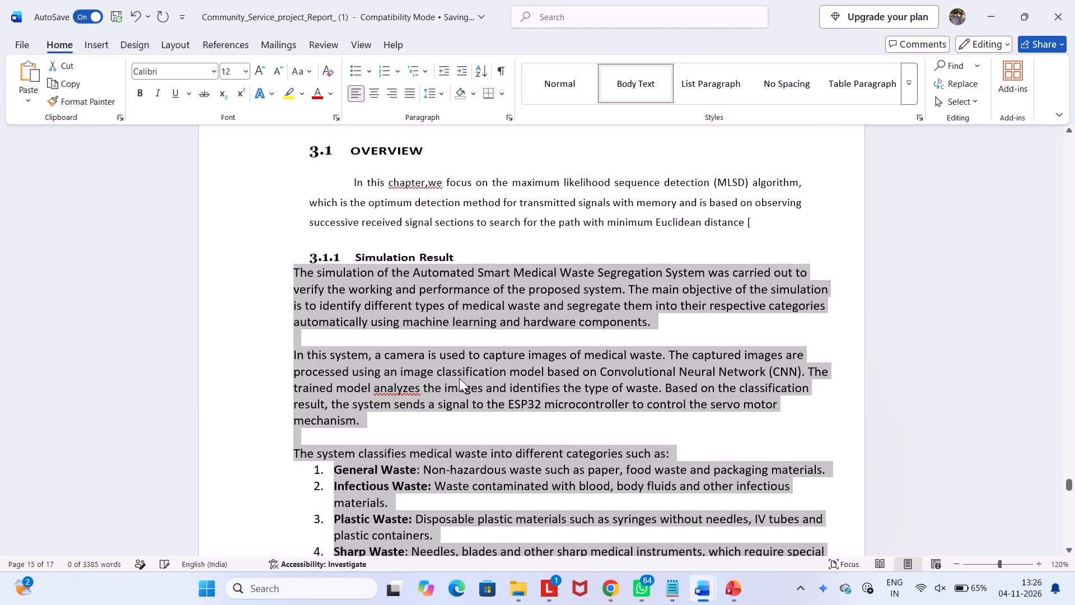
Insert a new line after the Sharp Waste item, before the "During the simulation" paragraph.
{"action": "scroll", "coordinate": [446, 429], "scroll_direction": "down", "scroll_amount": 3}
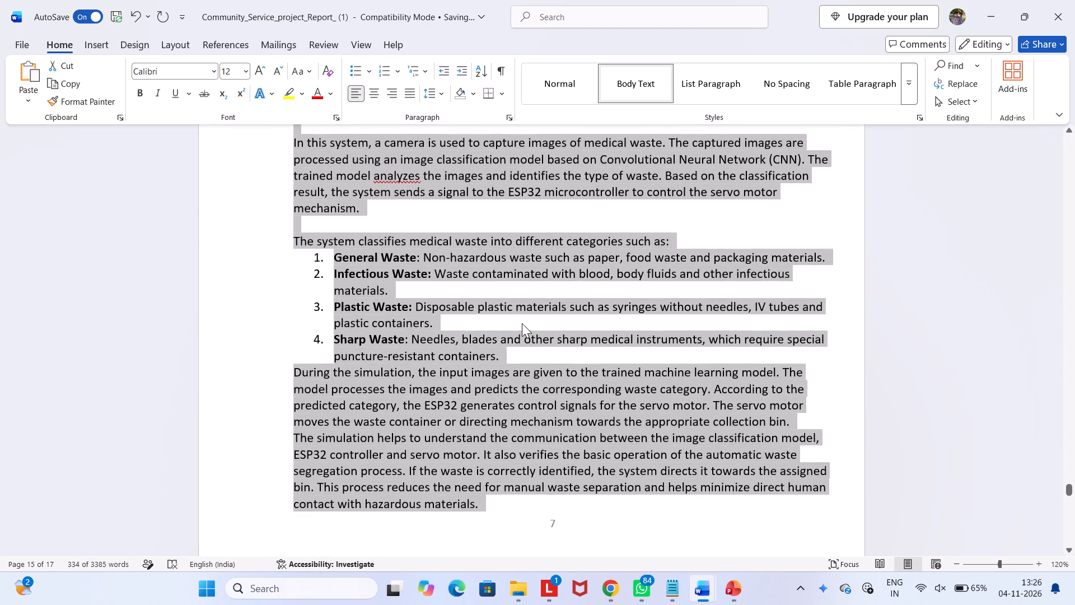
{"action": "left_click", "coordinate": [512, 355]}
{"action": "key", "text": "Return"}
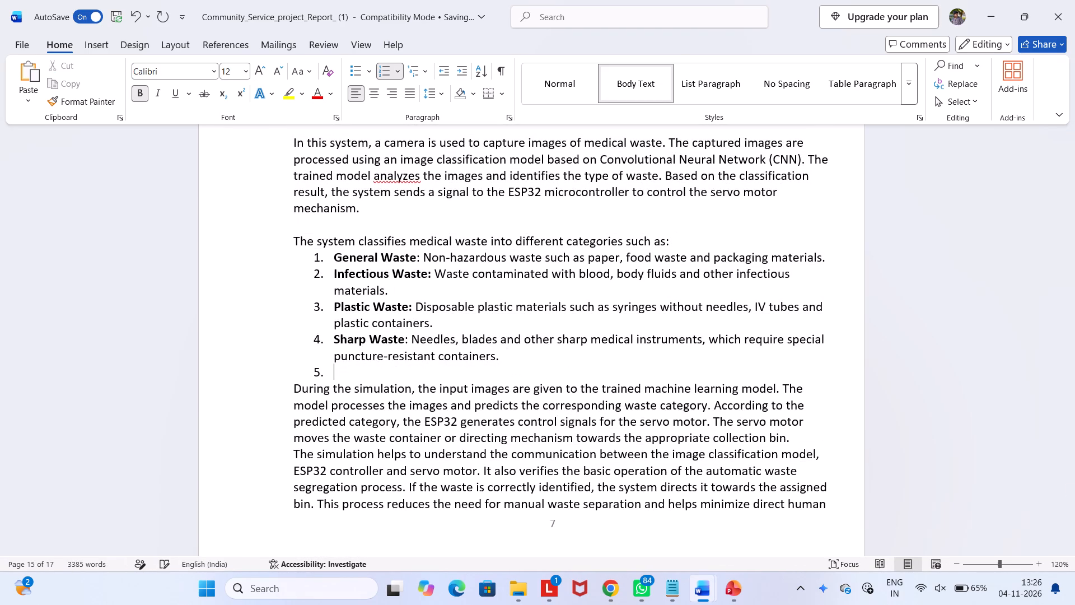
Insert five blank lines after the "During the simulation" paragraph so the following paragraph starts on the next page.
{"action": "left_click", "coordinate": [798, 444]}
{"action": "key", "text": "Return"}
{"action": "scroll", "coordinate": [798, 444], "scroll_direction": "down", "scroll_amount": 2}
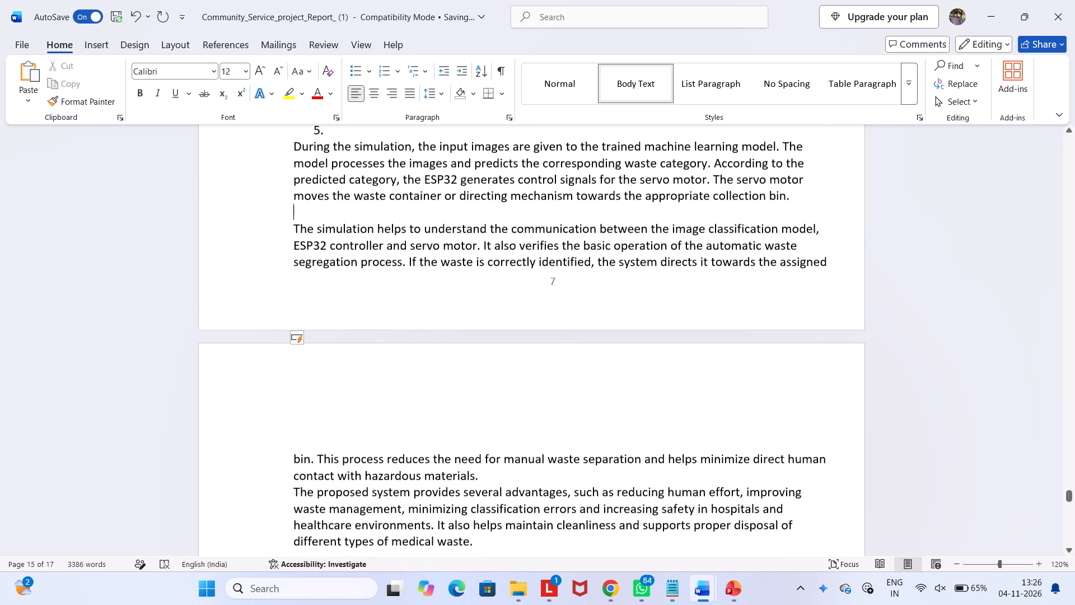
{"action": "scroll", "coordinate": [798, 444], "scroll_direction": "down", "scroll_amount": 1}
{"action": "key", "text": "Return"}
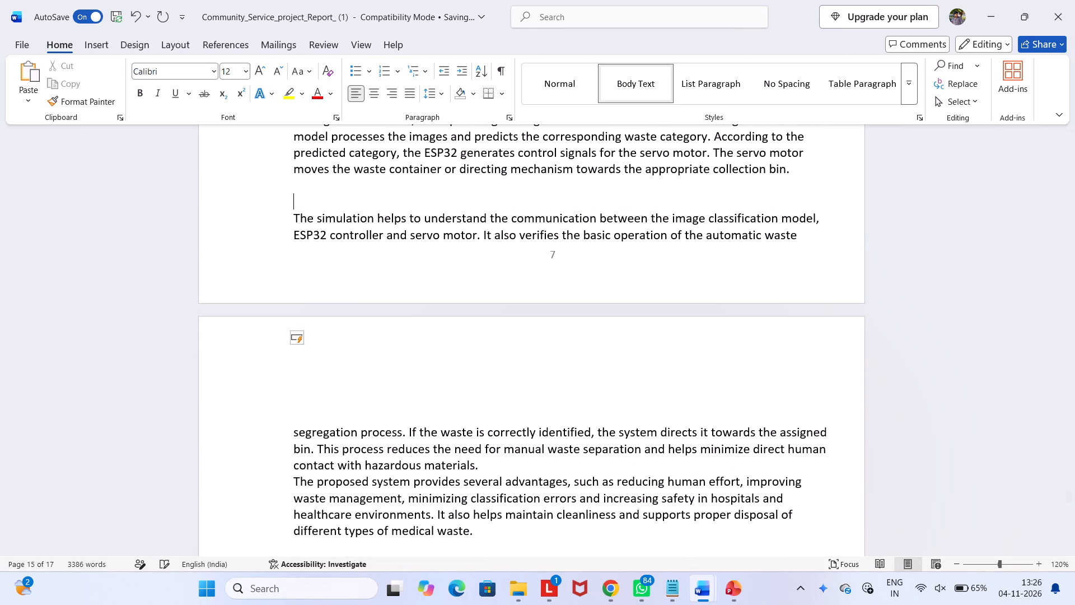
{"action": "key", "text": "Return"}
{"action": "key", "text": "Return"}
{"action": "key", "text": "Return"}
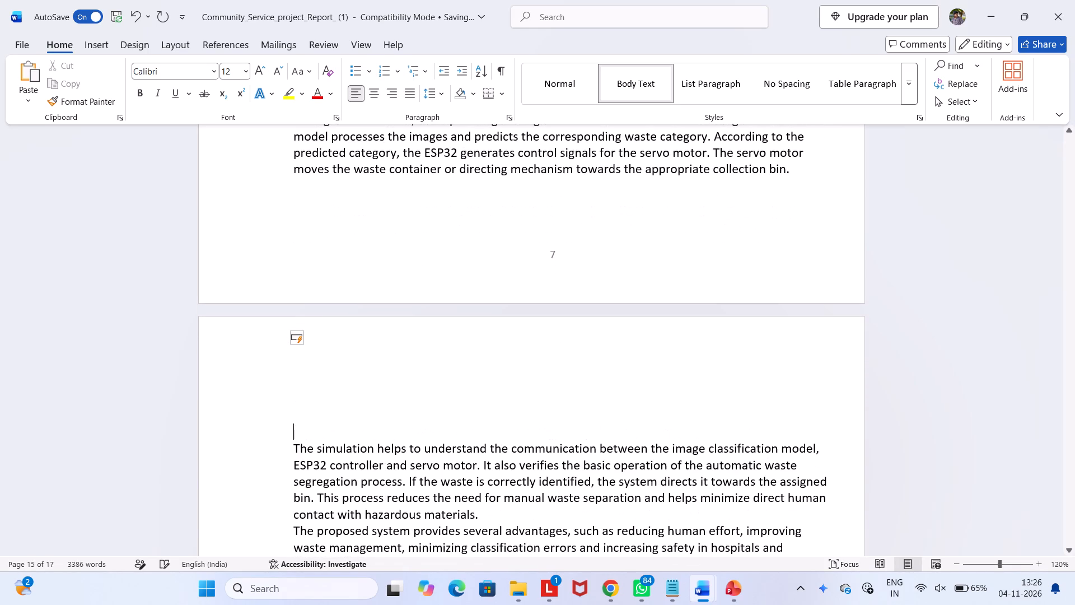
Insert two blank lines between the "The simulation helps" and "The proposed system" paragraphs.
{"action": "left_click", "coordinate": [529, 518]}
{"action": "key", "text": "Return"}
{"action": "key", "text": "Return"}
Examine the layout of the Simulation Result text and the Chapter 4 Conclusion that follows it.
{"action": "scroll", "coordinate": [529, 518], "scroll_direction": "up", "scroll_amount": 4}
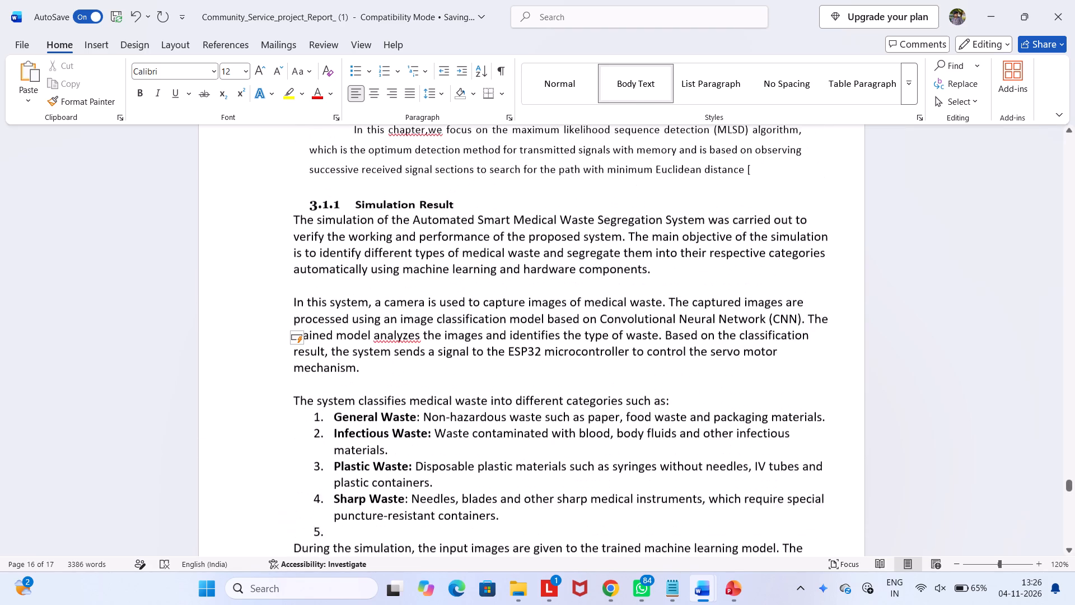
{"action": "scroll", "coordinate": [529, 518], "scroll_direction": "up", "scroll_amount": 1}
{"action": "scroll", "coordinate": [529, 518], "scroll_direction": "down", "scroll_amount": 4}
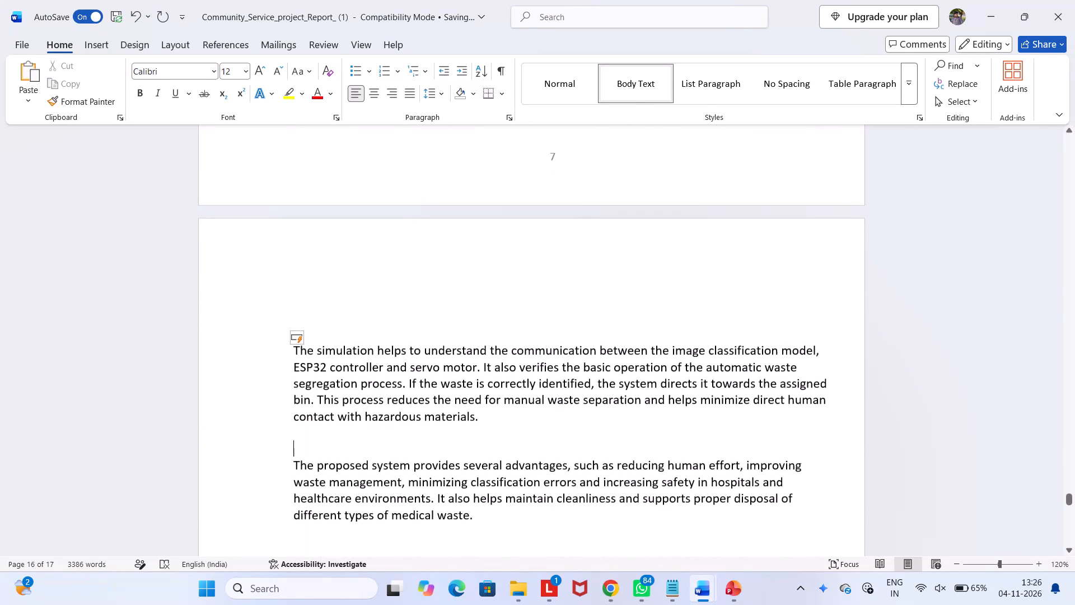
{"action": "scroll", "coordinate": [529, 518], "scroll_direction": "down", "scroll_amount": 3}
{"action": "scroll", "coordinate": [529, 518], "scroll_direction": "up", "scroll_amount": 1}
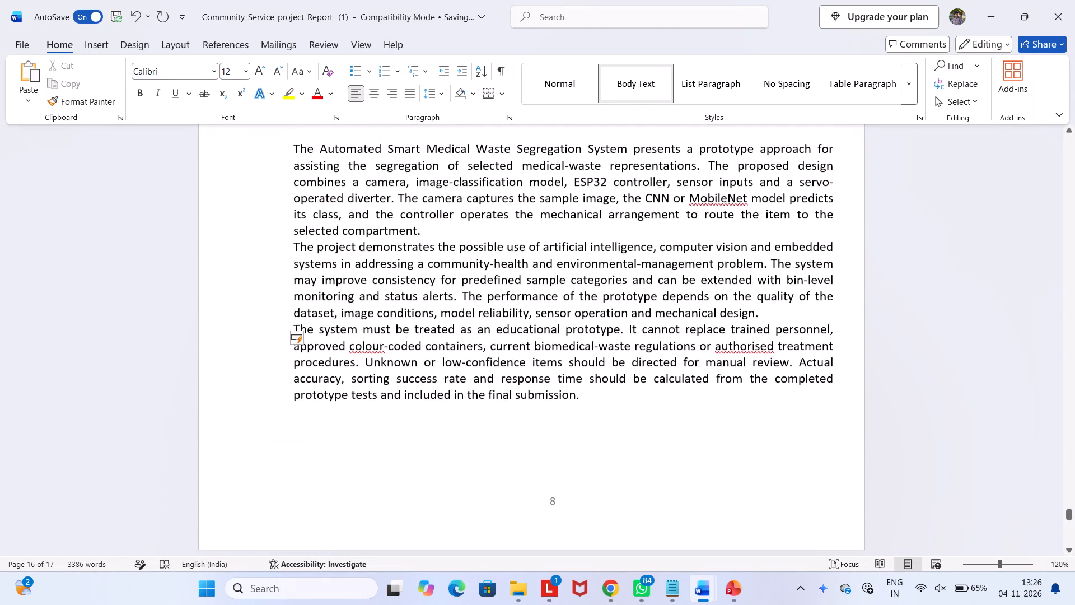
{"action": "scroll", "coordinate": [529, 518], "scroll_direction": "up", "scroll_amount": 1}
{"action": "scroll", "coordinate": [515, 361], "scroll_direction": "up", "scroll_amount": 1}
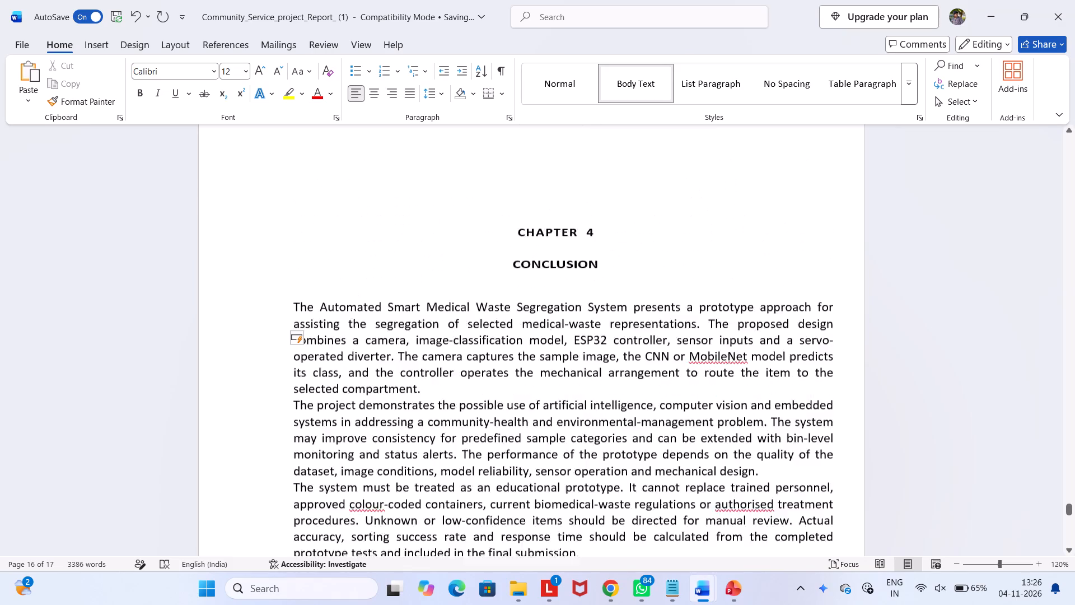
{"action": "scroll", "coordinate": [515, 361], "scroll_direction": "up", "scroll_amount": 4}
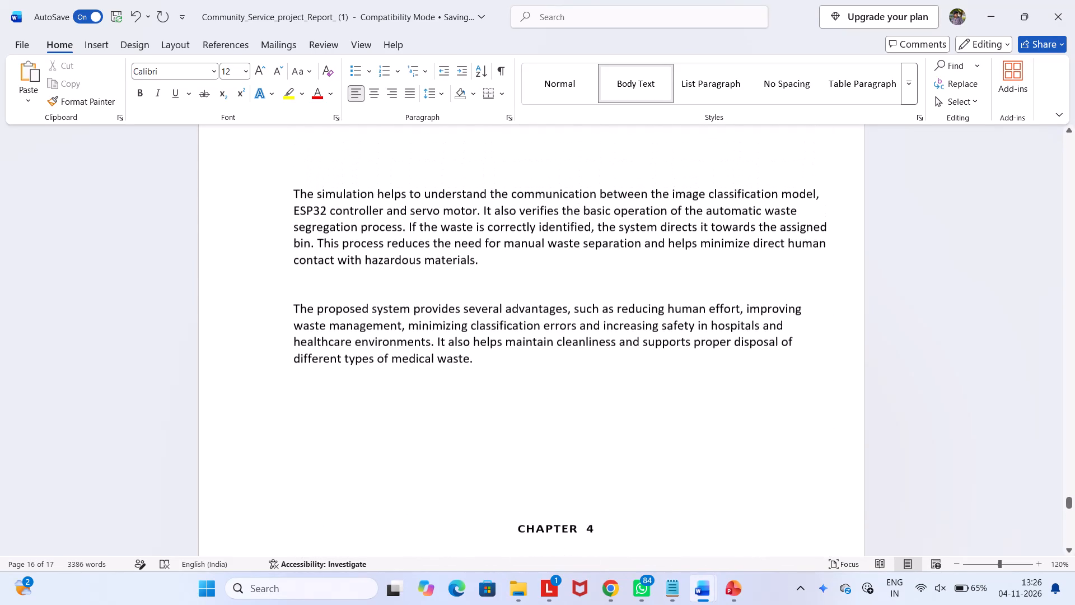
{"action": "scroll", "coordinate": [515, 361], "scroll_direction": "up", "scroll_amount": 1}
Insert blank lines after the last Simulation Result paragraph until the Chapter 4 Conclusion heading starts on a new page.
{"action": "scroll", "coordinate": [515, 361], "scroll_direction": "down", "scroll_amount": 3}
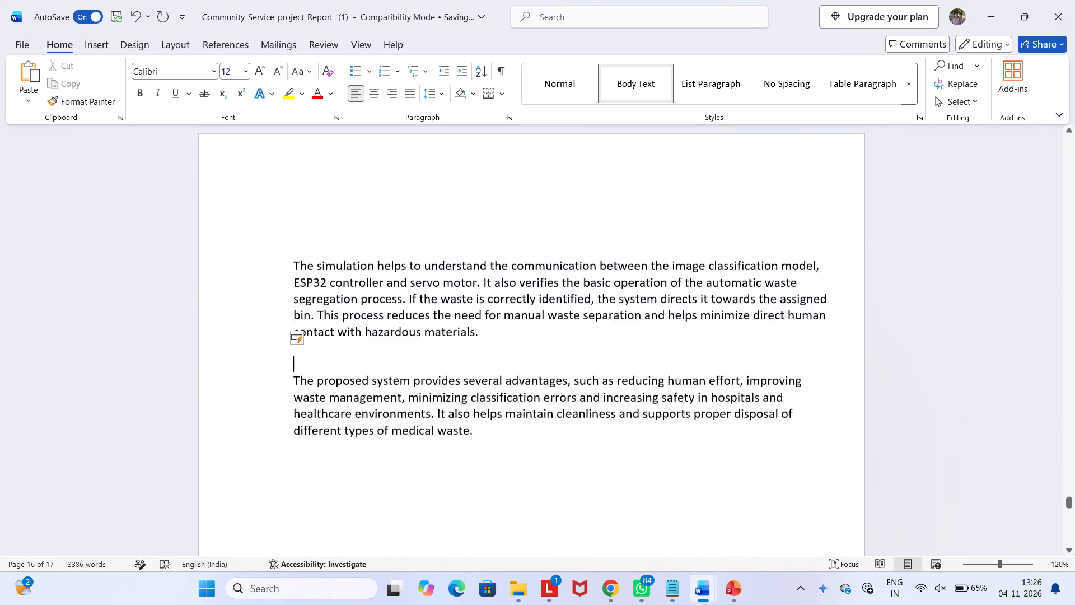
{"action": "scroll", "coordinate": [515, 361], "scroll_direction": "down", "scroll_amount": 1}
{"action": "left_click", "coordinate": [501, 421]}
{"action": "key", "text": "Return"}
{"action": "key", "text": "Return"}
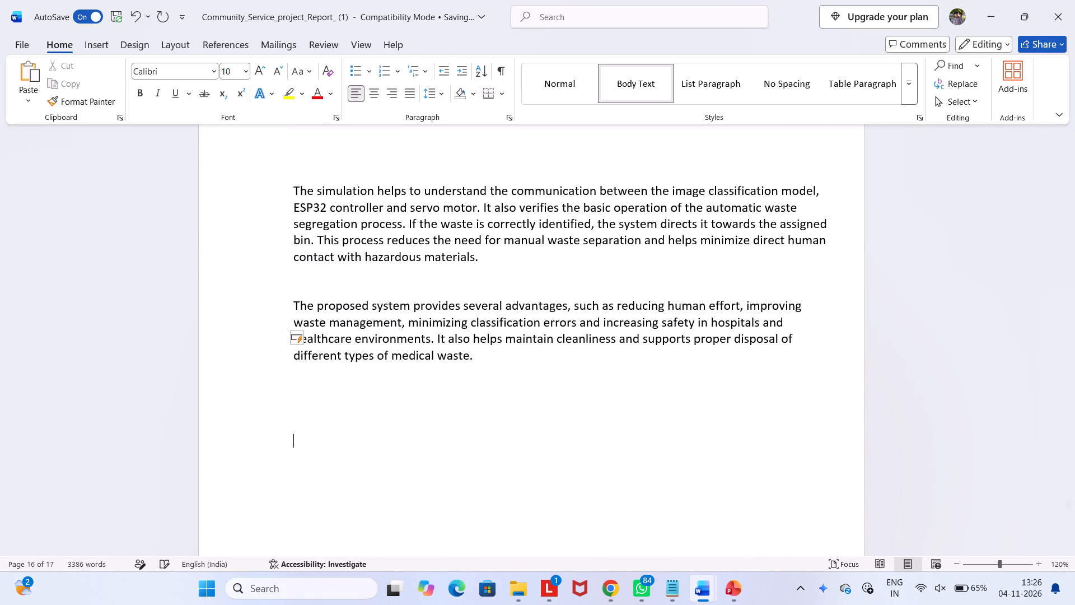
{"action": "key", "text": "Return"}
{"action": "key", "text": "Return"}
{"action": "key", "text": "Return"}
{"action": "key", "text": "Return"}
{"action": "scroll", "coordinate": [501, 421], "scroll_direction": "down", "scroll_amount": 3}
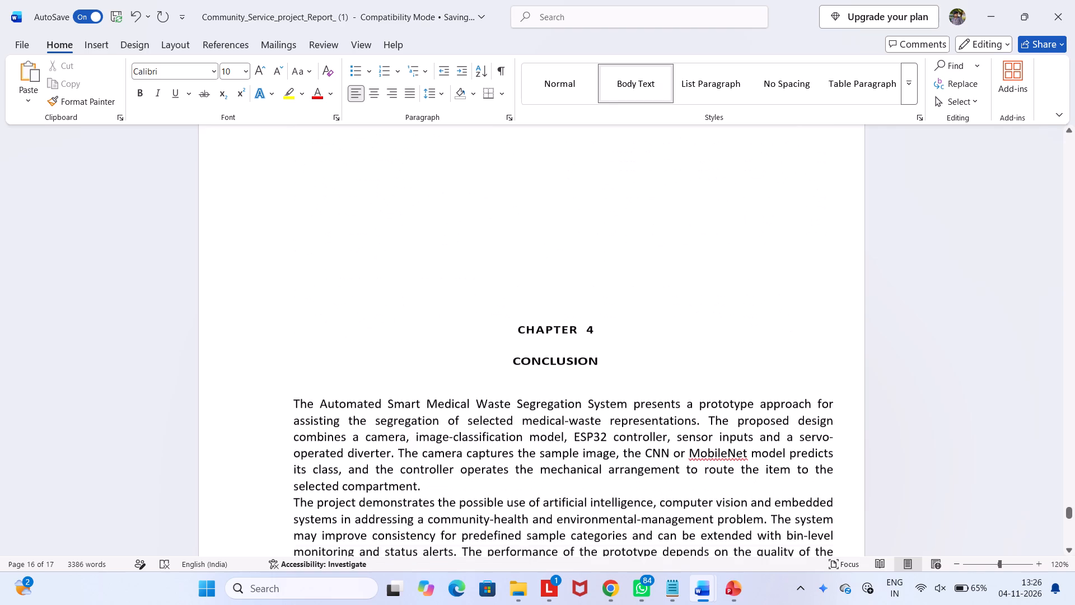
{"action": "key", "text": "Return"}
{"action": "key", "text": "Return"}
{"action": "key", "text": "Return"}
{"action": "key", "text": "Return"}
{"action": "key", "text": "Return"}
{"action": "key", "text": "Return"}
{"action": "key", "text": "Return"}
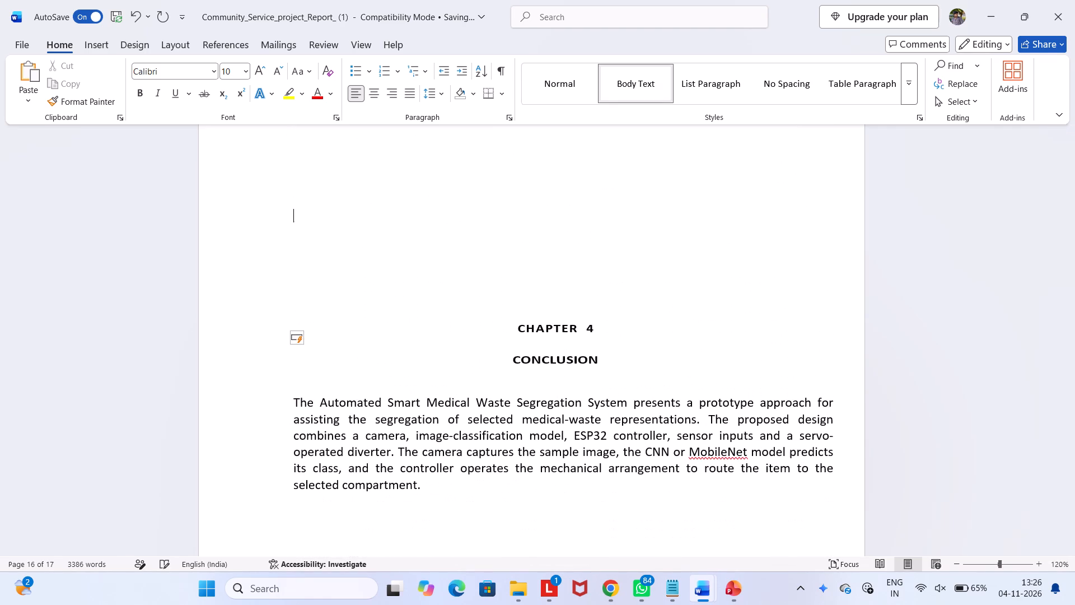
{"action": "key", "text": "Return"}
{"action": "key", "text": "Return"}
{"action": "key", "text": "Return"}
{"action": "key", "text": "Return"}
{"action": "key", "text": "Return"}
{"action": "key", "text": "Return"}
{"action": "key", "text": "Return"}
{"action": "key", "text": "Return"}
{"action": "key", "text": "Return"}
{"action": "key", "text": "Return"}
{"action": "key", "text": "Return"}
{"action": "key", "text": "Return"}
{"action": "key", "text": "Return"}
{"action": "key", "text": "Return"}
{"action": "key", "text": "Return"}
{"action": "key", "text": "Return"}
{"action": "key", "text": "Return"}
{"action": "key", "text": "Return"}
{"action": "key", "text": "Return"}
{"action": "key", "text": "Return"}
{"action": "scroll", "coordinate": [501, 421], "scroll_direction": "down", "scroll_amount": 1}
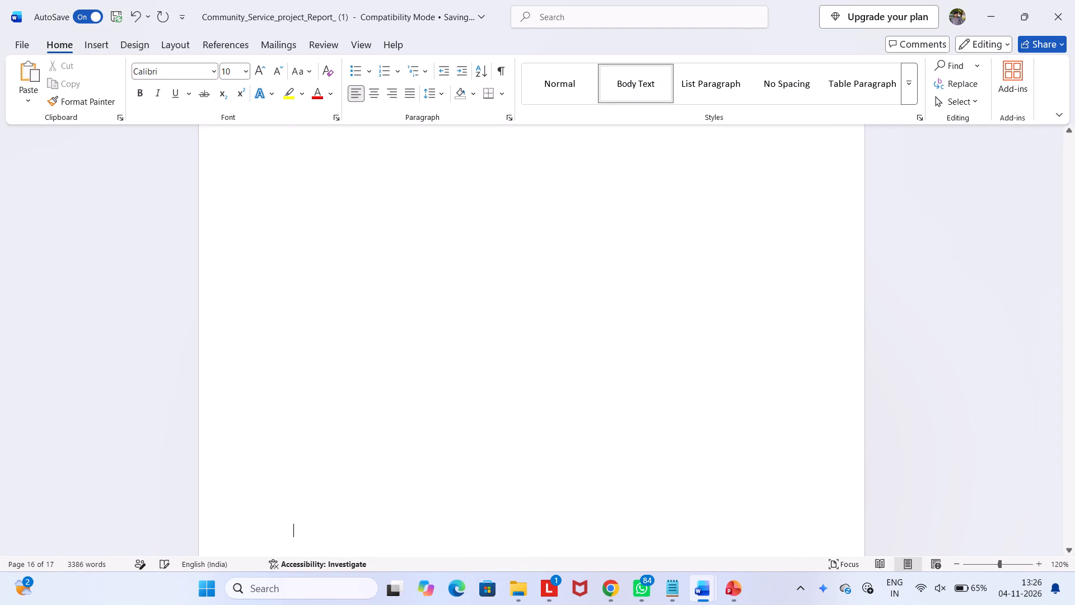
{"action": "scroll", "coordinate": [501, 421], "scroll_direction": "down", "scroll_amount": 1}
Trim the surplus blank lines before Chapter 4 so its heading sits nearer the top of the new page.
{"action": "key", "text": "BackSpace"}
{"action": "key", "text": "BackSpace"}
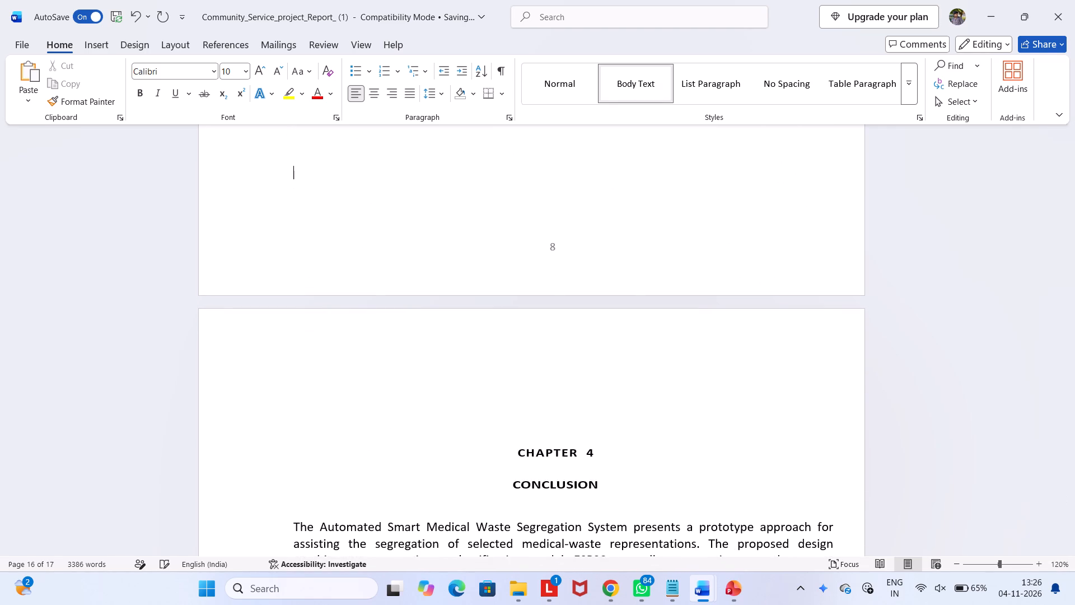
{"action": "key", "text": "BackSpace"}
{"action": "key", "text": "BackSpace"}
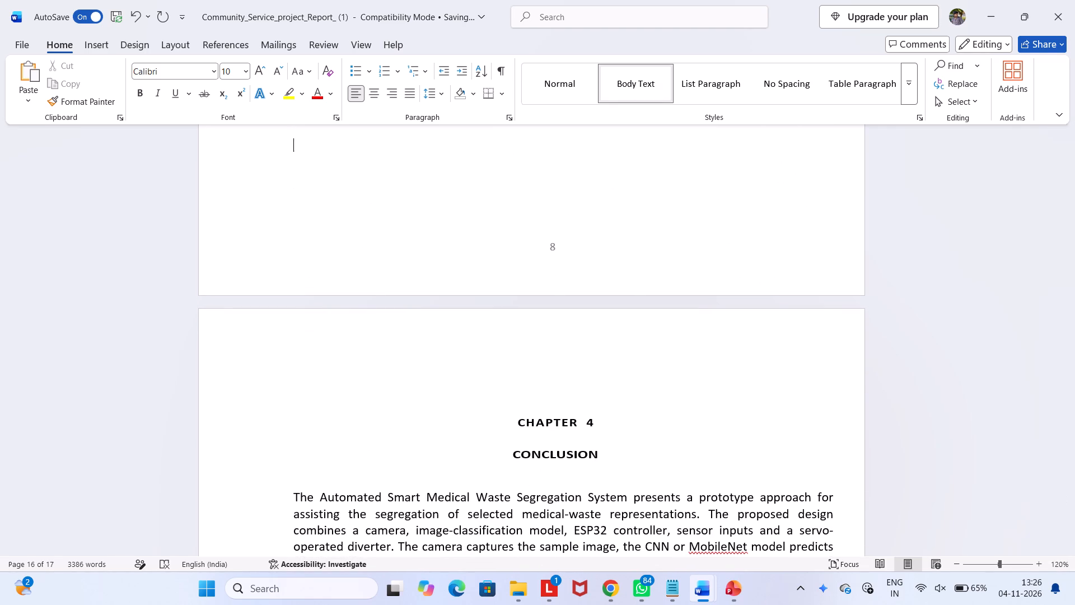
{"action": "key", "text": "BackSpace"}
{"action": "key", "text": "Return"}
Remove four blank lines above the REFERENCES heading to move it up its page.
{"action": "scroll", "coordinate": [501, 421], "scroll_direction": "down", "scroll_amount": 9}
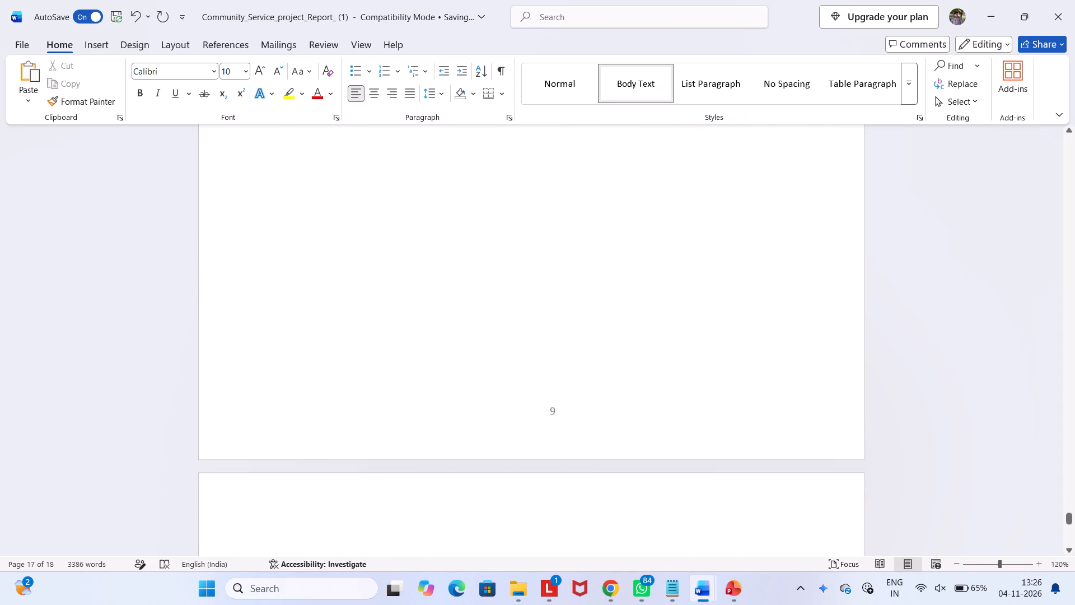
{"action": "scroll", "coordinate": [501, 421], "scroll_direction": "down", "scroll_amount": 3}
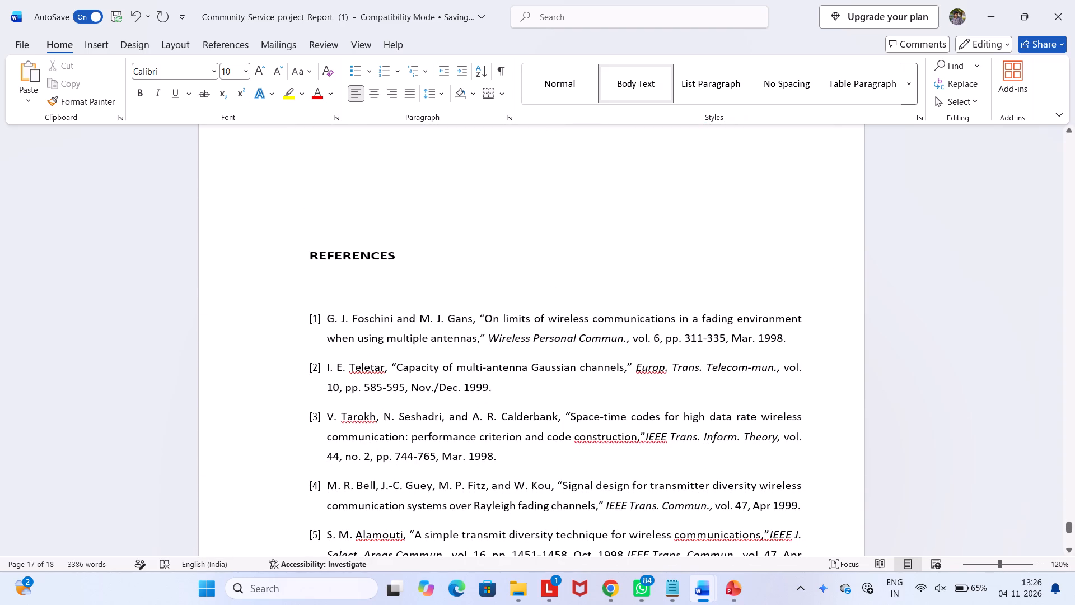
{"action": "left_click", "coordinate": [328, 219]}
{"action": "key", "text": "BackSpace"}
{"action": "key", "text": "BackSpace"}
{"action": "key", "text": "BackSpace"}
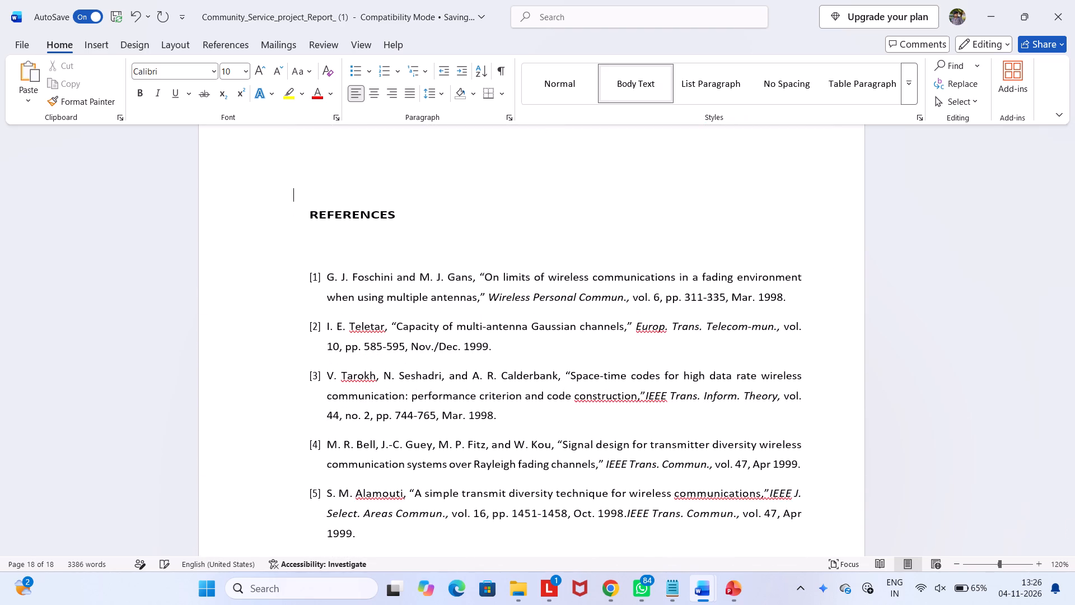
{"action": "key", "text": "BackSpace"}
{"action": "scroll", "coordinate": [396, 368], "scroll_direction": "down", "scroll_amount": 3}
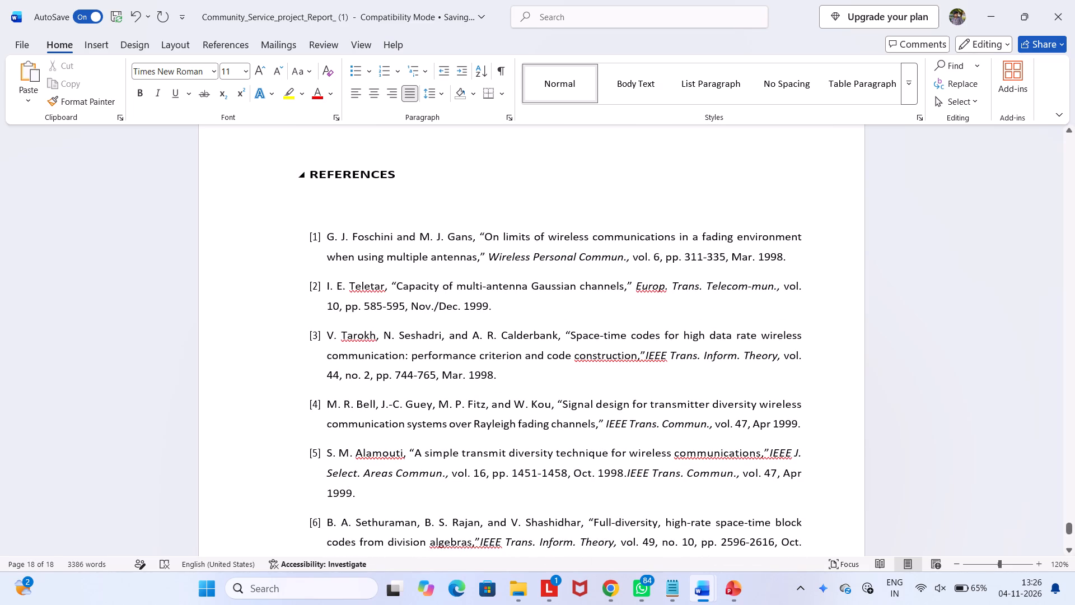
Center the REFERENCES heading.
{"action": "left_click_drag", "start_coordinate": [403, 179], "coordinate": [317, 171]}
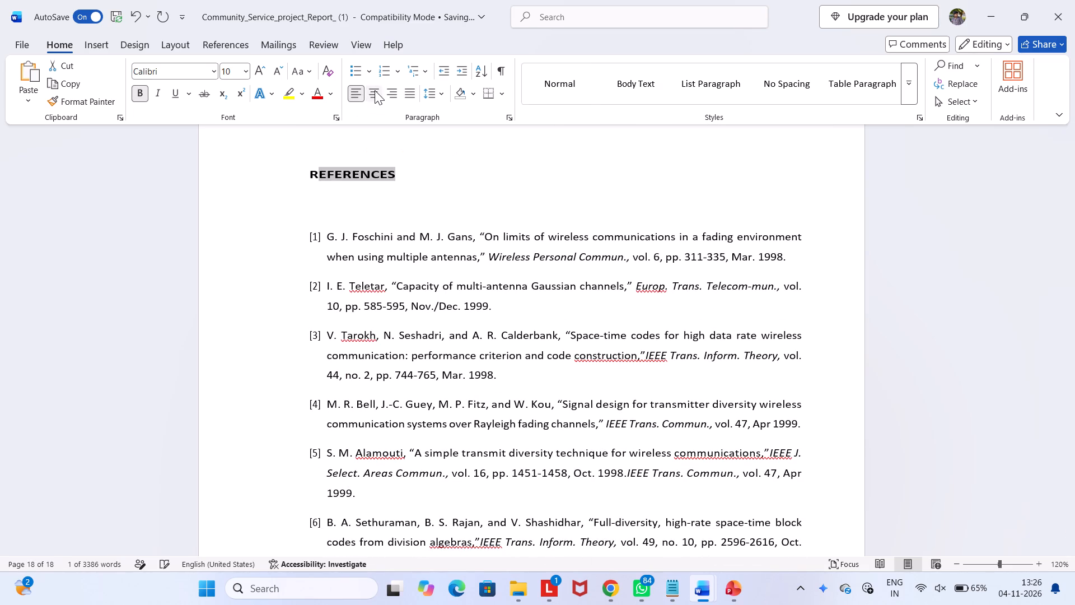
{"action": "left_click", "coordinate": [375, 90]}
{"action": "left_click", "coordinate": [474, 188]}
Review the page layout from the references back through Chapter 4 to the Simulation Result category list.
{"action": "scroll", "coordinate": [474, 188], "scroll_direction": "up", "scroll_amount": 1}
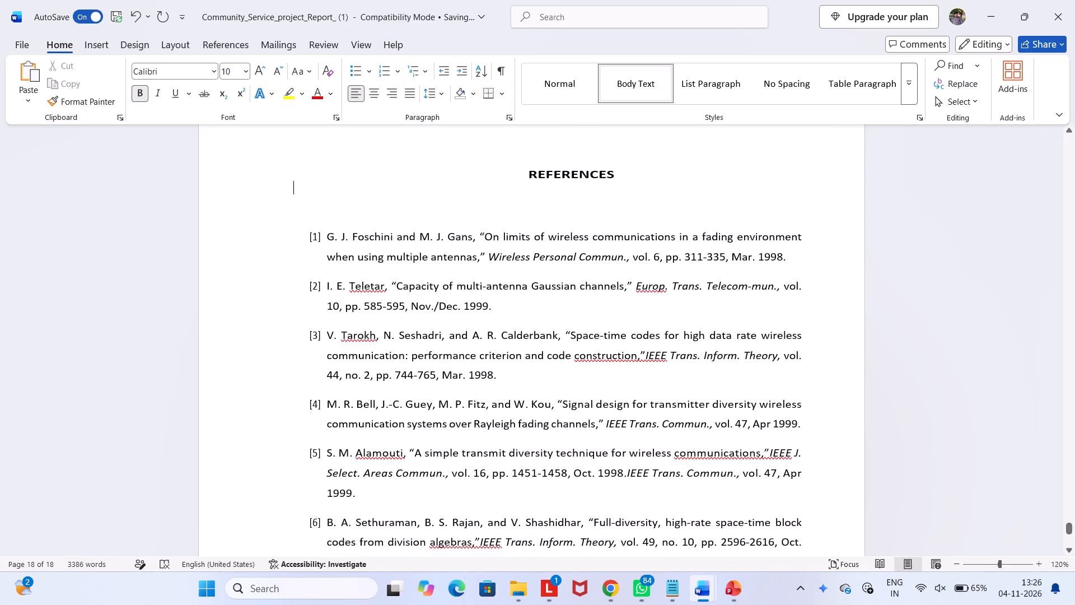
{"action": "scroll", "coordinate": [474, 188], "scroll_direction": "up", "scroll_amount": 8}
{"action": "scroll", "coordinate": [596, 375], "scroll_direction": "down", "scroll_amount": 1}
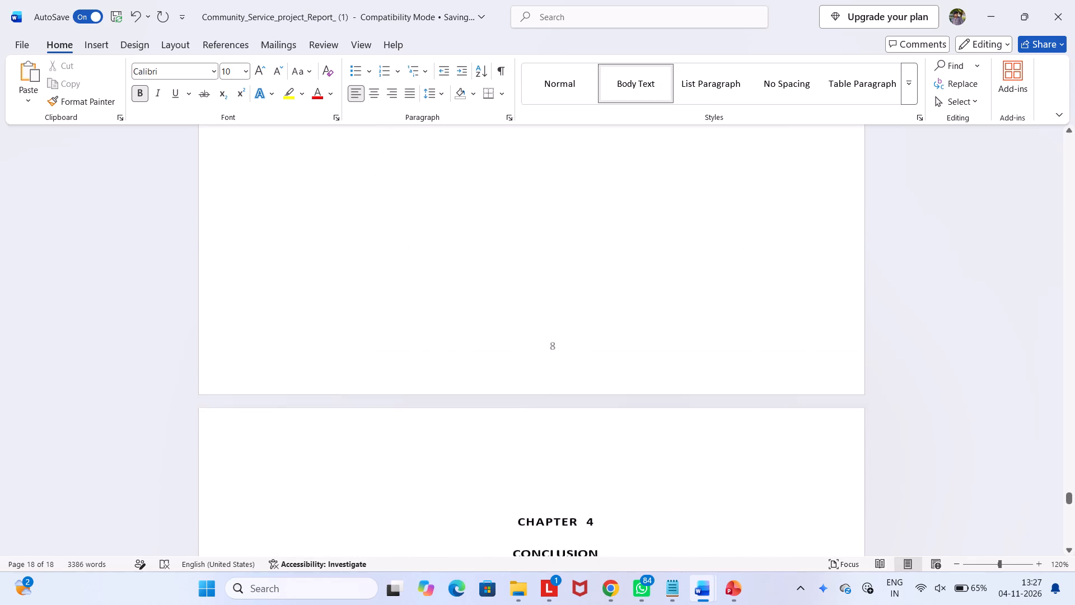
{"action": "scroll", "coordinate": [596, 375], "scroll_direction": "down", "scroll_amount": 1}
{"action": "left_click", "coordinate": [627, 253]}
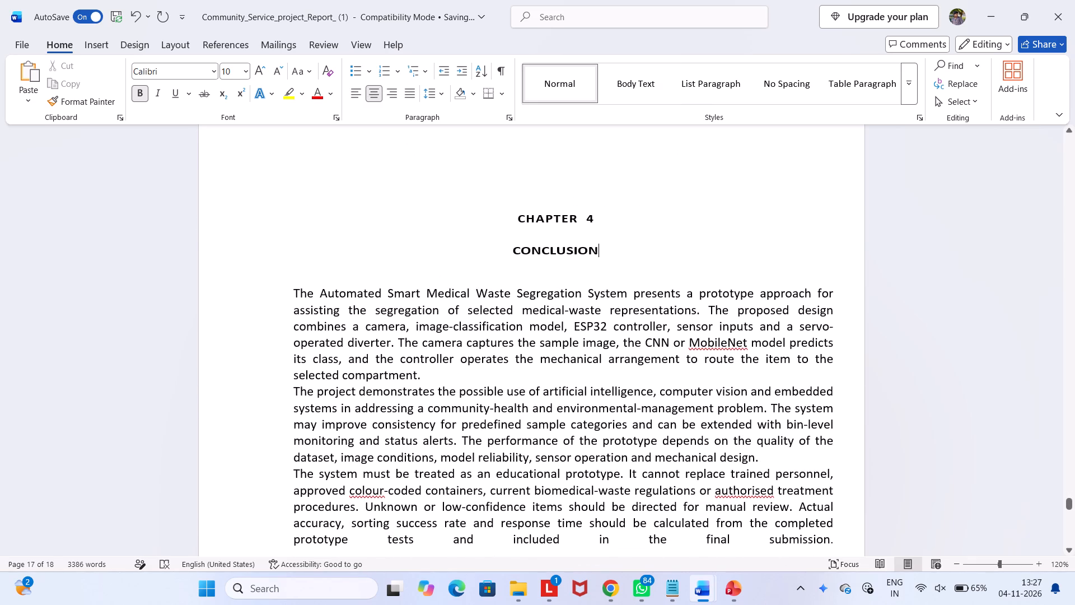
{"action": "scroll", "coordinate": [599, 243], "scroll_direction": "up", "scroll_amount": 3}
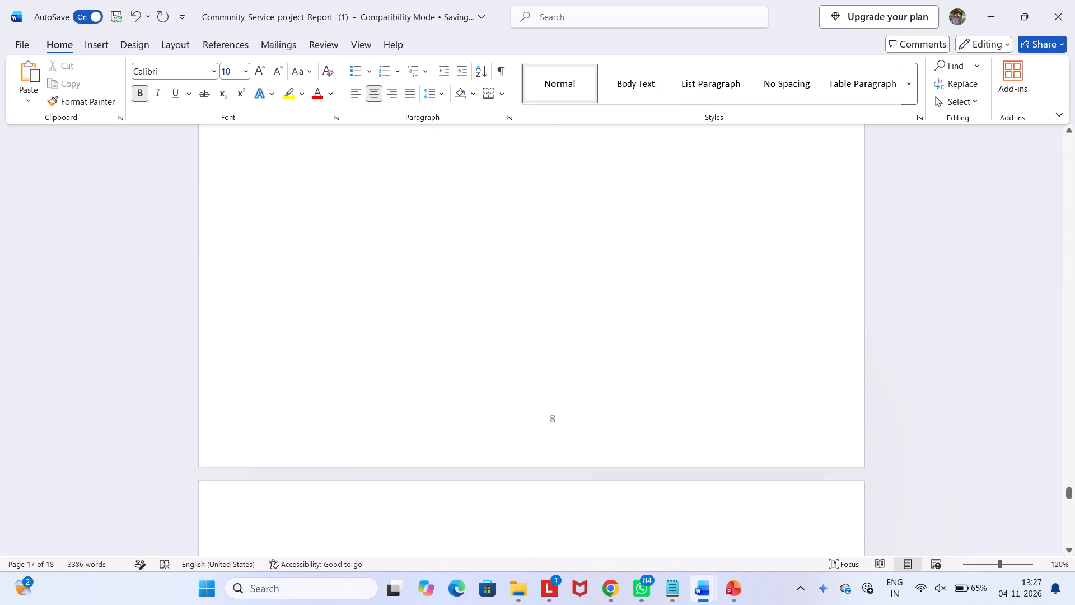
{"action": "scroll", "coordinate": [599, 243], "scroll_direction": "up", "scroll_amount": 2}
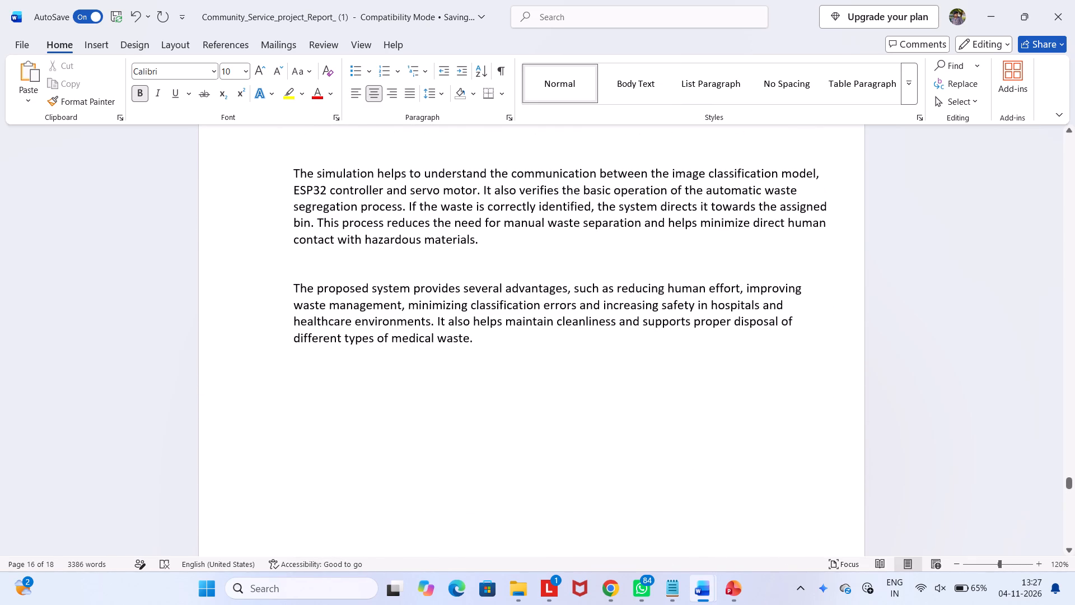
{"action": "left_click", "coordinate": [527, 294]}
{"action": "scroll", "coordinate": [527, 294], "scroll_direction": "up", "scroll_amount": 5}
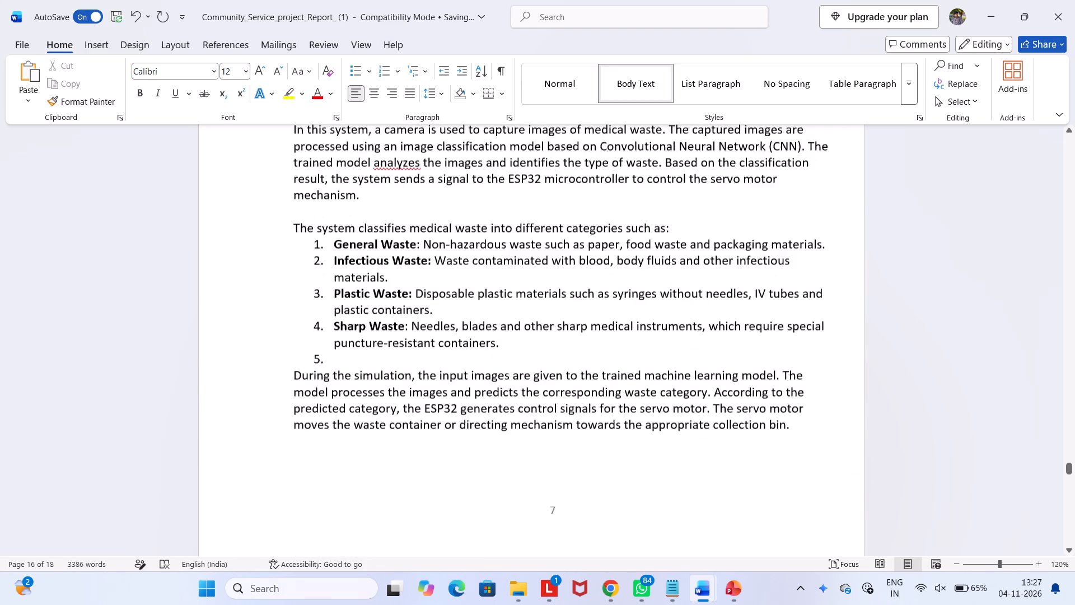
Delete the MLSD algorithm paragraph under the 3.1 OVERVIEW heading in Chapter 3.
{"action": "scroll", "coordinate": [527, 294], "scroll_direction": "up", "scroll_amount": 3}
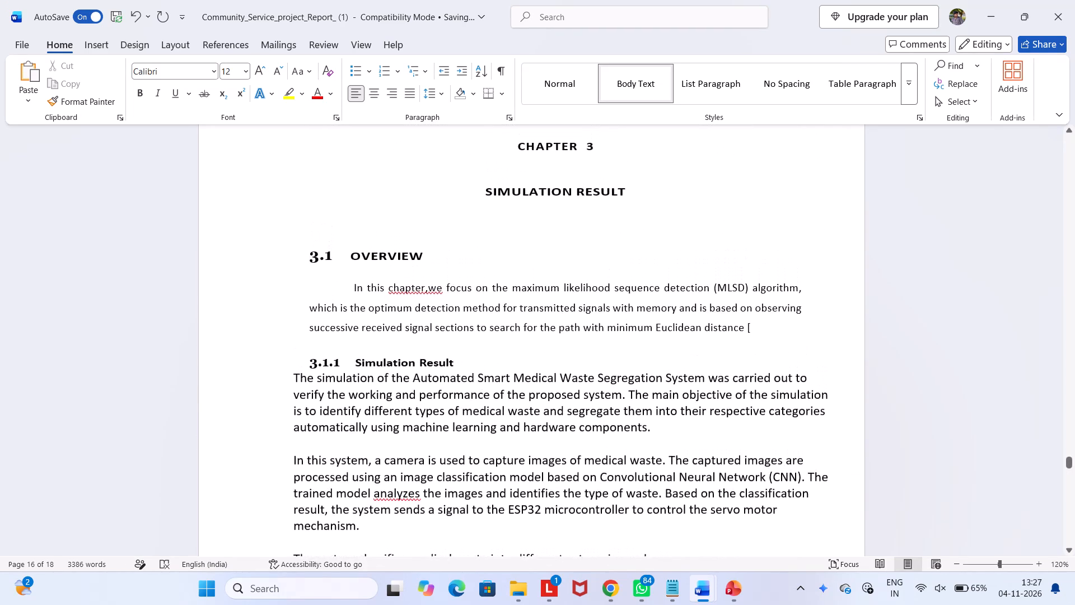
{"action": "scroll", "coordinate": [527, 294], "scroll_direction": "up", "scroll_amount": 1}
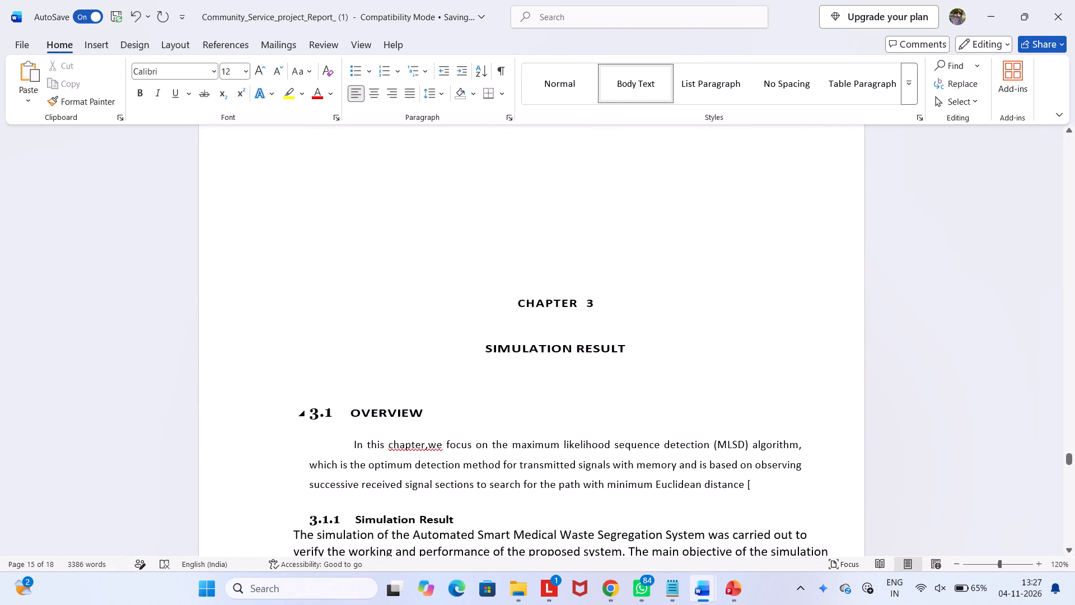
{"action": "left_click", "coordinate": [713, 446]}
{"action": "left_click_drag", "start_coordinate": [769, 489], "coordinate": [283, 444]}
{"action": "key", "text": "BackSpace"}
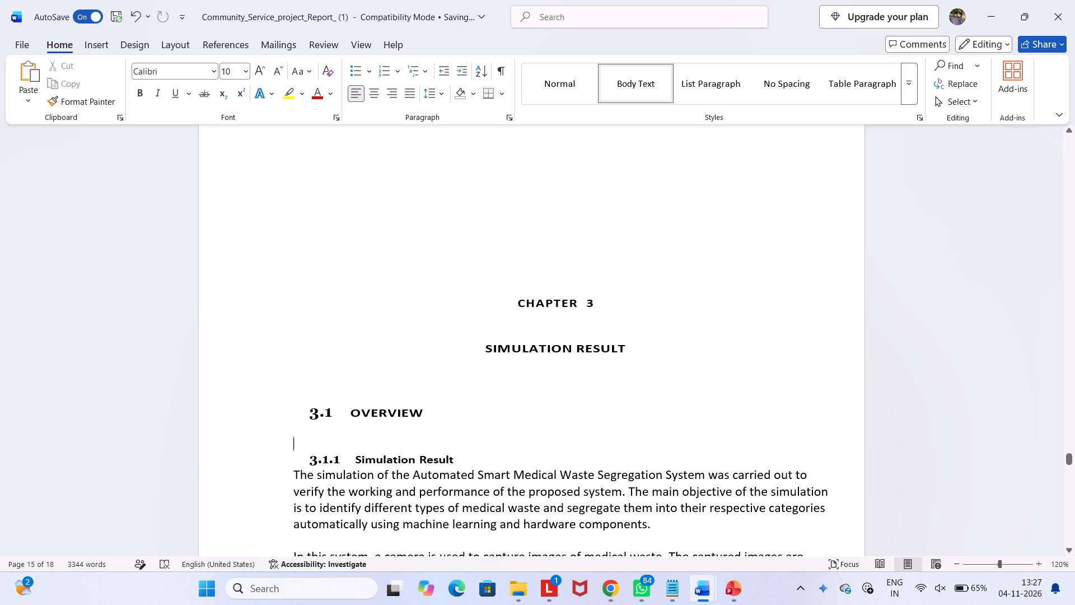
Remove the 3.1.1 numbering and blank line before the Simulation Result subheading, joining it onto the 3.1 OVERVIEW line.
{"action": "left_click_drag", "start_coordinate": [343, 458], "coordinate": [301, 447]}
{"action": "key", "text": "BackSpace"}
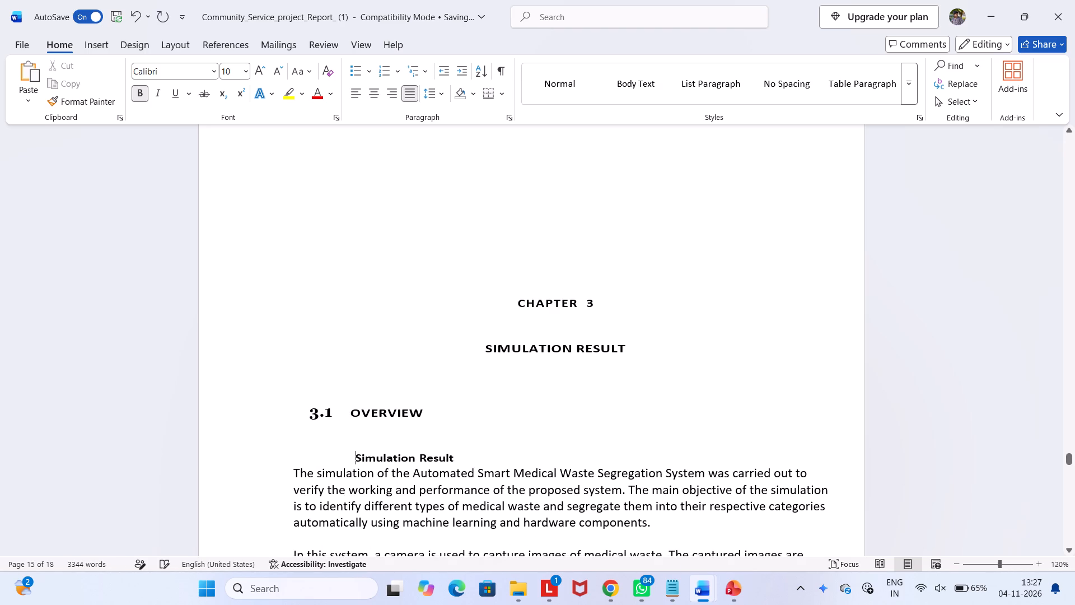
{"action": "key", "text": "BackSpace"}
{"action": "key", "text": "BackSpace"}
{"action": "key", "text": "BackSpace"}
{"action": "key", "text": "BackSpace"}
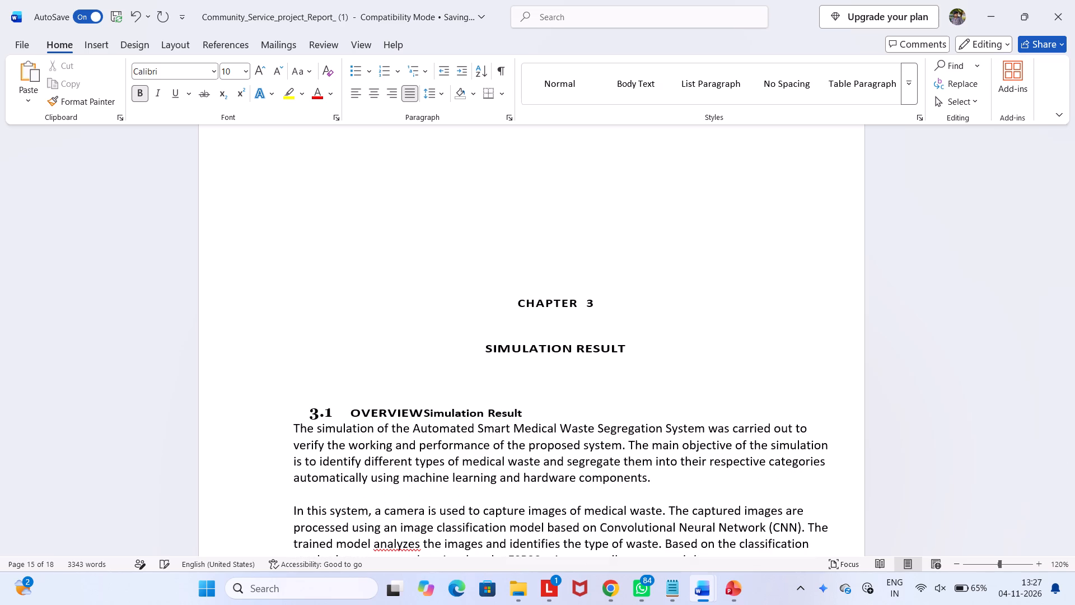
Delete the word OVERVIEW so the heading reads 3.1 Simulation Result, undoing any deletion of its number.
{"action": "key", "text": "BackSpace"}
{"action": "key", "text": "BackSpace"}
{"action": "key", "text": "BackSpace"}
{"action": "key", "text": "BackSpace"}
{"action": "key", "text": "BackSpace"}
{"action": "key", "text": "BackSpace"}
{"action": "key", "text": "BackSpace"}
{"action": "key", "text": "BackSpace"}
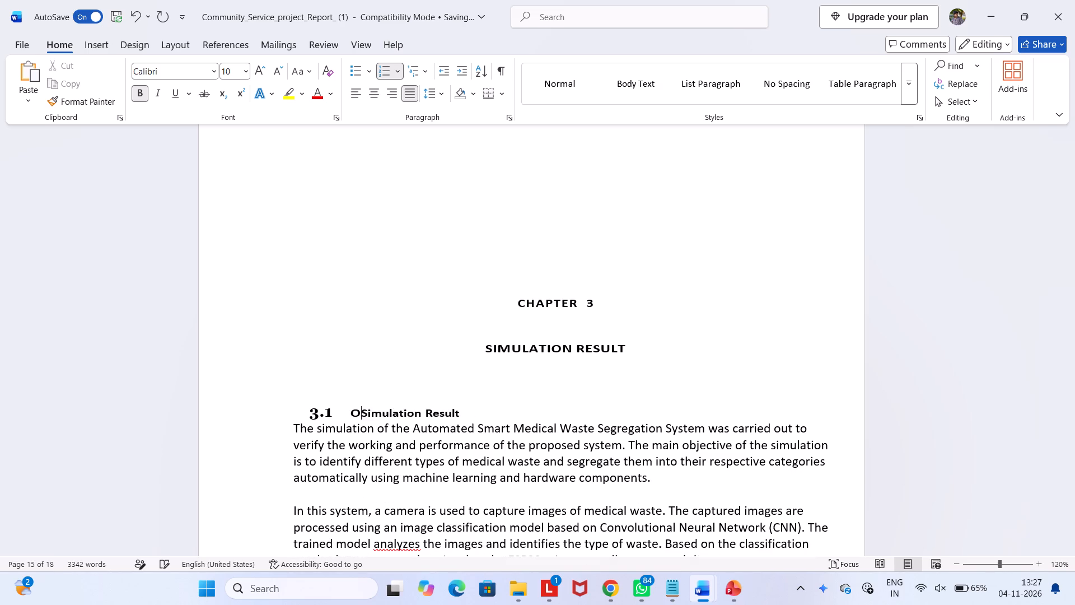
{"action": "key", "text": "BackSpace"}
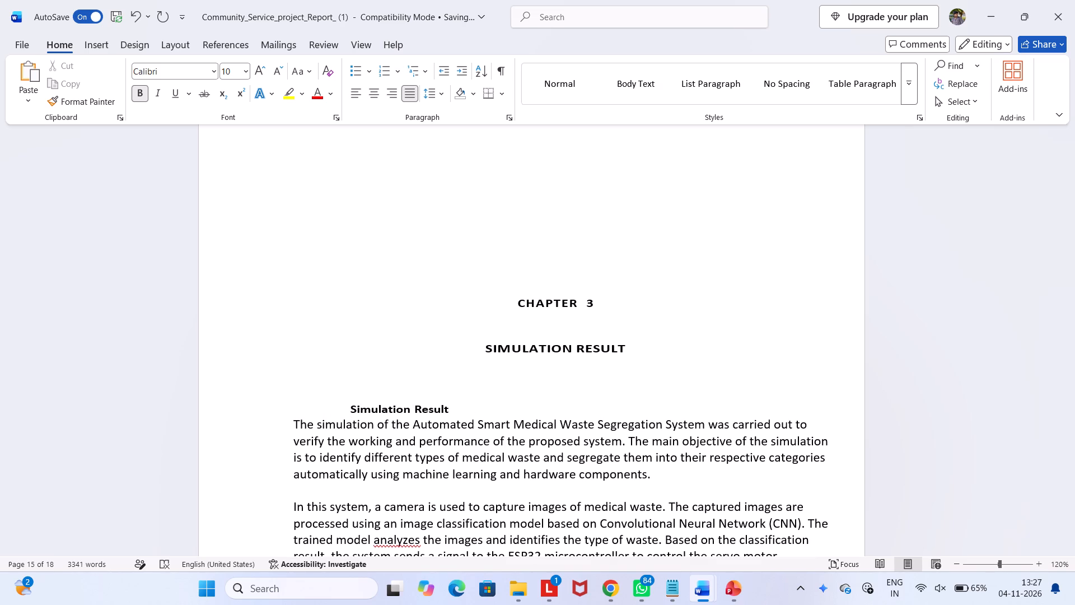
{"action": "key", "text": "z"}
{"action": "key", "text": "BackSpace"}
{"action": "key", "text": "ctrl+z"}
{"action": "key", "text": "ctrl+z"}
{"action": "key", "text": "ctrl+z"}
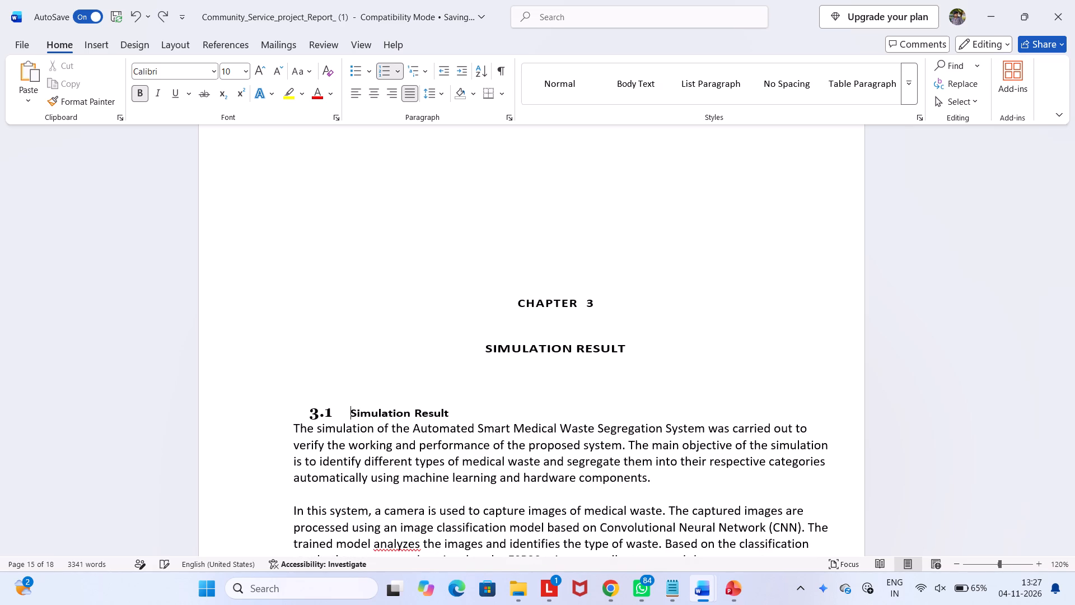
Add an unnumbered blank line between the 3.1 Simulation Result heading and its first paragraph.
{"action": "left_click", "coordinate": [460, 411]}
{"action": "key", "text": "Return"}
{"action": "key", "text": "BackSpace"}
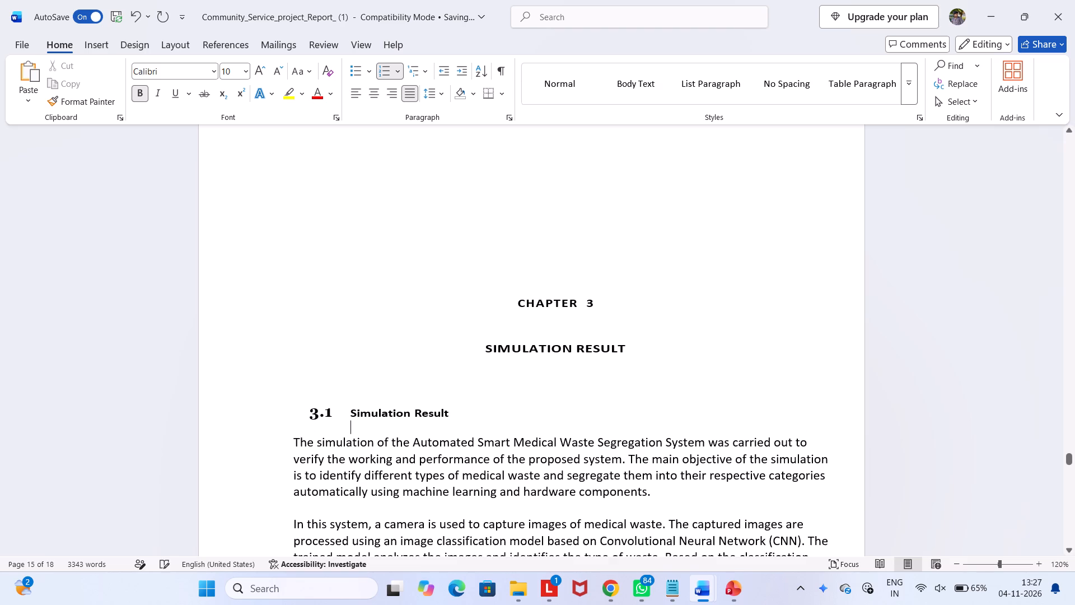
Remove surplus blank lines above the CHAPTER 3 heading to move it up its page.
{"action": "scroll", "coordinate": [531, 385], "scroll_direction": "up", "scroll_amount": 1}
{"action": "left_click_drag", "start_coordinate": [541, 381], "coordinate": [541, 368]}
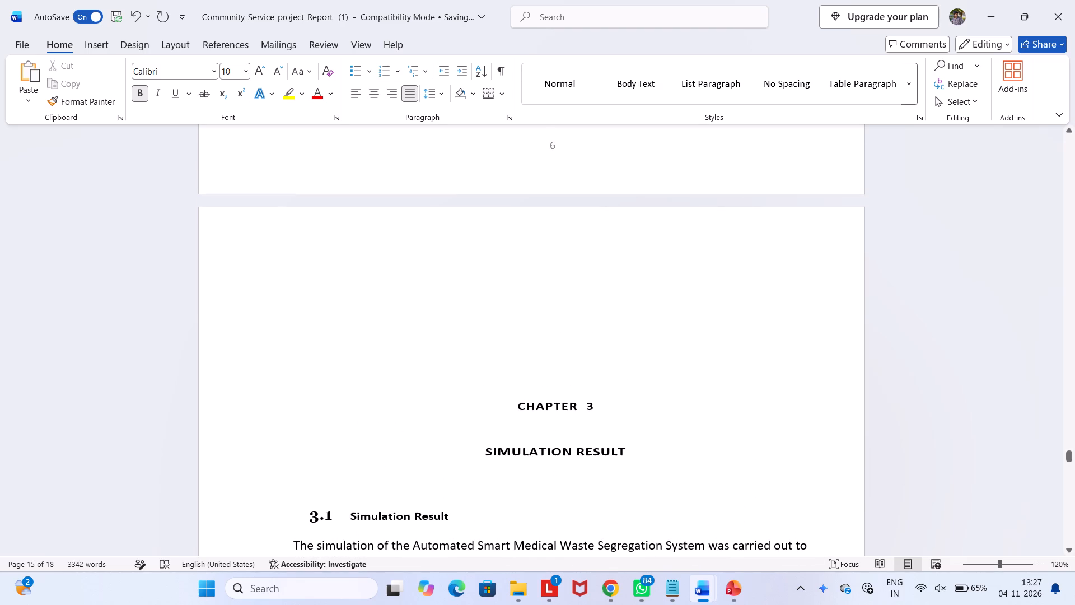
{"action": "left_click_drag", "start_coordinate": [541, 368], "coordinate": [546, 312]}
{"action": "key", "text": "BackSpace"}
{"action": "key", "text": "BackSpace"}
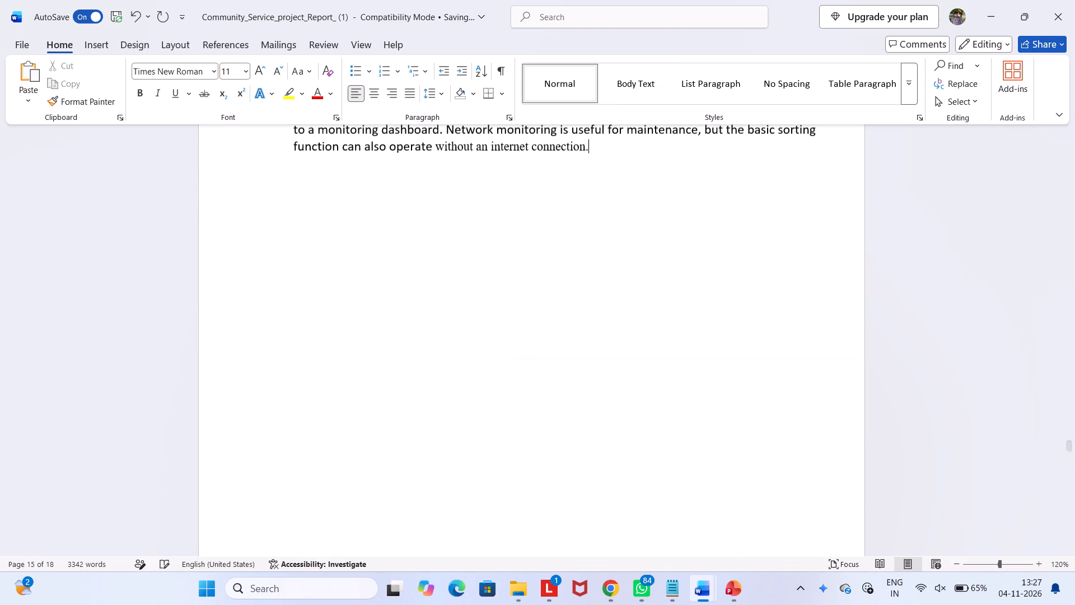
Remove the blank line between the CHAPTER 3 and SIMULATION RESULT headings.
{"action": "scroll", "coordinate": [546, 312], "scroll_direction": "down", "scroll_amount": 3}
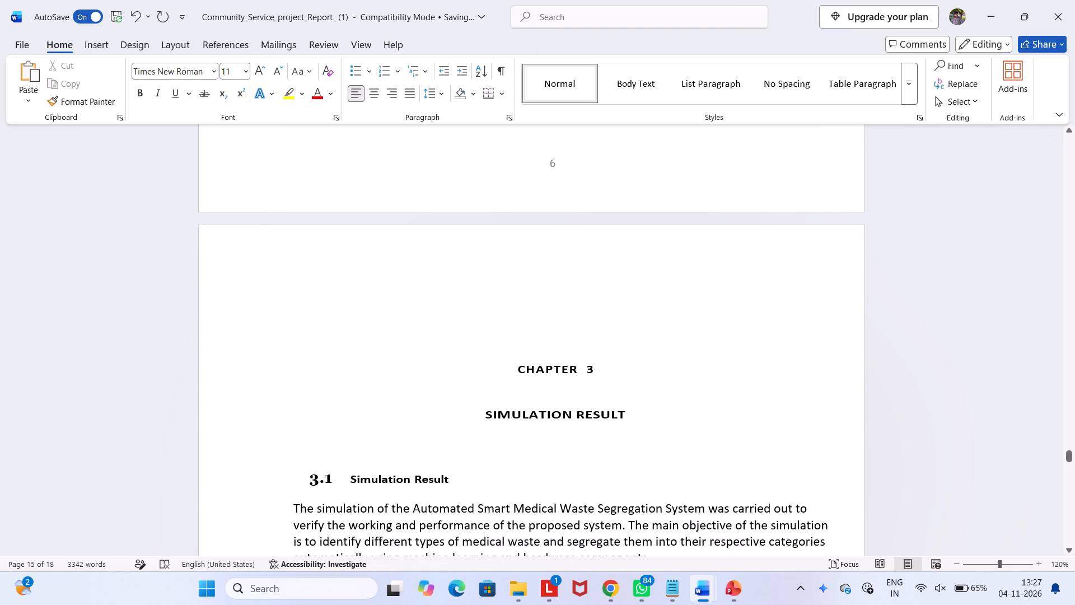
{"action": "left_click", "coordinate": [557, 397]}
{"action": "key", "text": "BackSpace"}
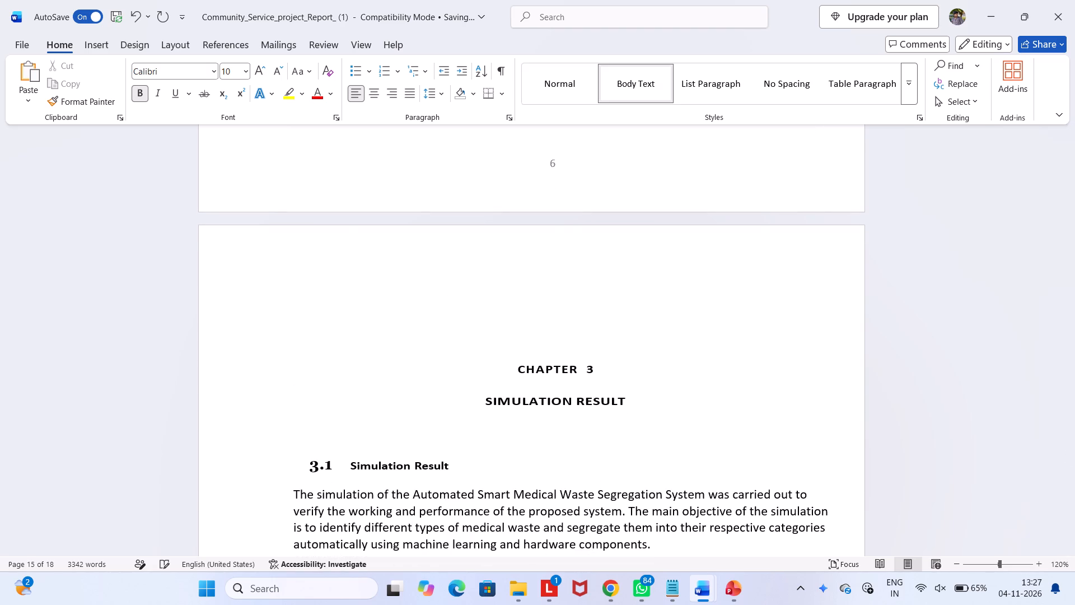
Remove the surplus blank lines above the CHAPTER 2 heading to move it up its page.
{"action": "scroll", "coordinate": [557, 397], "scroll_direction": "up", "scroll_amount": 10}
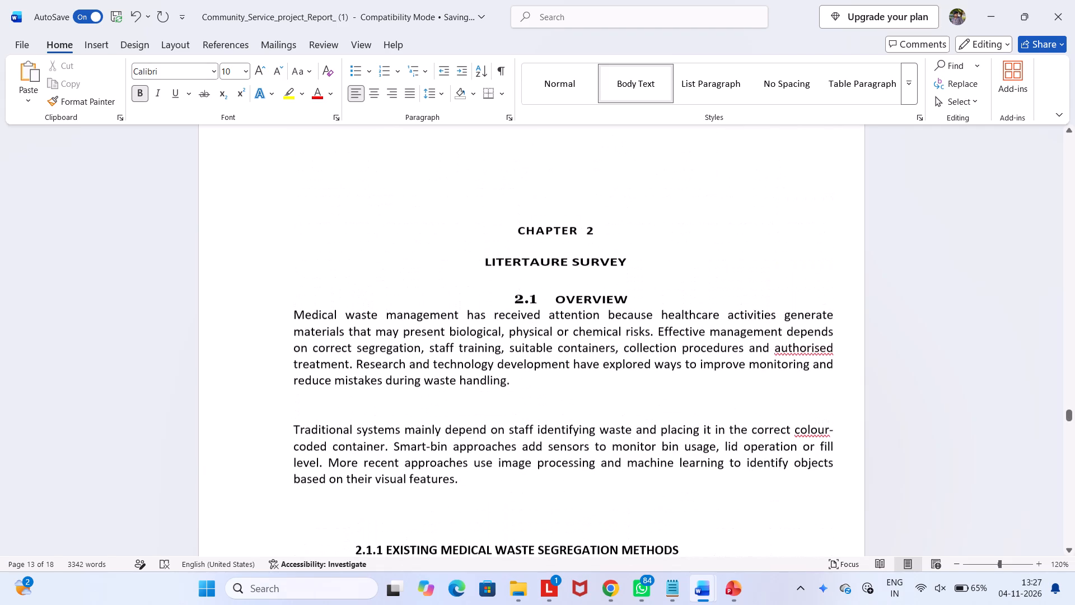
{"action": "scroll", "coordinate": [557, 397], "scroll_direction": "down", "scroll_amount": 5, "text": "ctrl"}
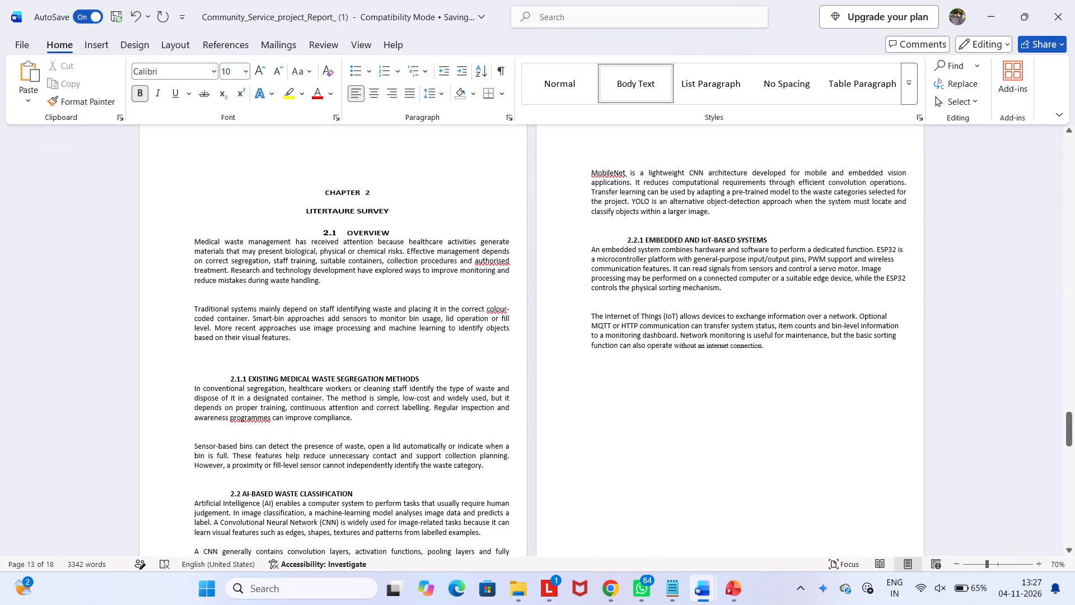
{"action": "scroll", "coordinate": [557, 397], "scroll_direction": "up", "scroll_amount": 2}
{"action": "left_click_drag", "start_coordinate": [353, 311], "coordinate": [352, 285]}
{"action": "key", "text": "BackSpace"}
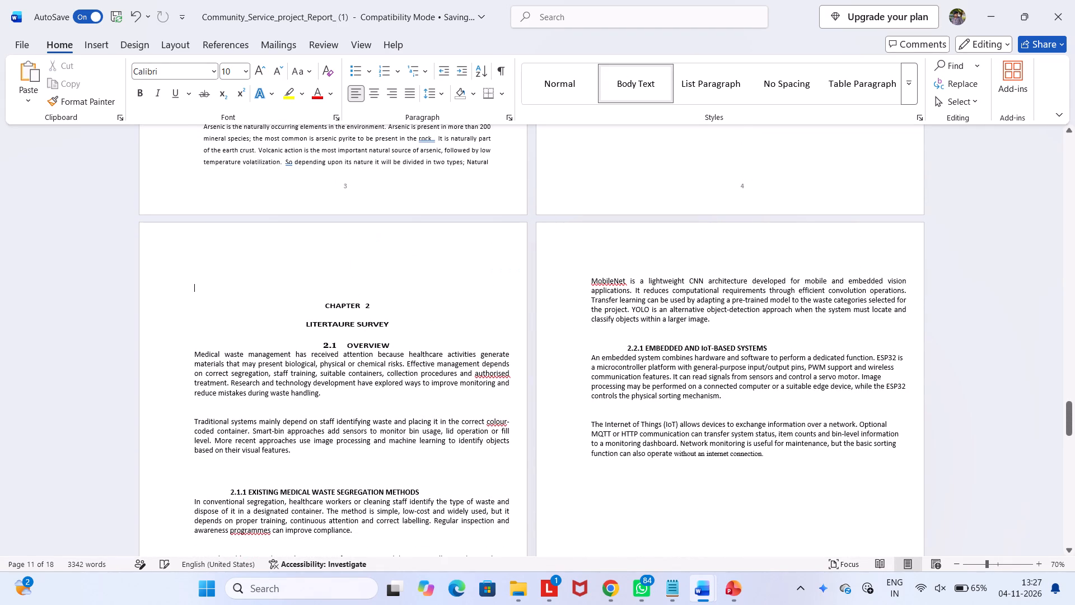
{"action": "key", "text": "BackSpace"}
{"action": "key", "text": "BackSpace"}
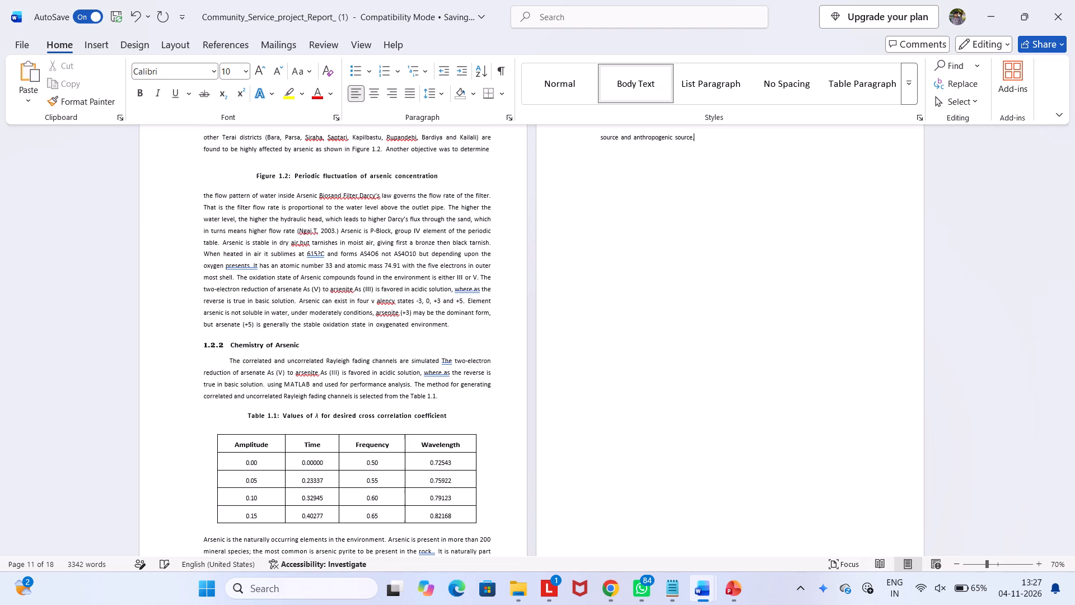
Remove the surplus blank lines above the CHAPTER 1 heading to move it up its page.
{"action": "scroll", "coordinate": [352, 285], "scroll_direction": "up", "scroll_amount": 5}
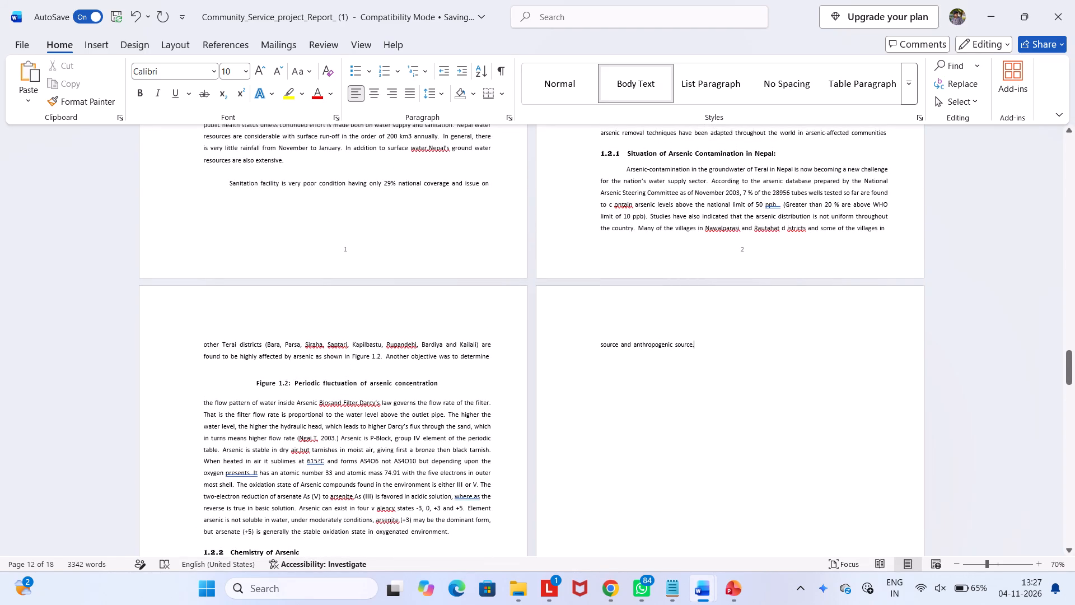
{"action": "scroll", "coordinate": [490, 323], "scroll_direction": "down", "scroll_amount": 5}
{"action": "scroll", "coordinate": [490, 323], "scroll_direction": "up", "scroll_amount": 6}
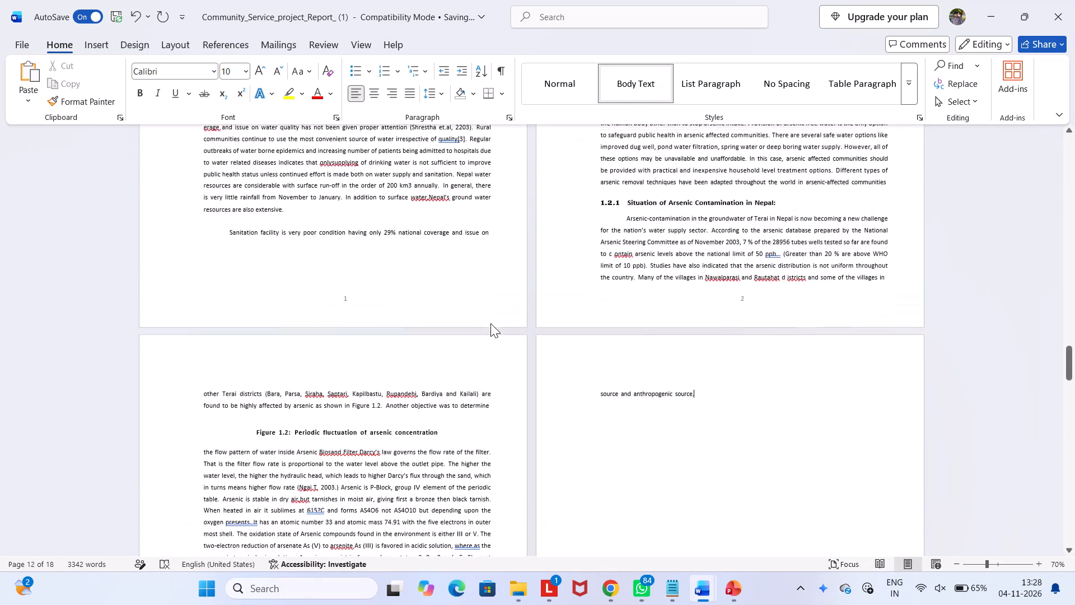
{"action": "scroll", "coordinate": [490, 323], "scroll_direction": "up", "scroll_amount": 5}
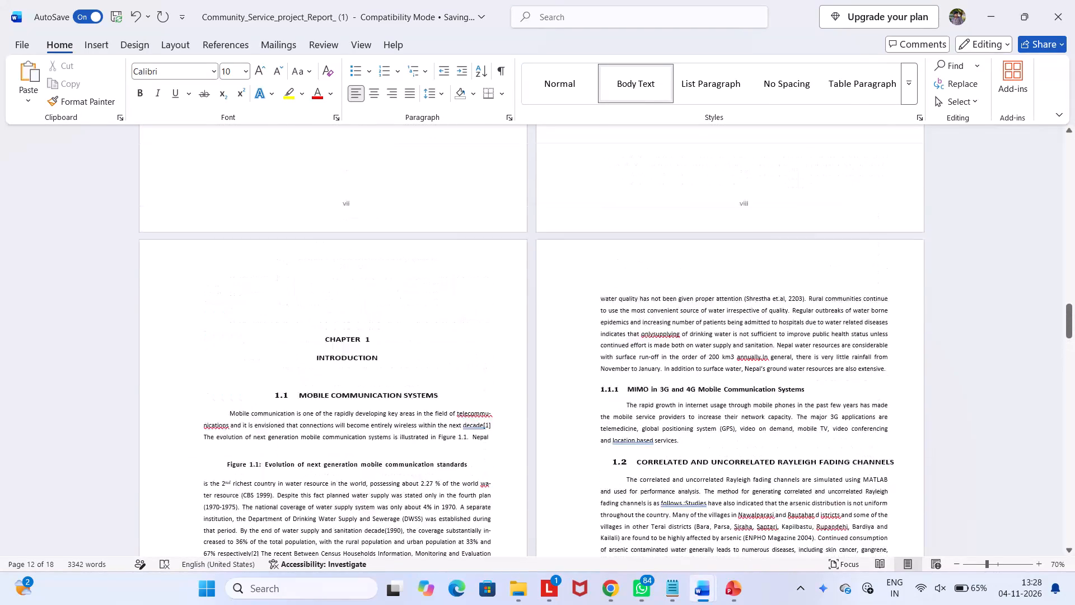
{"action": "scroll", "coordinate": [490, 323], "scroll_direction": "up", "scroll_amount": 5}
{"action": "scroll", "coordinate": [490, 323], "scroll_direction": "down", "scroll_amount": 2}
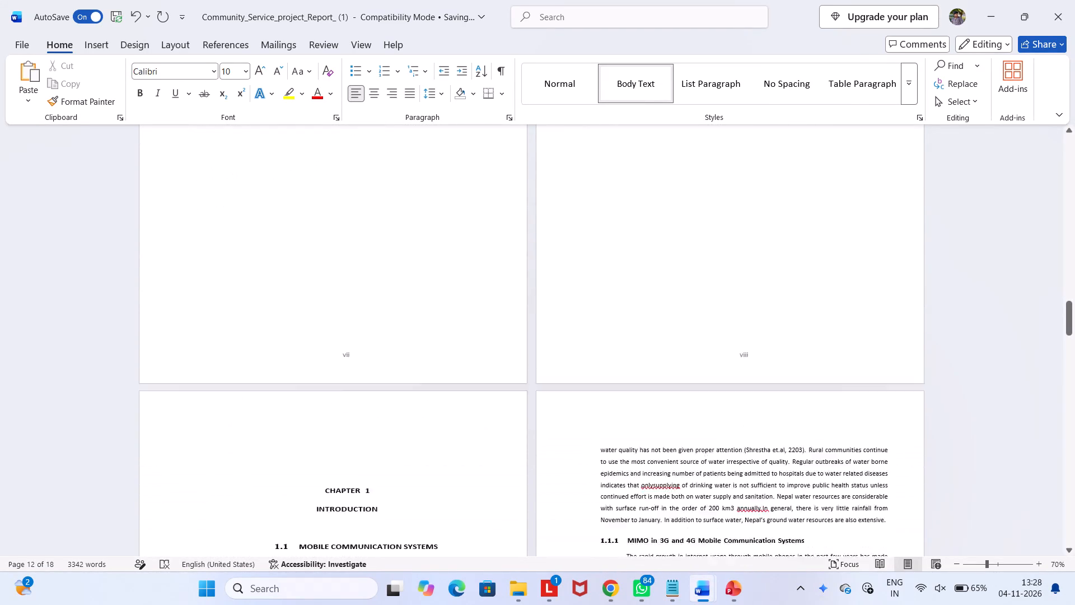
{"action": "scroll", "coordinate": [490, 323], "scroll_direction": "down", "scroll_amount": 1}
{"action": "left_click_drag", "start_coordinate": [348, 379], "coordinate": [350, 322]}
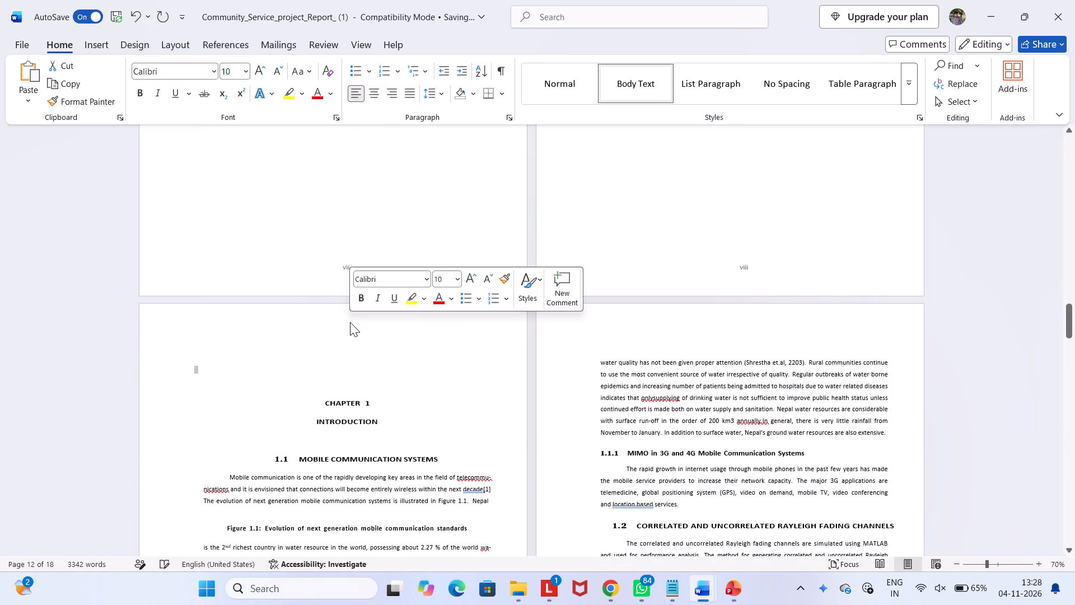
{"action": "key", "text": "BackSpace"}
{"action": "key", "text": "BackSpace"}
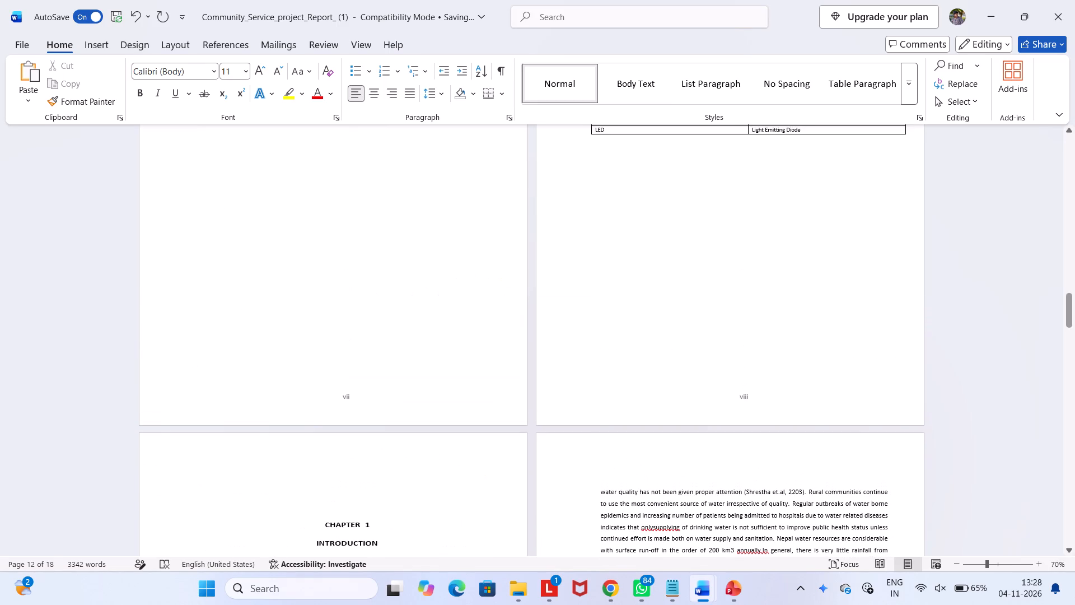
Review the Chapter 1 text, table and page layout through to the start of Chapter 2.
{"action": "scroll", "coordinate": [299, 512], "scroll_direction": "down", "scroll_amount": 3}
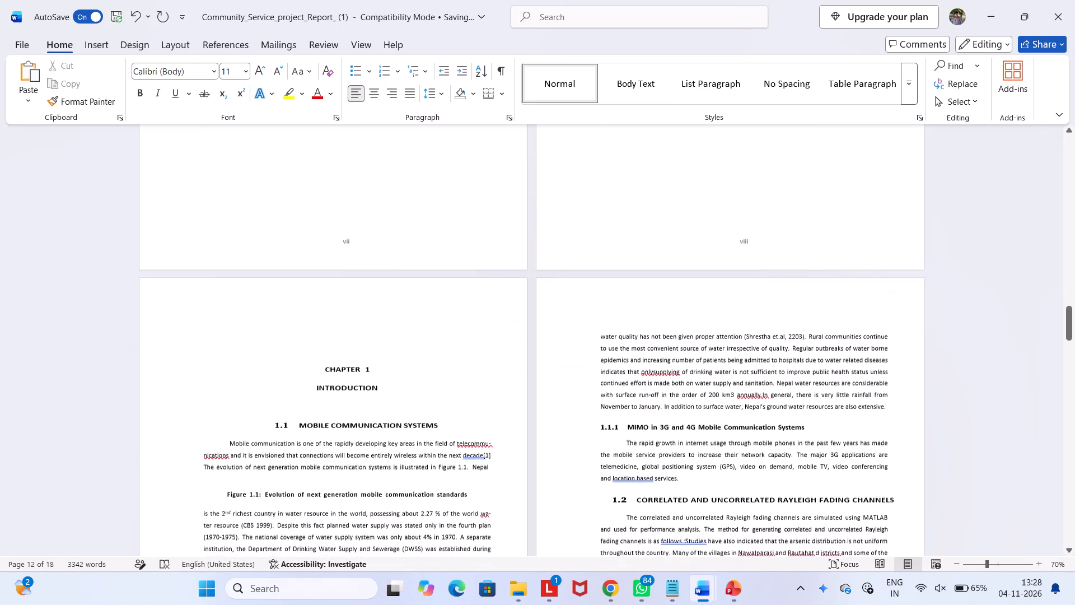
{"action": "scroll", "coordinate": [315, 503], "scroll_direction": "down", "scroll_amount": 7}
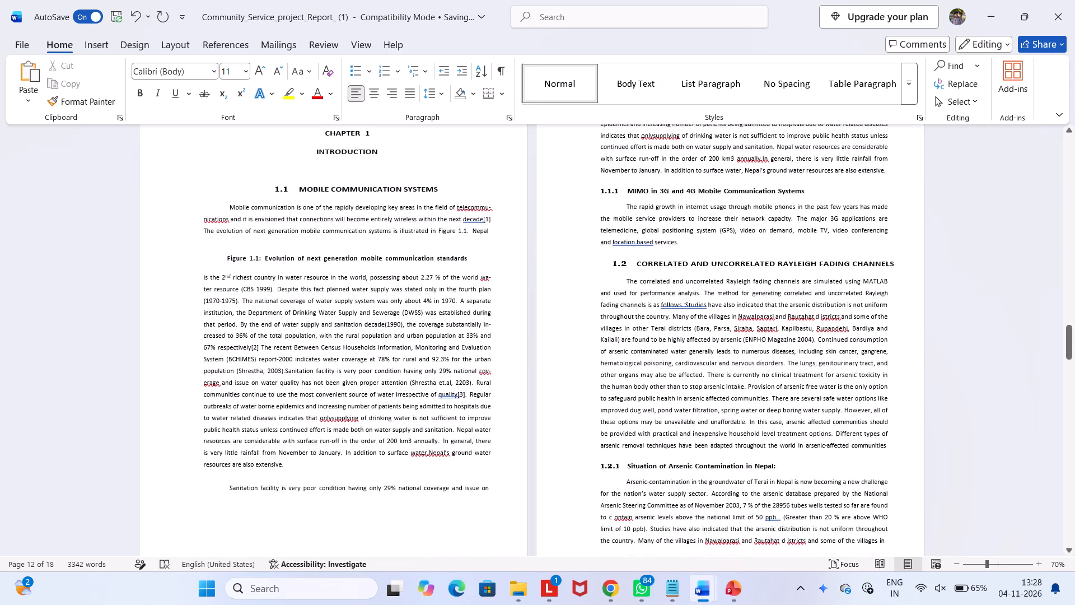
{"action": "scroll", "coordinate": [315, 503], "scroll_direction": "down", "scroll_amount": 3}
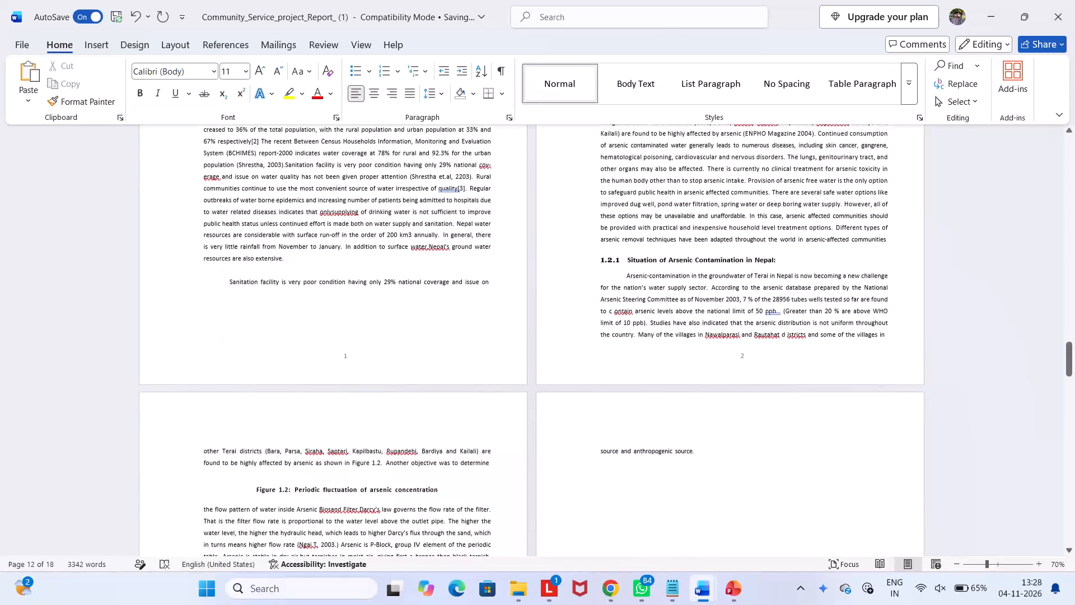
{"action": "scroll", "coordinate": [315, 503], "scroll_direction": "down", "scroll_amount": 6}
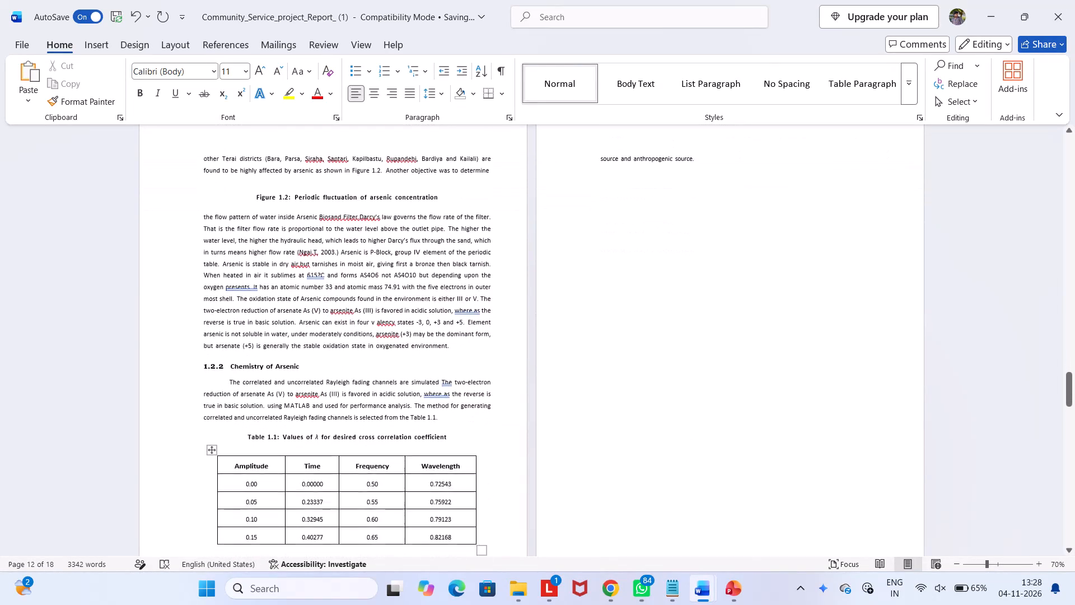
{"action": "scroll", "coordinate": [315, 503], "scroll_direction": "down", "scroll_amount": 2}
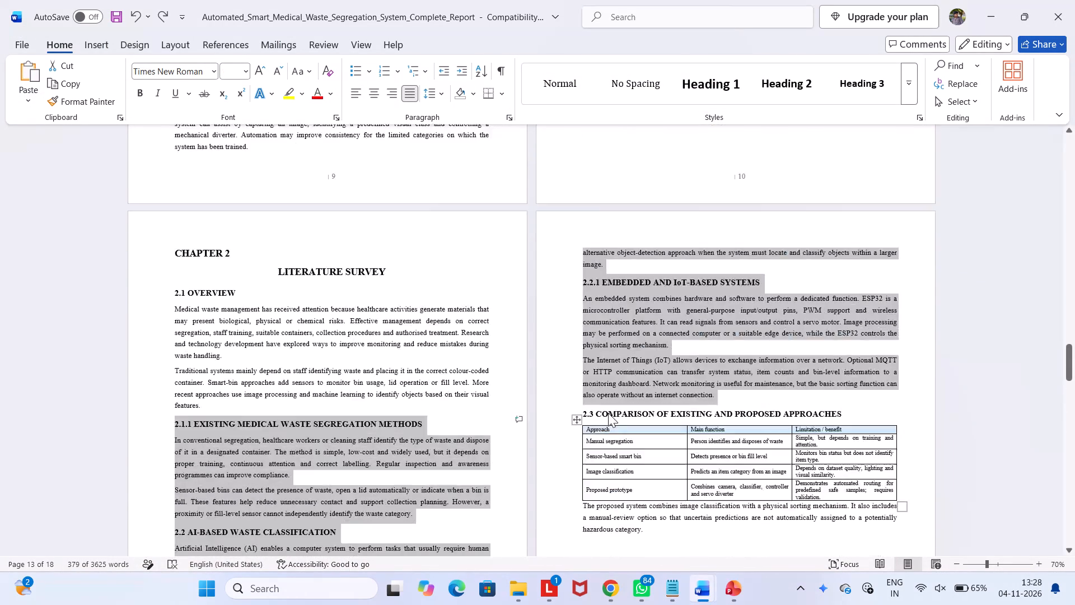
{"action": "scroll", "coordinate": [608, 413], "scroll_direction": "up", "scroll_amount": 3}
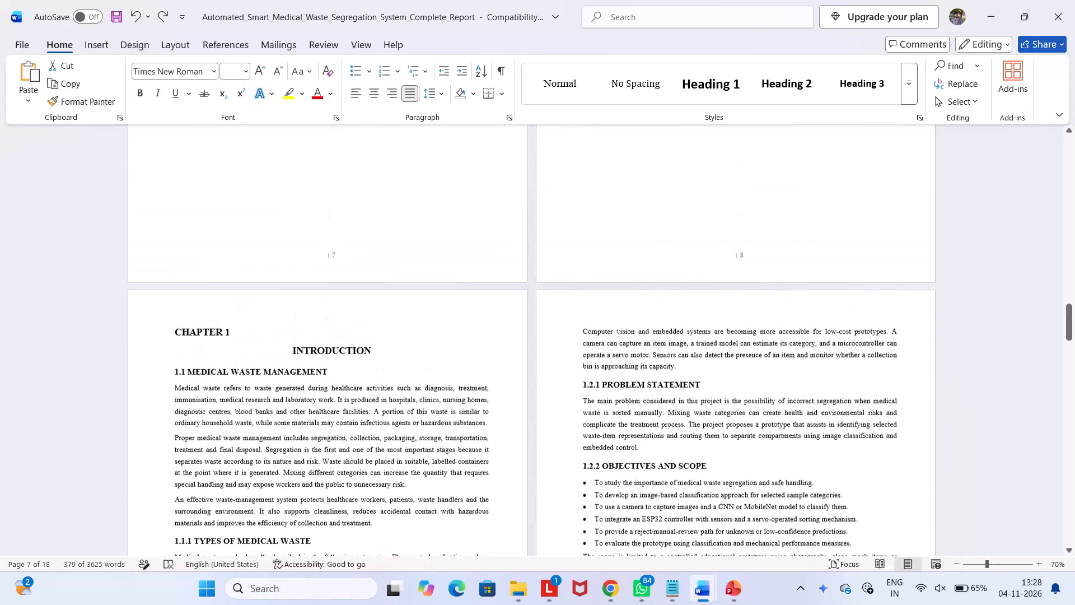
{"action": "scroll", "coordinate": [608, 413], "scroll_direction": "down", "scroll_amount": 2}
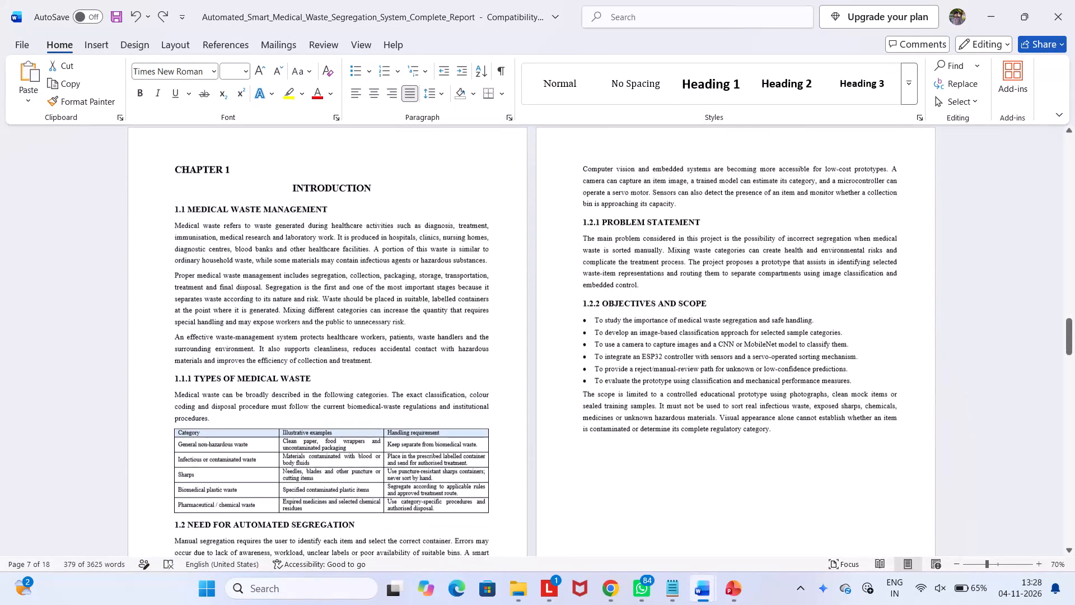
{"action": "scroll", "coordinate": [608, 413], "scroll_direction": "down", "scroll_amount": 2}
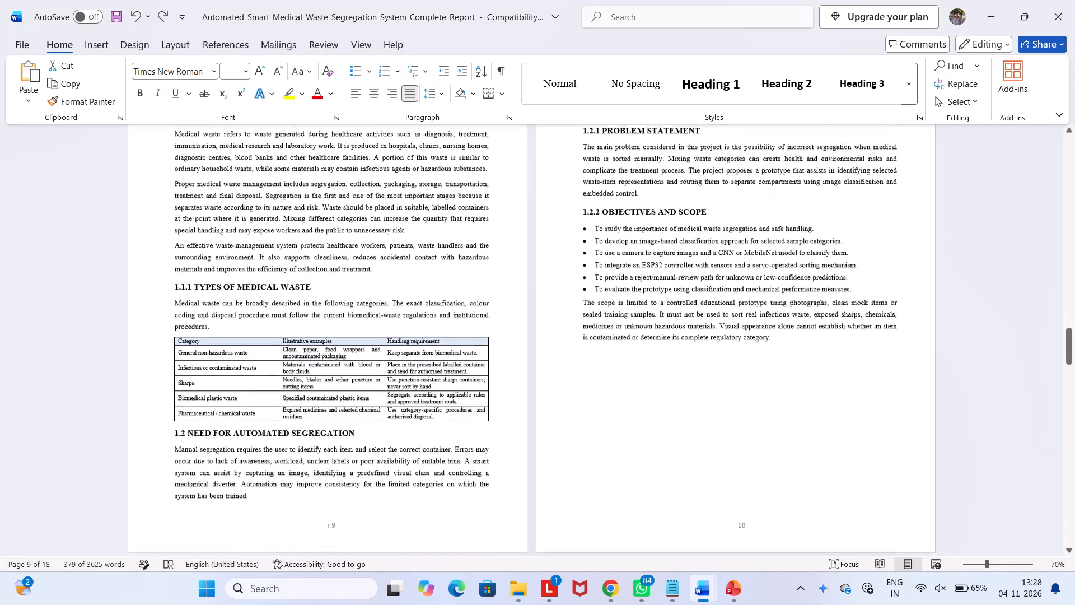
{"action": "scroll", "coordinate": [608, 413], "scroll_direction": "down", "scroll_amount": 1}
{"action": "scroll", "coordinate": [608, 413], "scroll_direction": "up", "scroll_amount": 1}
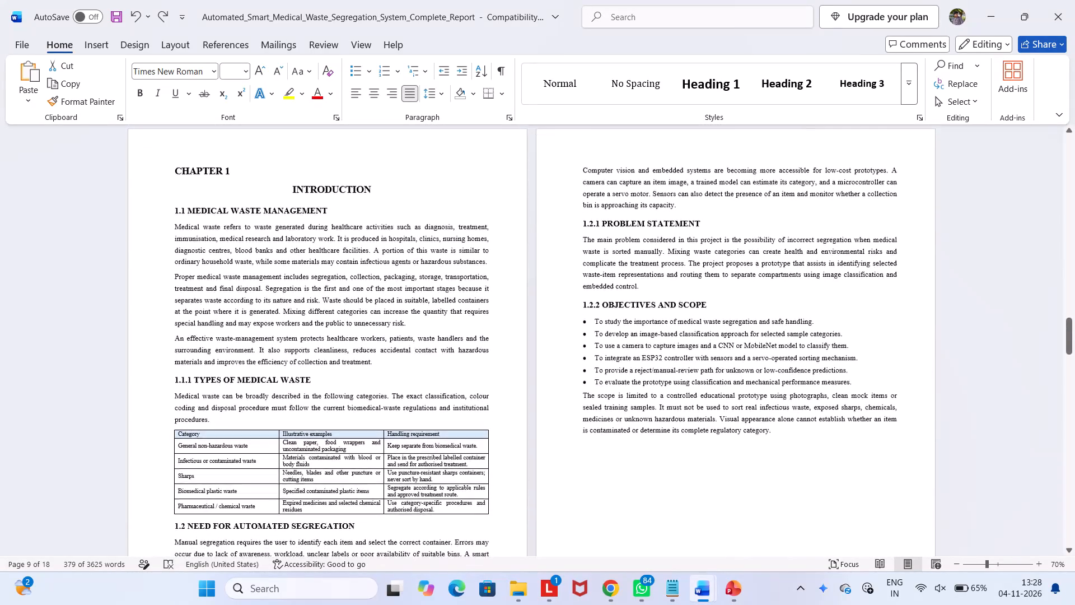
{"action": "left_click_drag", "start_coordinate": [171, 200], "coordinate": [574, 366]}
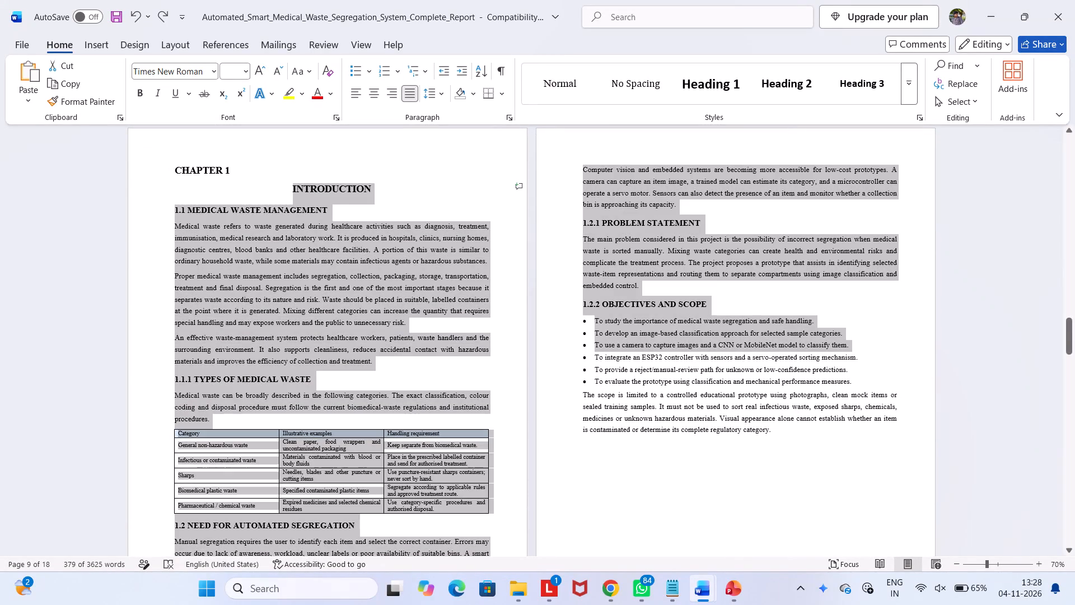
{"action": "left_click_drag", "start_coordinate": [574, 366], "coordinate": [196, 309]}
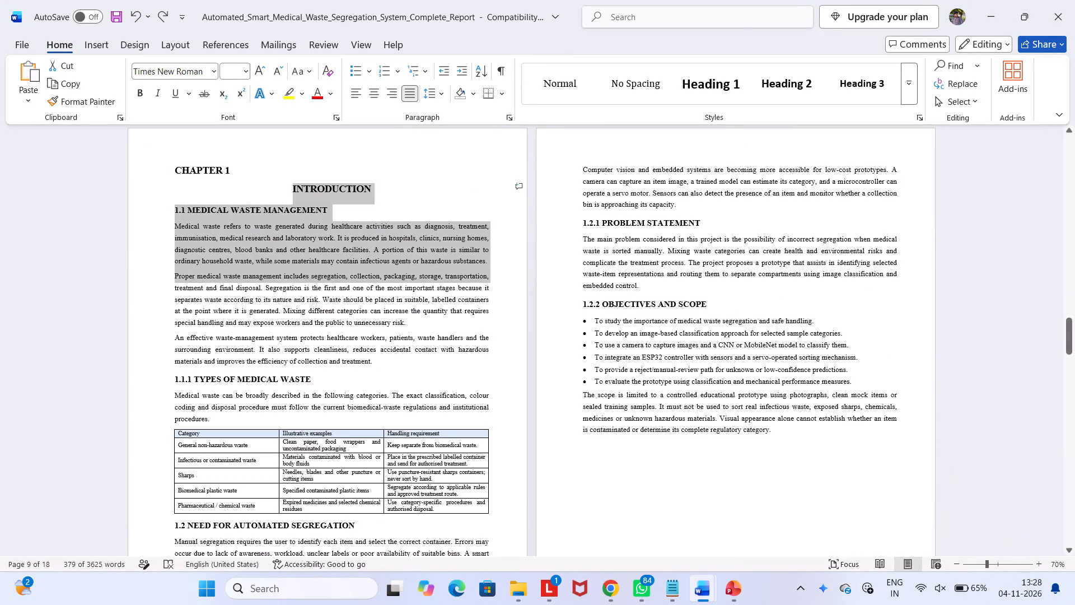
{"action": "left_click_drag", "start_coordinate": [196, 309], "coordinate": [232, 201]}
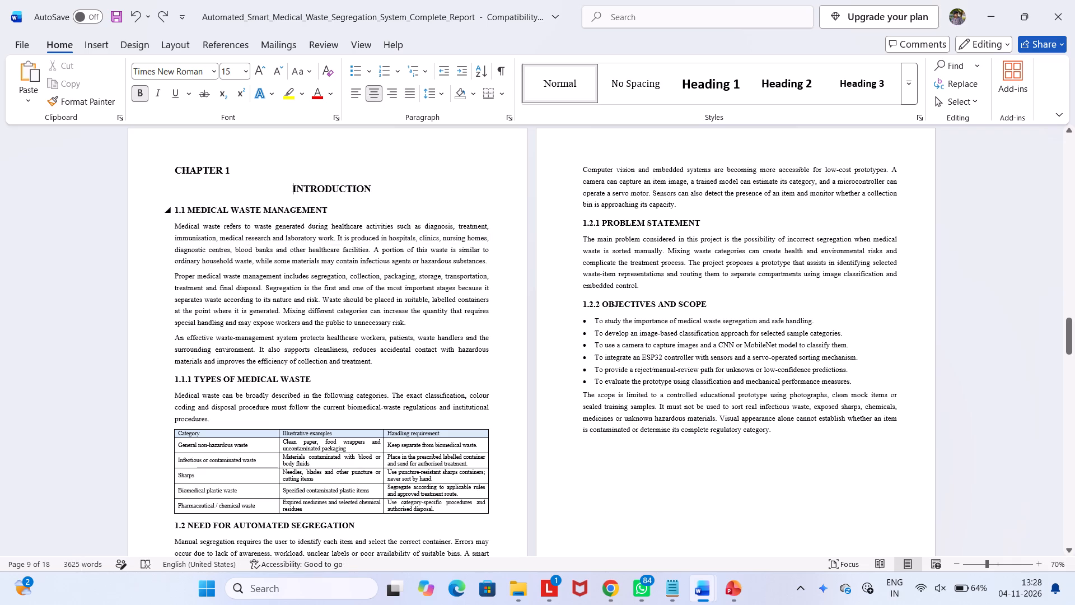
{"action": "left_click_drag", "start_coordinate": [175, 209], "coordinate": [652, 418]}
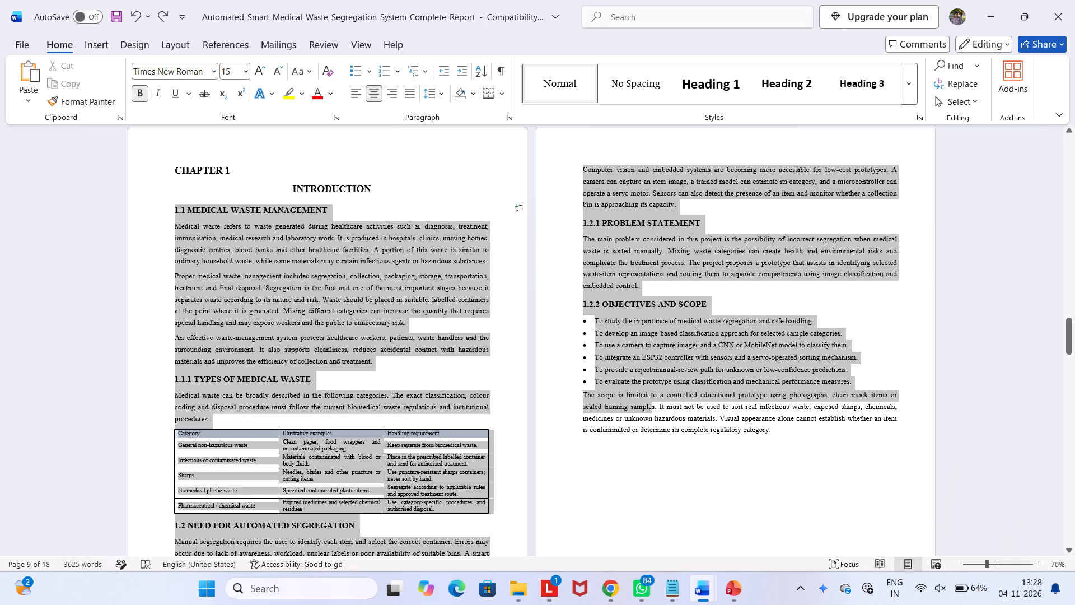
{"action": "left_click_drag", "start_coordinate": [652, 418], "coordinate": [745, 441]}
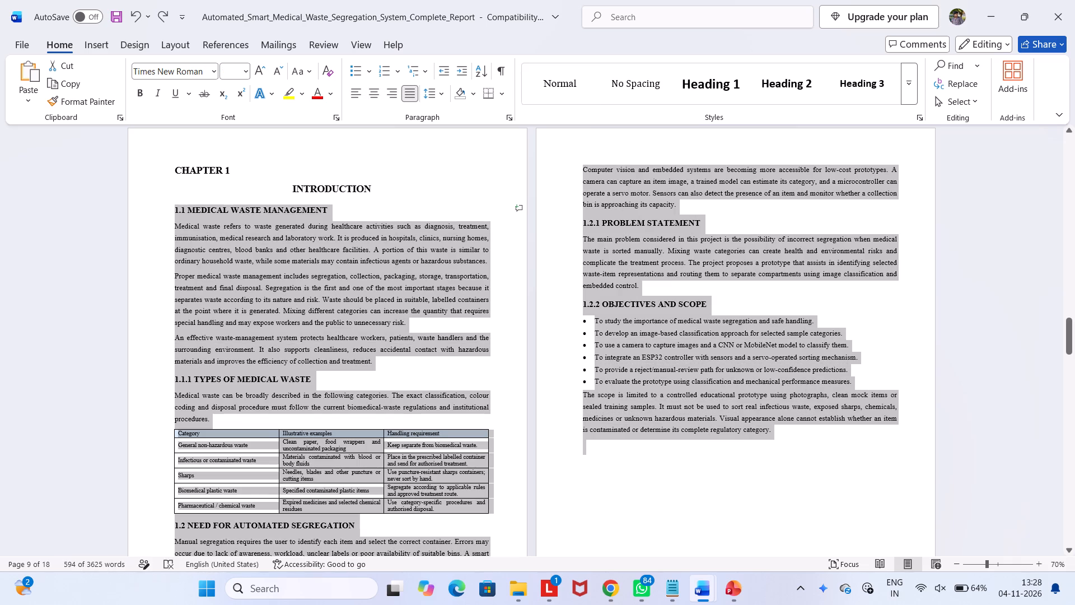
{"action": "key", "text": "ctrl+c"}
{"action": "key", "text": "ctrl+c"}
{"action": "key", "text": "ctrl+c"}
{"action": "key", "text": "ctrl+c"}
{"action": "key", "text": "ctrl+c"}
{"action": "key", "text": "ctrl+c"}
{"action": "key", "text": "ctrl+c"}
{"action": "key", "text": "ctrl+c"}
In the Community Service report, delete the old Chapter 1 content from 1.1 MOBILE COMMUNICATION SYSTEMS through the closing line on arsenic sources.
{"action": "scroll", "coordinate": [658, 567], "scroll_direction": "up", "scroll_amount": 1}
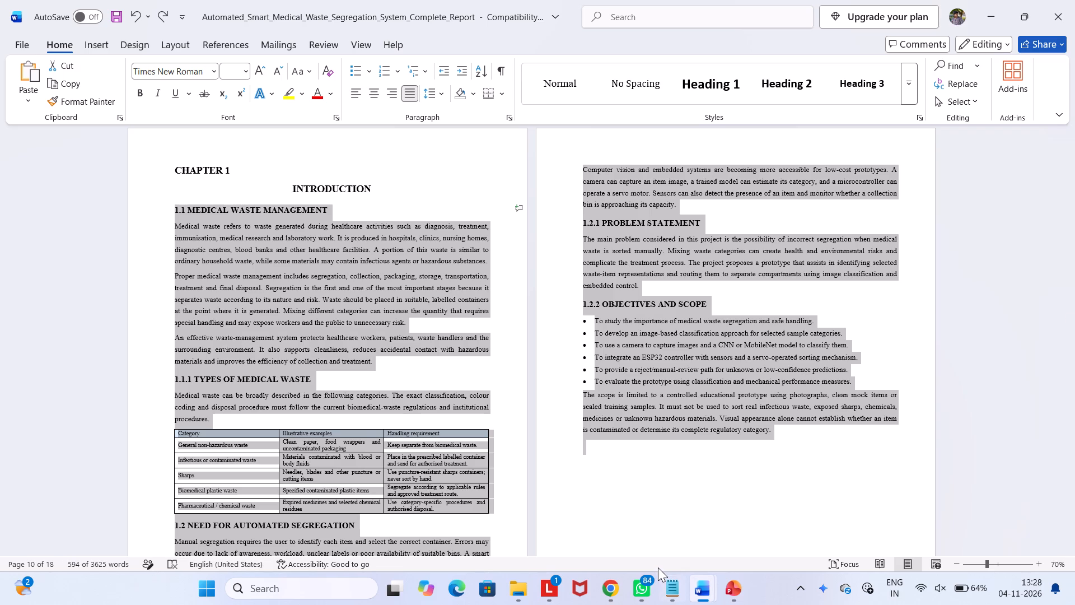
{"action": "scroll", "coordinate": [658, 567], "scroll_direction": "up", "scroll_amount": 1}
{"action": "scroll", "coordinate": [585, 528], "scroll_direction": "down", "scroll_amount": 4}
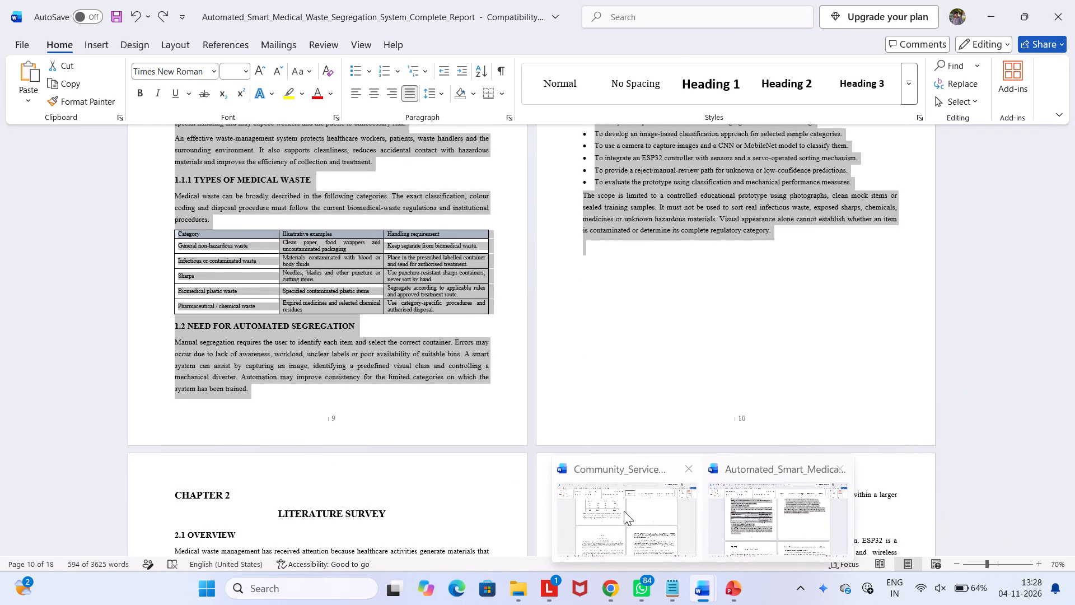
{"action": "left_click", "coordinate": [613, 520]}
{"action": "scroll", "coordinate": [468, 230], "scroll_direction": "up", "scroll_amount": 4}
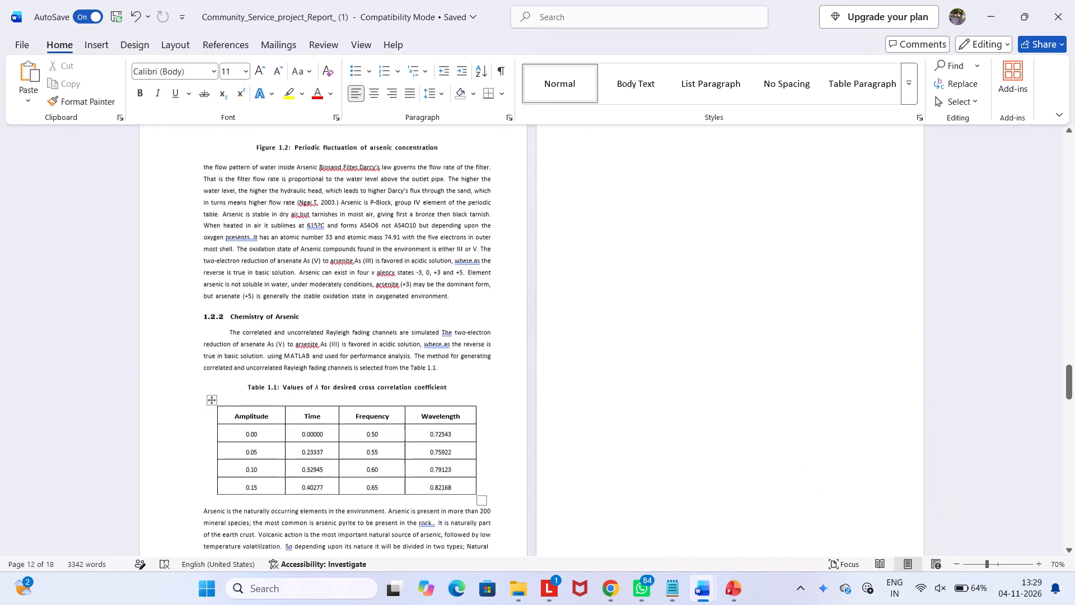
{"action": "scroll", "coordinate": [468, 230], "scroll_direction": "up", "scroll_amount": 1}
{"action": "scroll", "coordinate": [468, 230], "scroll_direction": "down", "scroll_amount": 2}
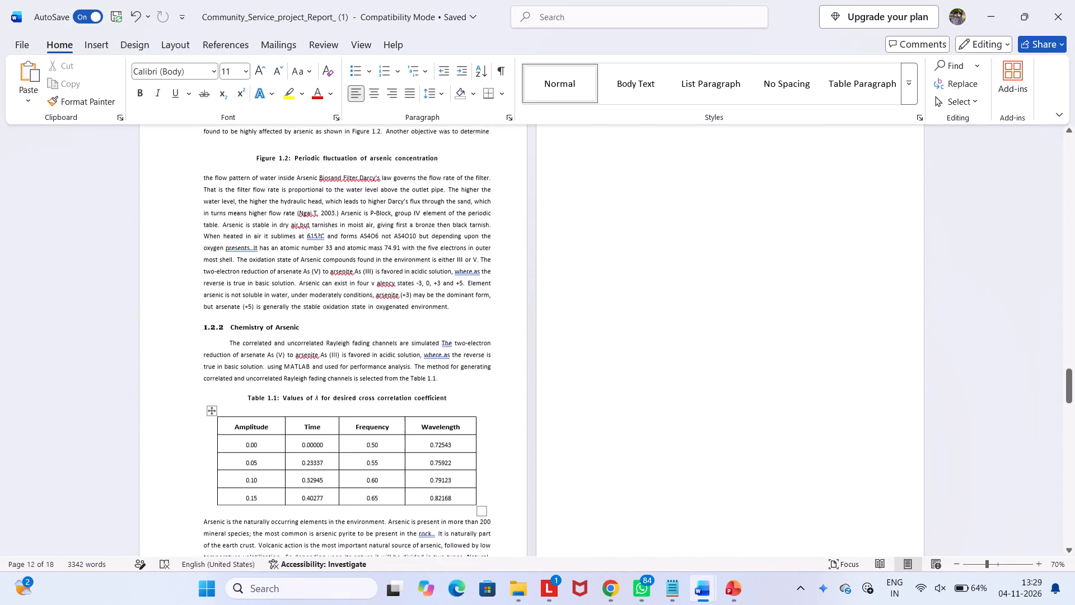
{"action": "scroll", "coordinate": [426, 282], "scroll_direction": "down", "scroll_amount": 1}
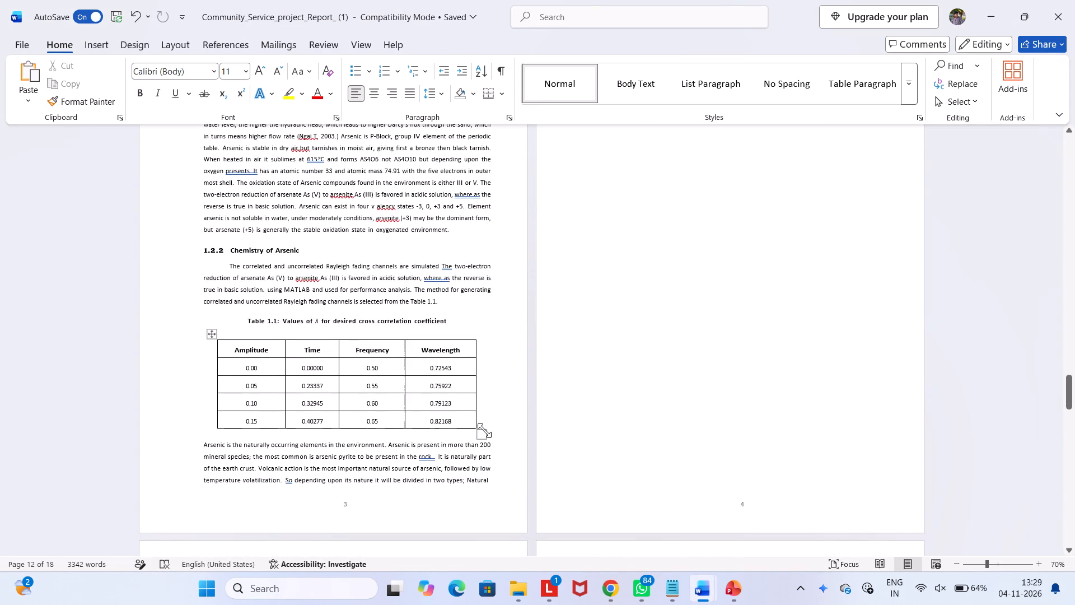
{"action": "scroll", "coordinate": [388, 340], "scroll_direction": "up", "scroll_amount": 1}
{"action": "scroll", "coordinate": [237, 218], "scroll_direction": "up", "scroll_amount": 1}
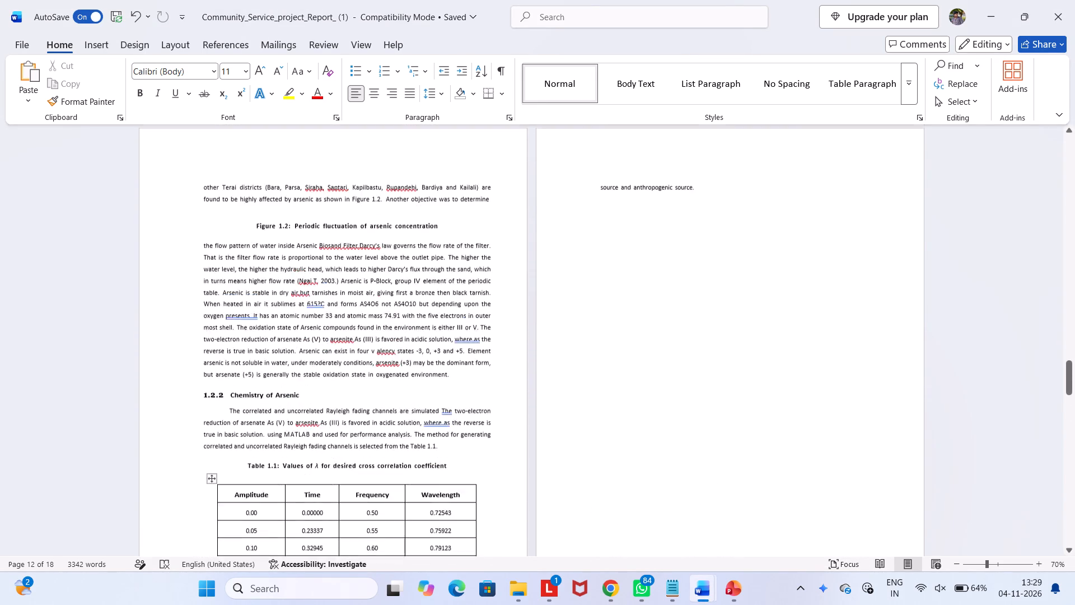
{"action": "scroll", "coordinate": [237, 218], "scroll_direction": "up", "scroll_amount": 3}
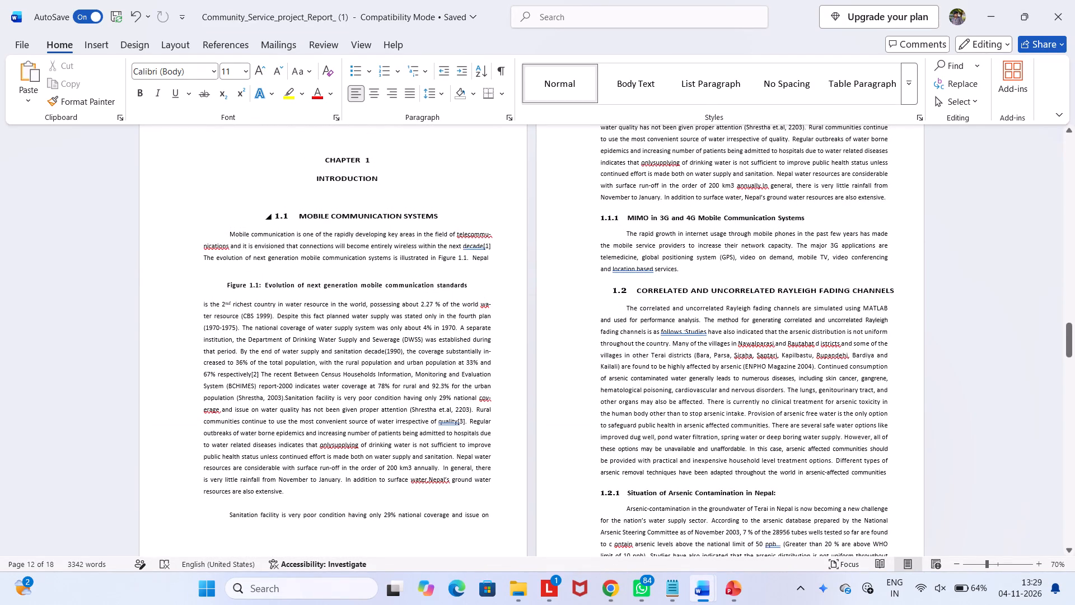
{"action": "left_click_drag", "start_coordinate": [293, 214], "coordinate": [840, 310]}
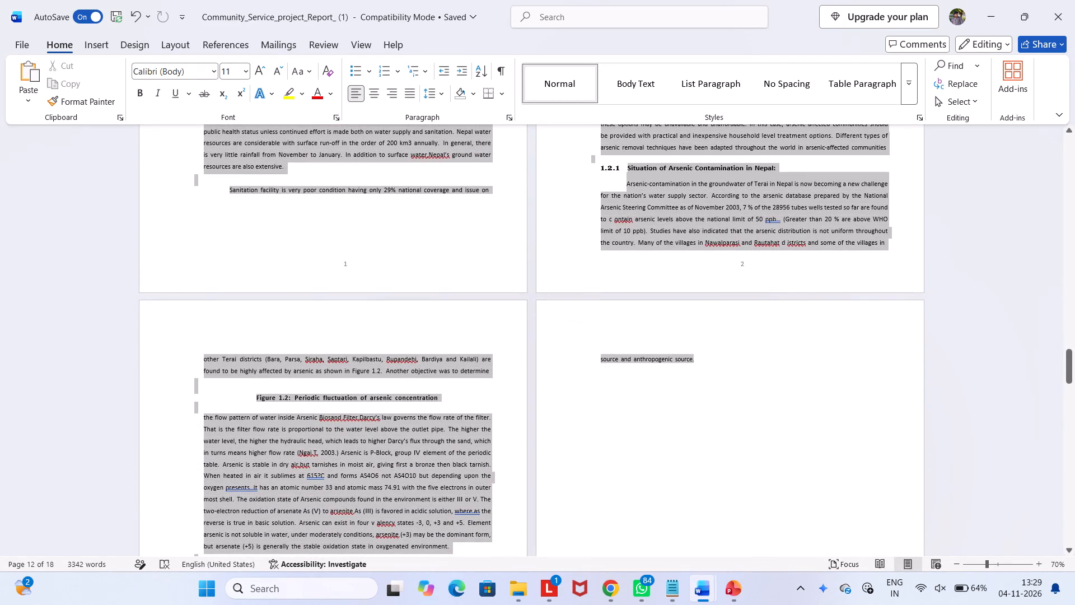
{"action": "left_click_drag", "start_coordinate": [840, 310], "coordinate": [785, 311]}
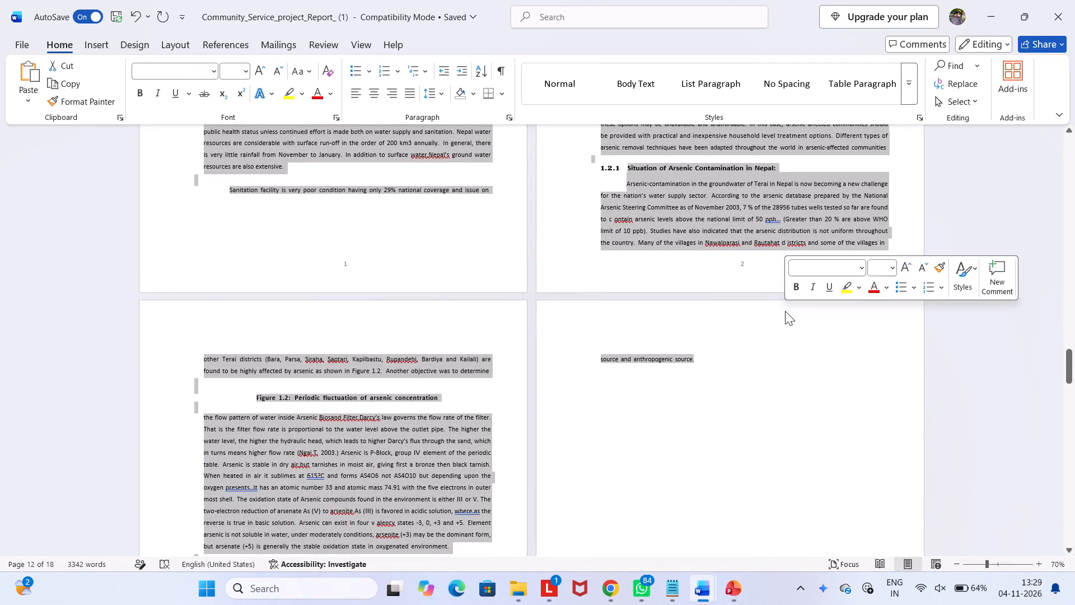
{"action": "scroll", "coordinate": [785, 311], "scroll_direction": "up", "scroll_amount": 5}
{"action": "scroll", "coordinate": [785, 311], "scroll_direction": "down", "scroll_amount": 7}
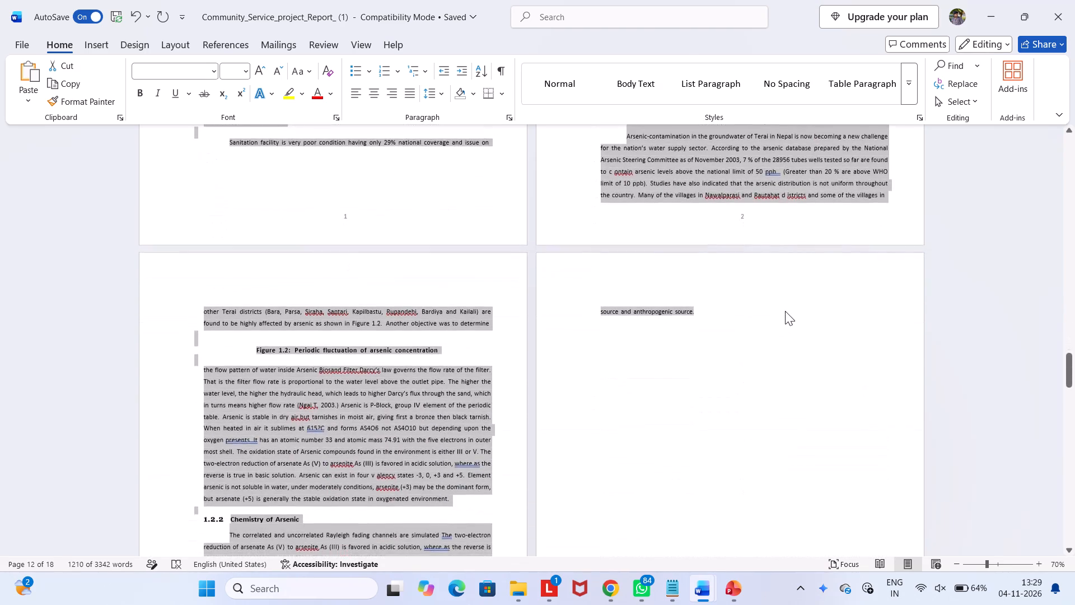
{"action": "key", "text": "BackSpace"}
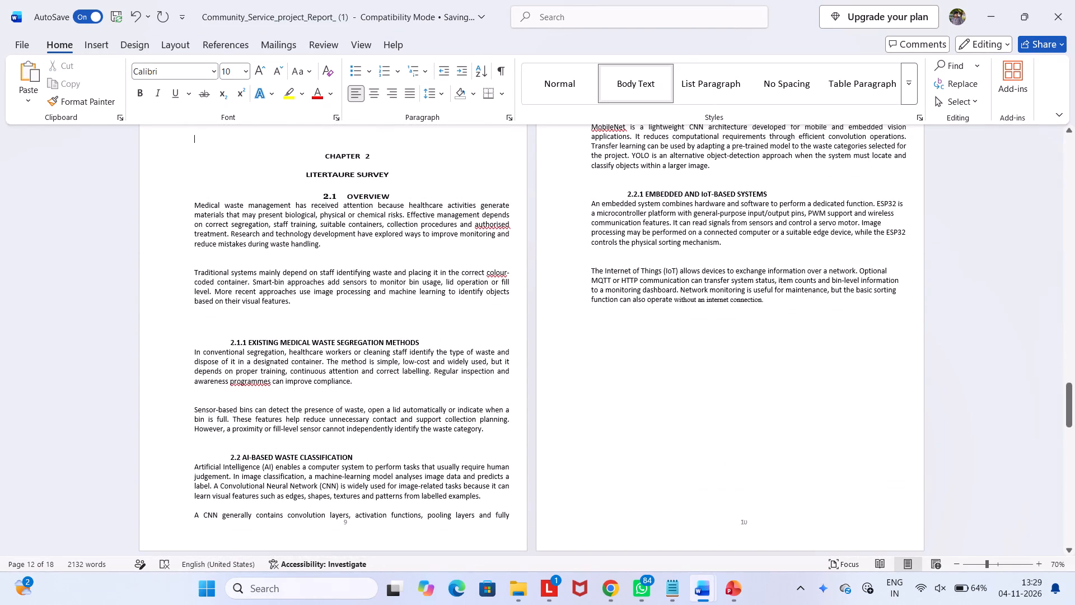
Paste the copied medical waste content beneath the CHAPTER 1 INTRODUCTION heading.
{"action": "scroll", "coordinate": [785, 311], "scroll_direction": "up", "scroll_amount": 4}
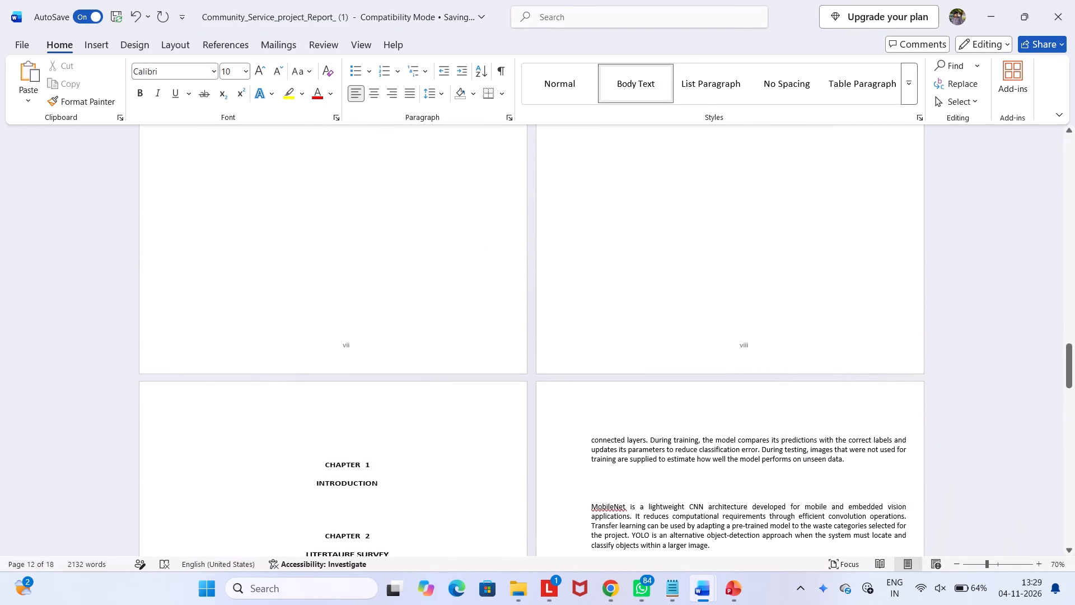
{"action": "key", "text": "ctrl+v"}
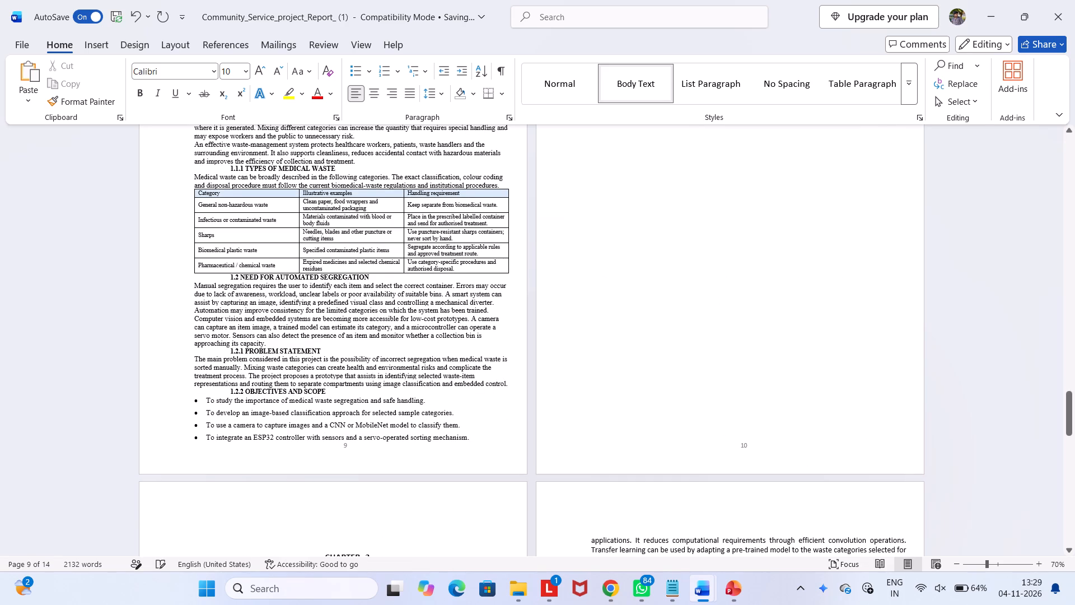
{"action": "scroll", "coordinate": [454, 356], "scroll_direction": "up", "scroll_amount": 4}
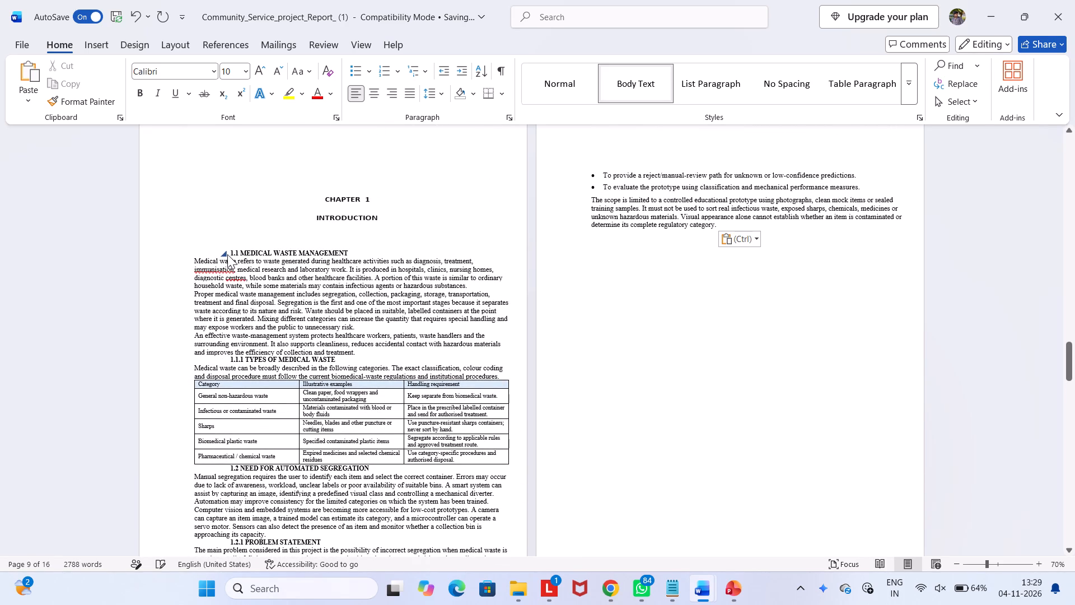
{"action": "left_click", "coordinate": [230, 253]}
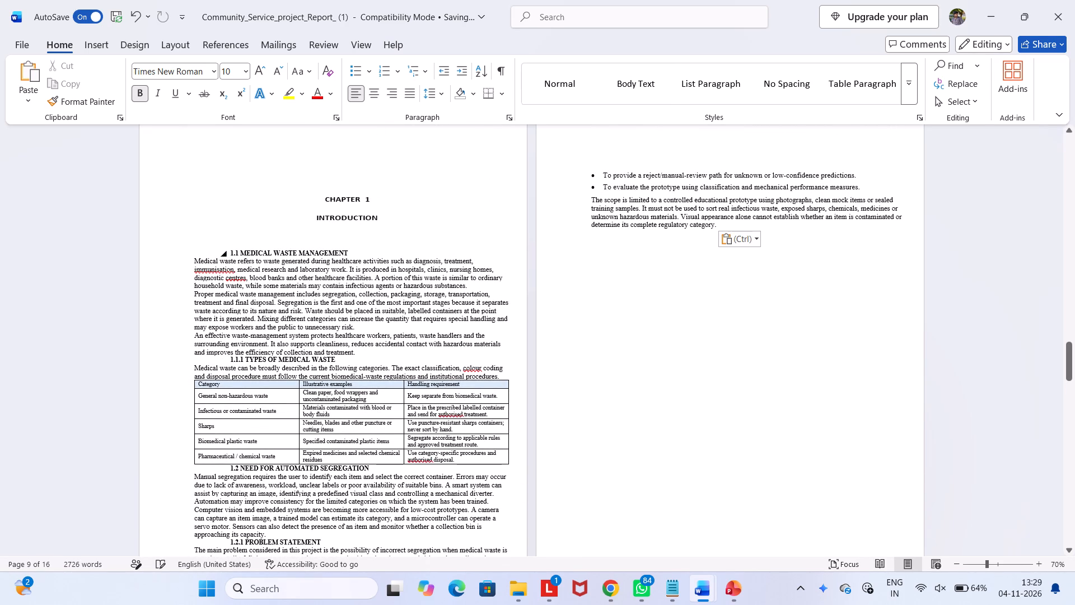
{"action": "left_click", "coordinate": [356, 250]}
Format the pasted Chapter 1 text and table below the 1.1 heading in Calibri (Body), size 12.
{"action": "left_click_drag", "start_coordinate": [714, 221], "coordinate": [287, 221]}
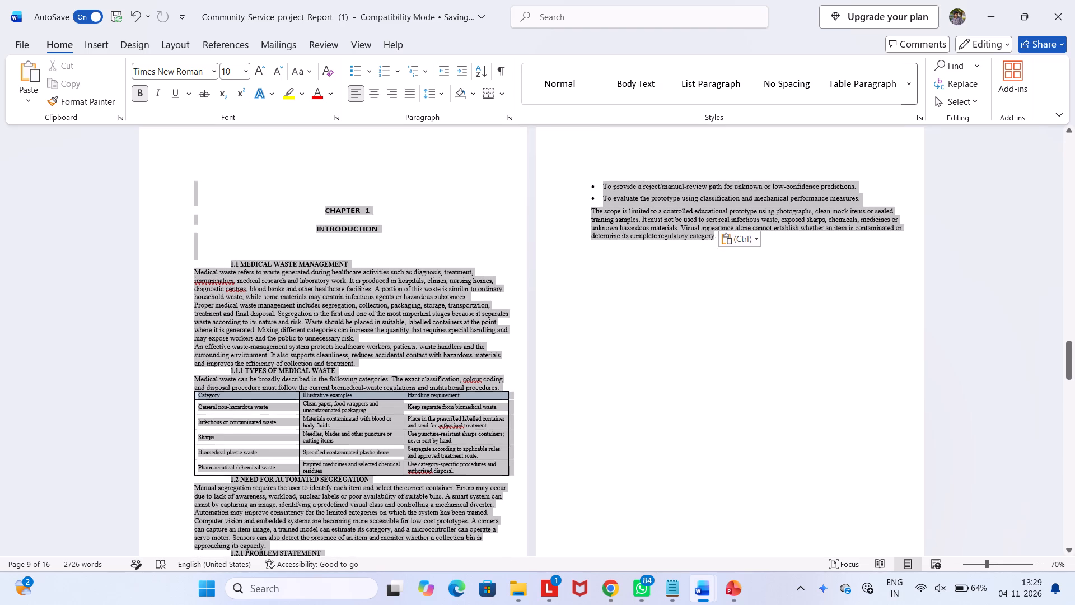
{"action": "left_click_drag", "start_coordinate": [287, 221], "coordinate": [192, 273]}
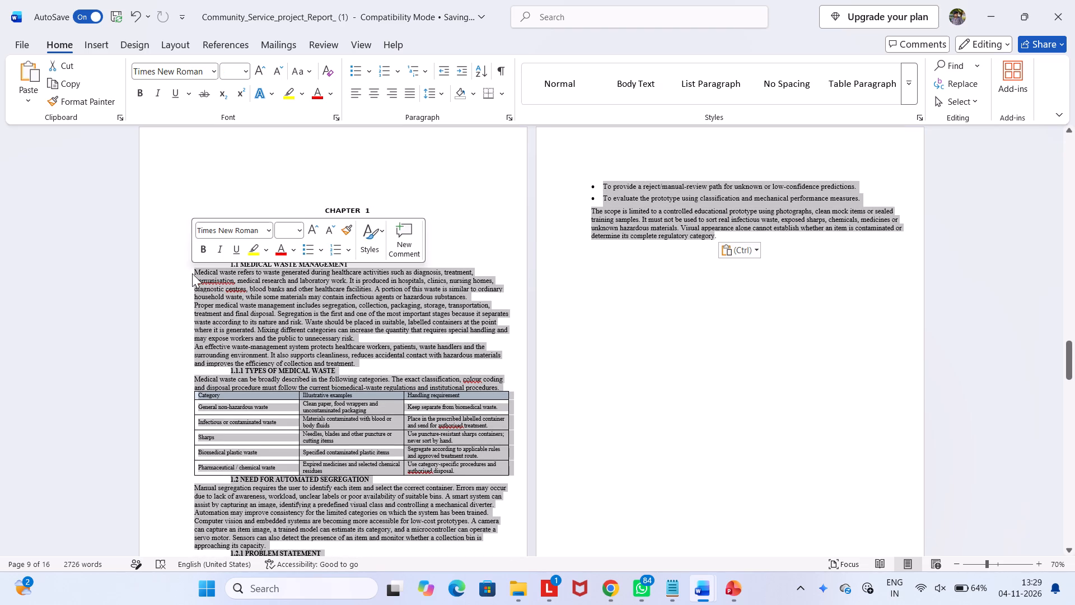
{"action": "left_click", "coordinate": [211, 70]}
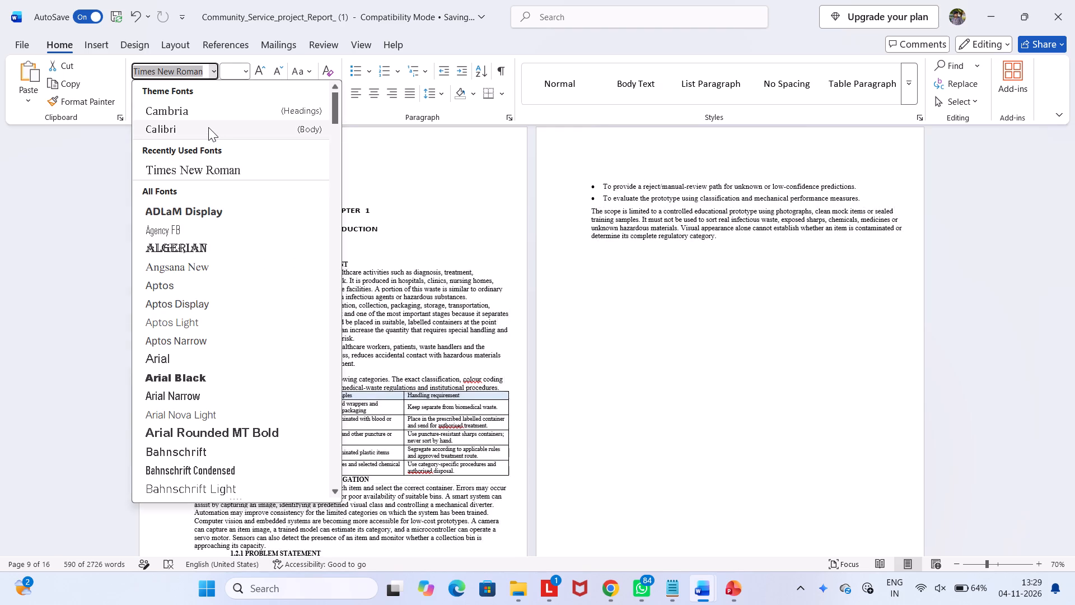
{"action": "left_click", "coordinate": [208, 128]}
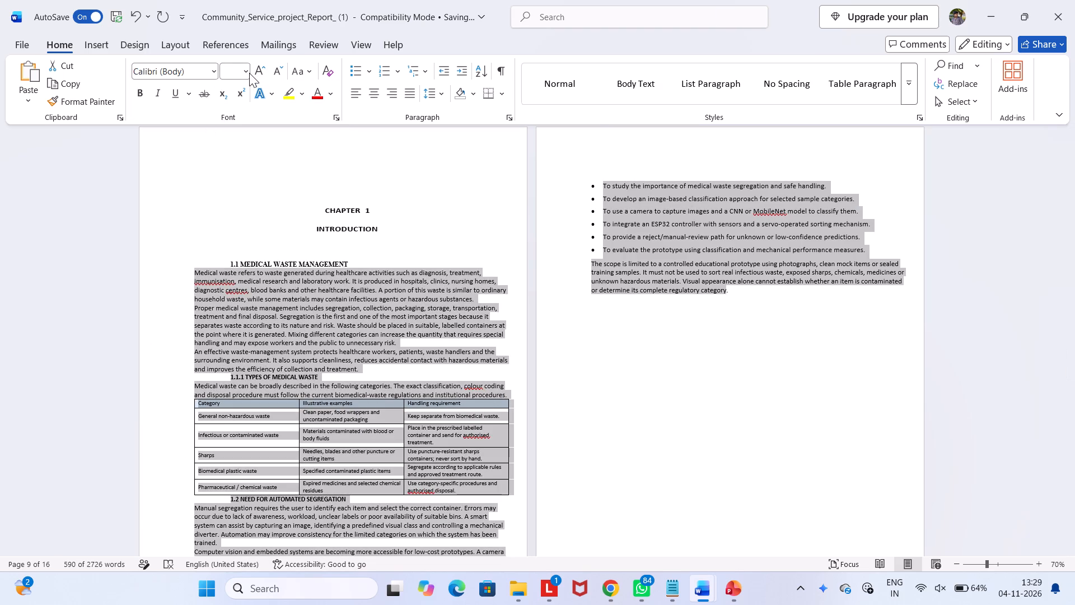
{"action": "left_click", "coordinate": [249, 73]}
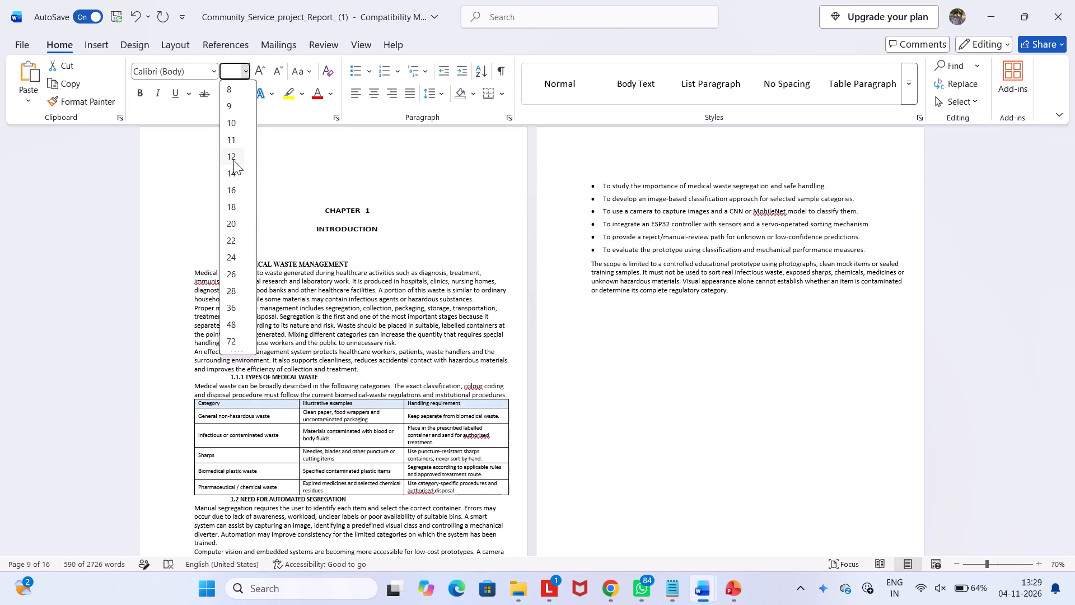
{"action": "left_click", "coordinate": [233, 160]}
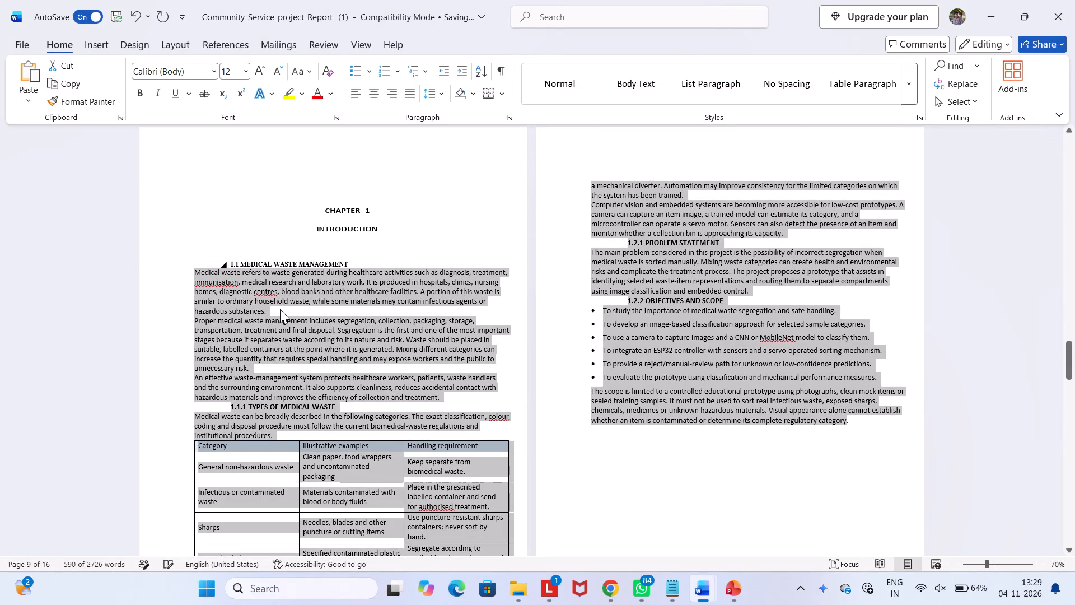
Add a blank line after the first and second paragraphs of section 1.1 and two blank lines before heading 1.1.1.
{"action": "left_click", "coordinate": [280, 309]}
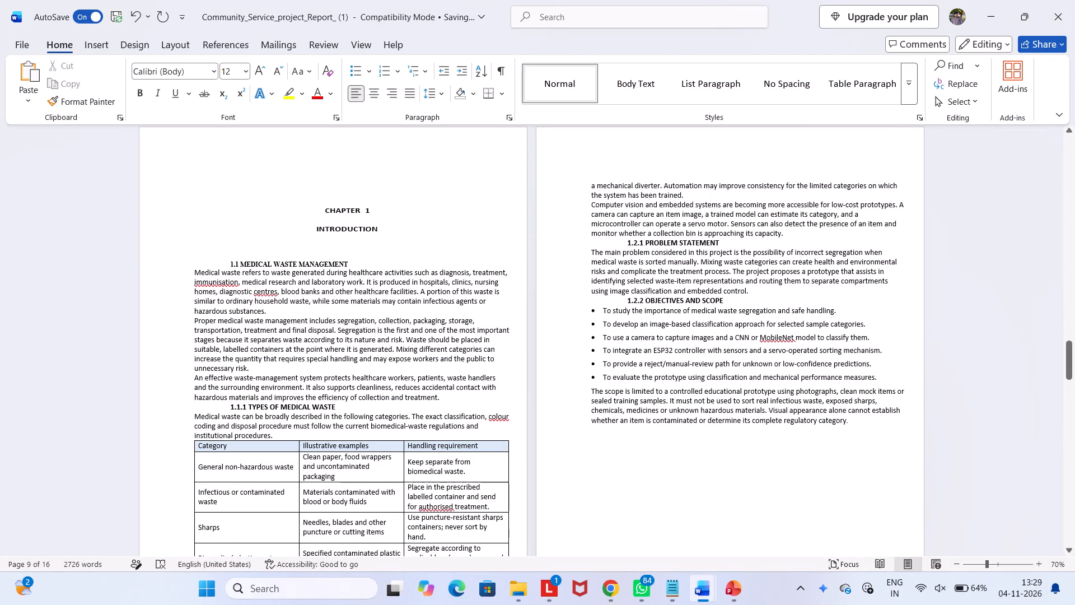
{"action": "key", "text": "Return"}
{"action": "left_click", "coordinate": [253, 376]}
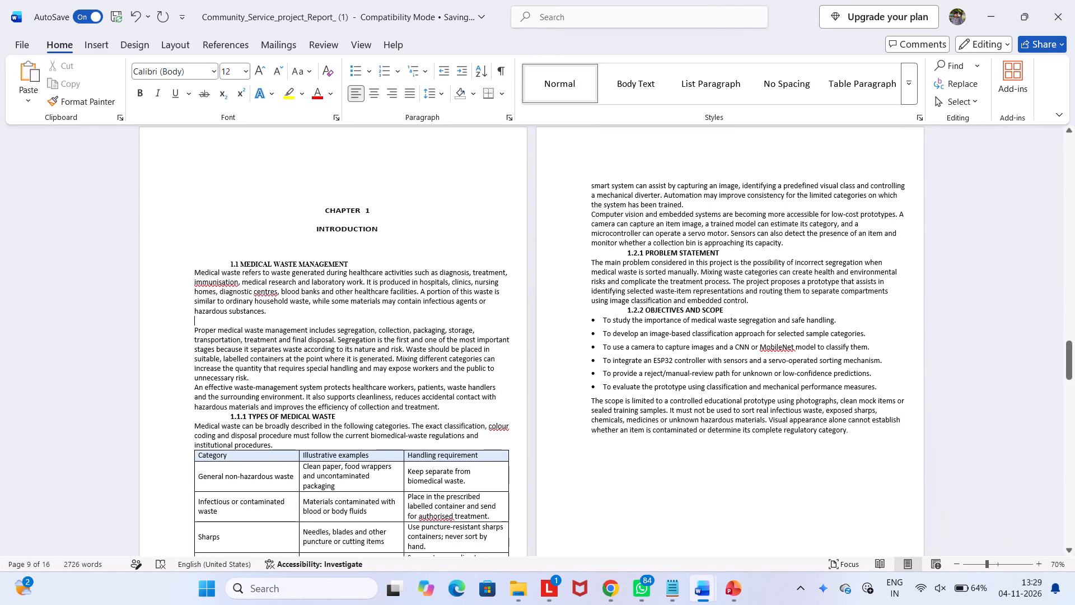
{"action": "key", "text": "Return"}
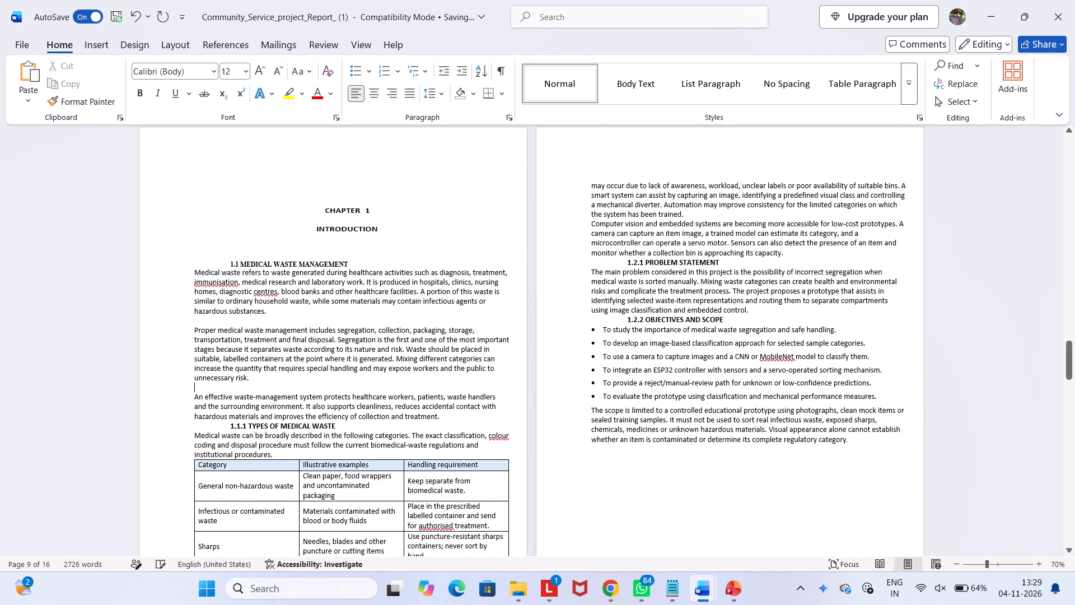
{"action": "left_click", "coordinate": [446, 417]}
{"action": "key", "text": "Return"}
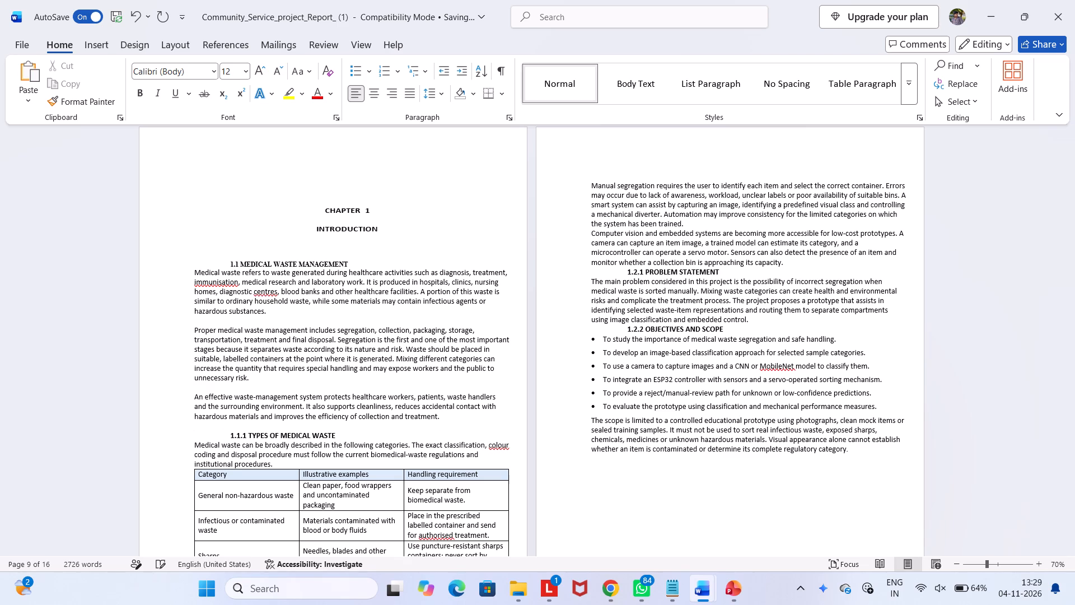
{"action": "key", "text": "Return"}
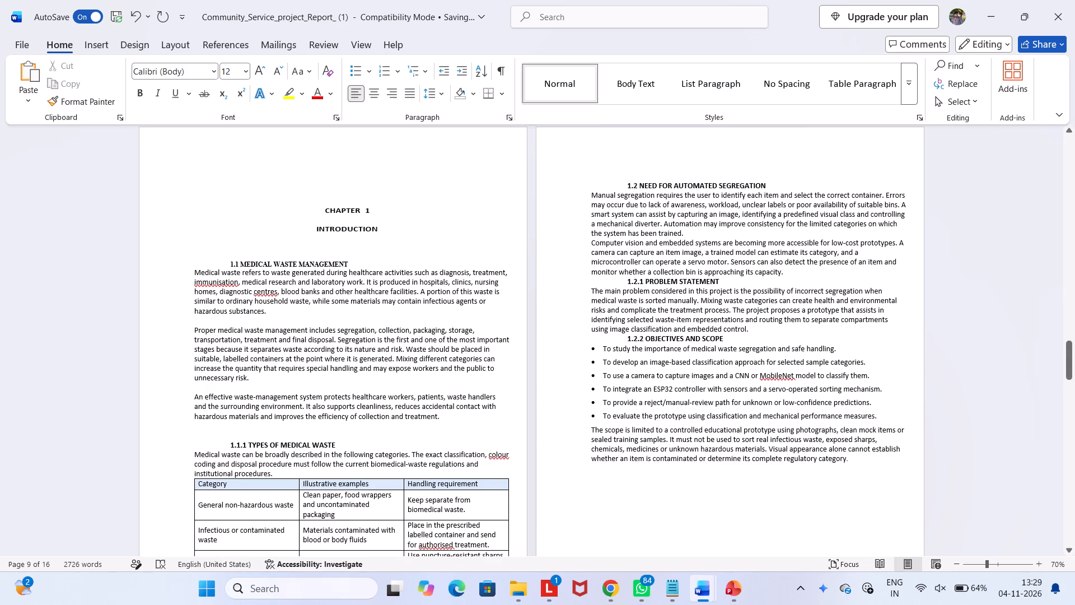
Review the layout of the pages from the table of contents through Chapter 1.
{"action": "scroll", "coordinate": [362, 371], "scroll_direction": "up", "scroll_amount": 6}
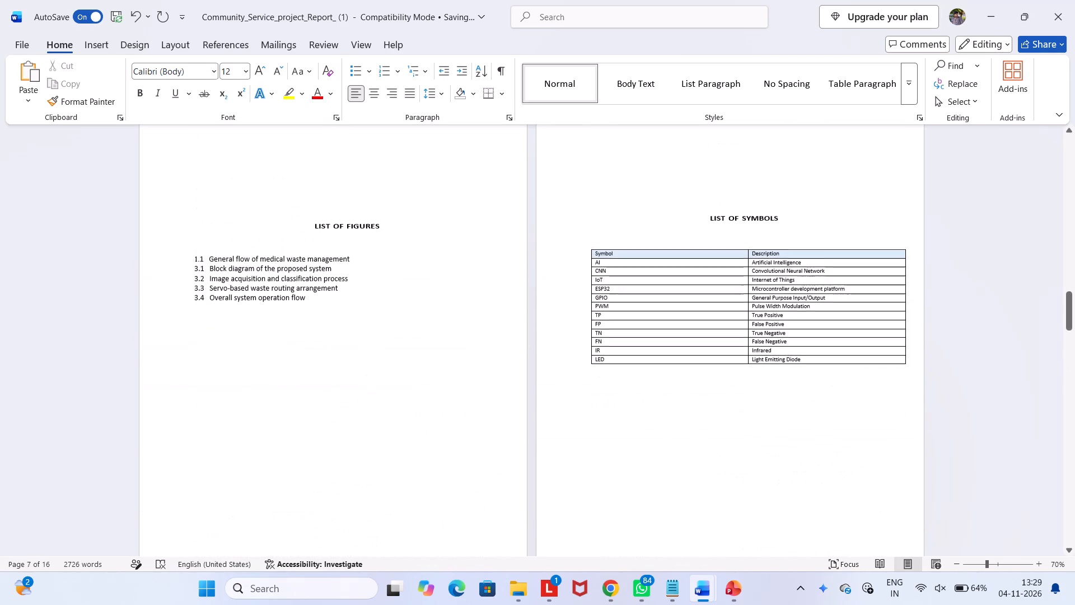
{"action": "scroll", "coordinate": [362, 371], "scroll_direction": "up", "scroll_amount": 17}
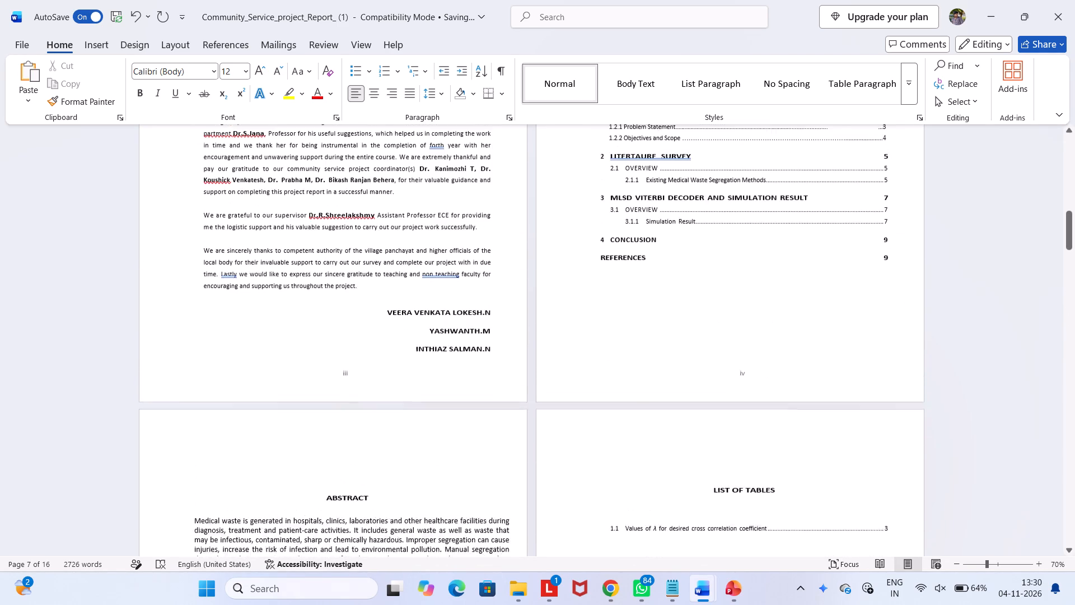
{"action": "scroll", "coordinate": [362, 371], "scroll_direction": "down", "scroll_amount": 7}
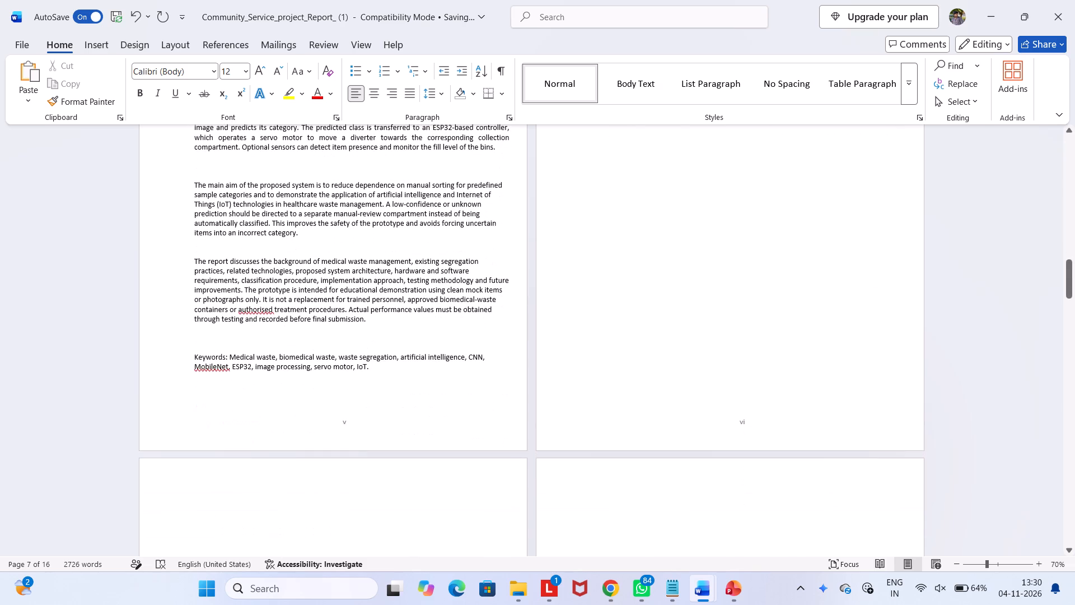
{"action": "scroll", "coordinate": [362, 371], "scroll_direction": "down", "scroll_amount": 12}
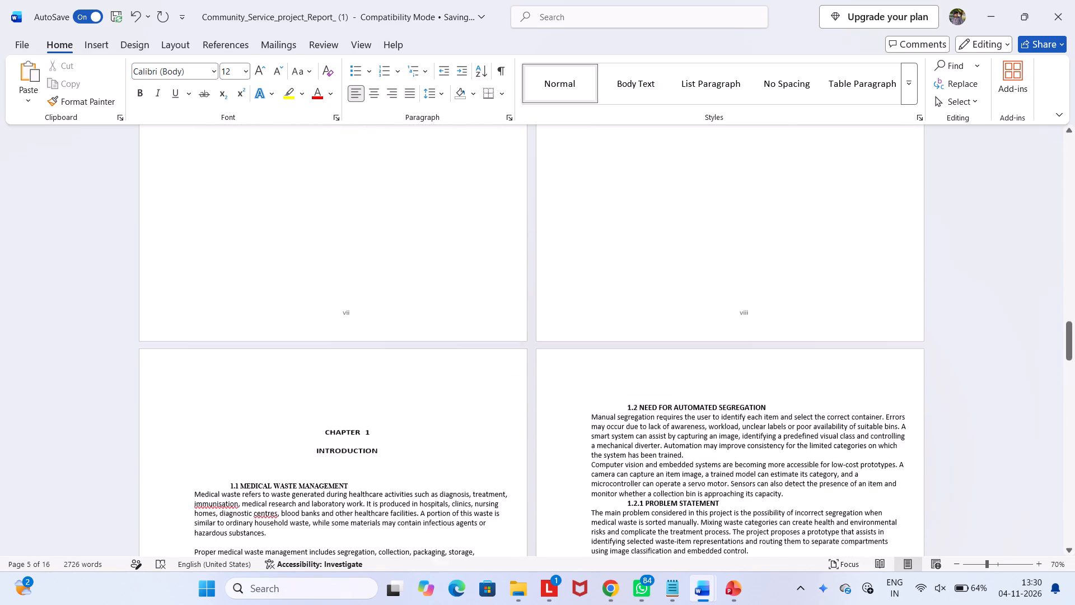
{"action": "scroll", "coordinate": [362, 371], "scroll_direction": "down", "scroll_amount": 2}
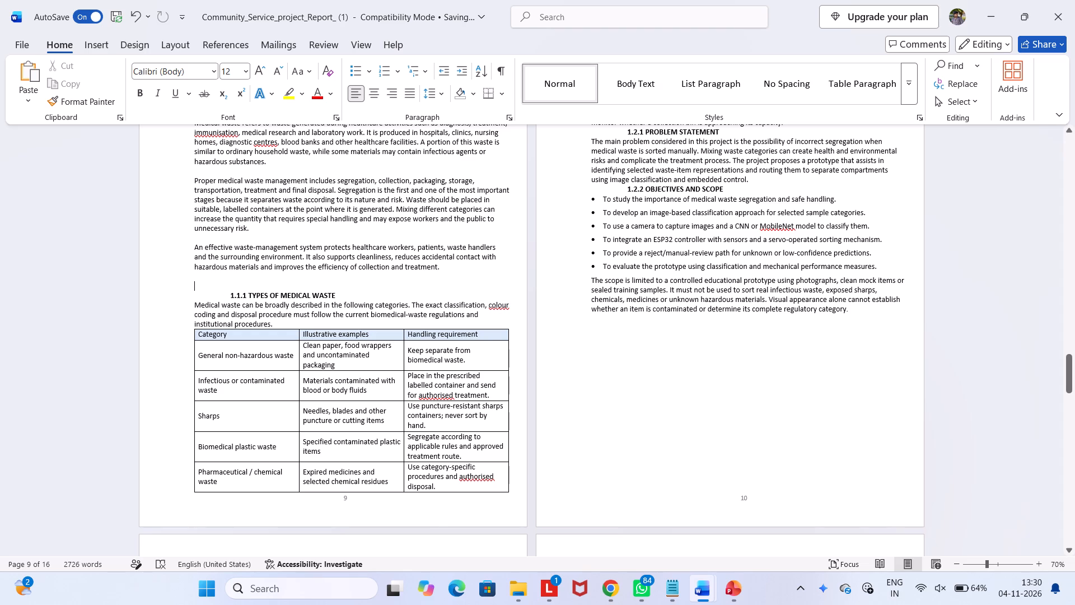
{"action": "scroll", "coordinate": [307, 320], "scroll_direction": "up", "scroll_amount": 1}
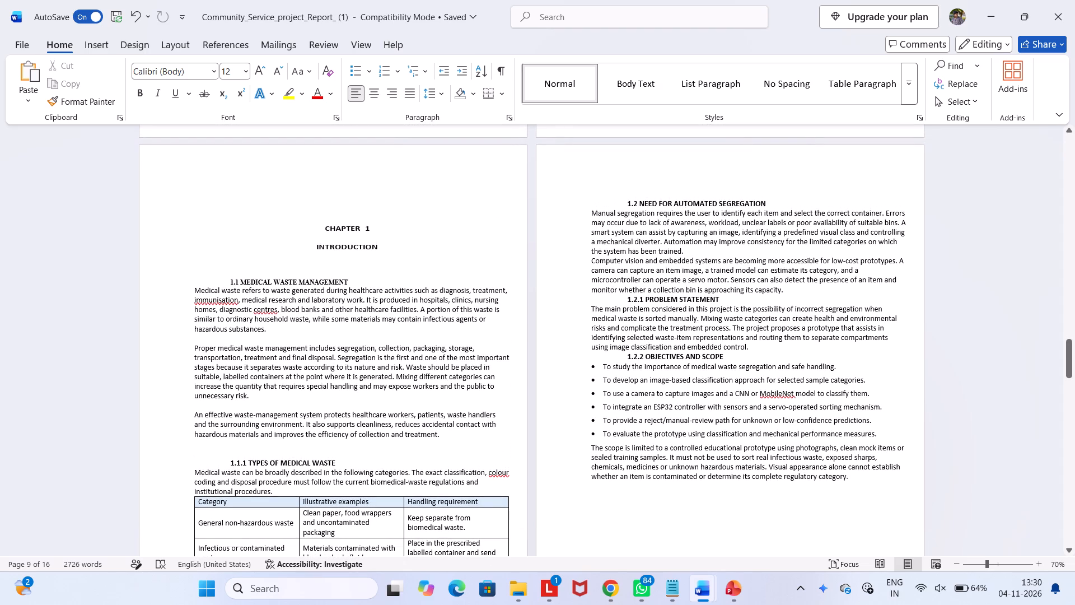
{"action": "scroll", "coordinate": [669, 243], "scroll_direction": "down", "scroll_amount": 1}
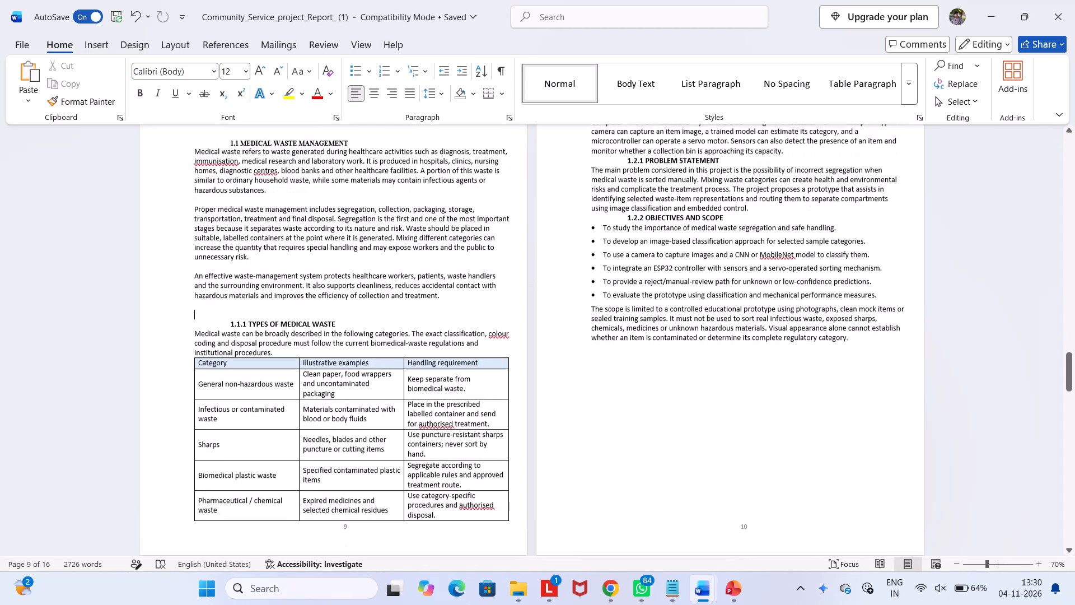
{"action": "scroll", "coordinate": [669, 243], "scroll_direction": "down", "scroll_amount": 1}
{"action": "scroll", "coordinate": [693, 304], "scroll_direction": "up", "scroll_amount": 3}
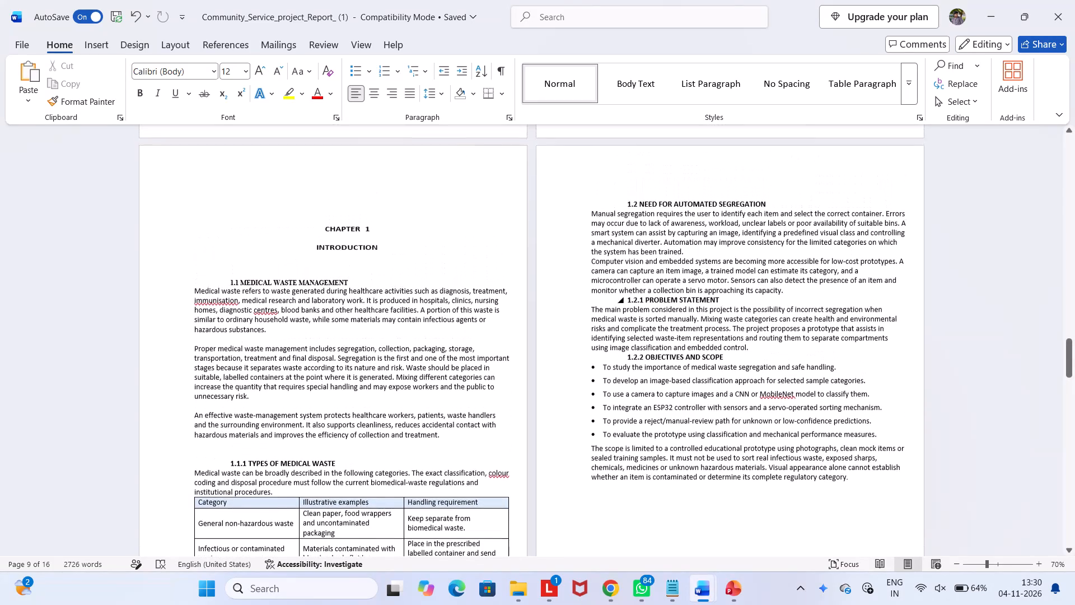
Add a blank line after section 1.2's first paragraph, one before heading 1.2.1 and three before heading 1.2.2.
{"action": "left_click", "coordinate": [701, 255]}
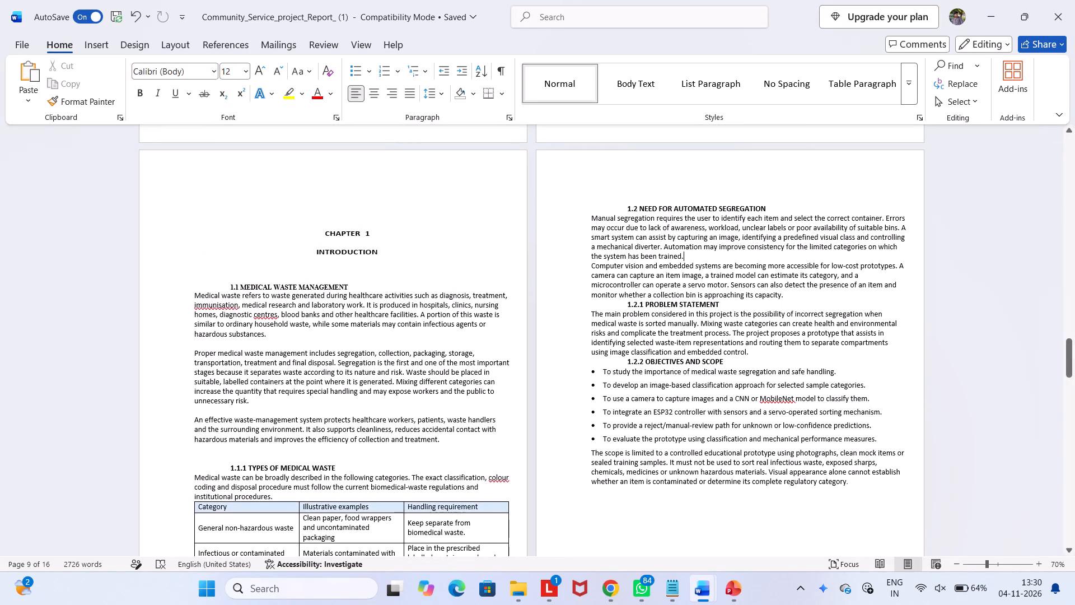
{"action": "key", "text": "Return"}
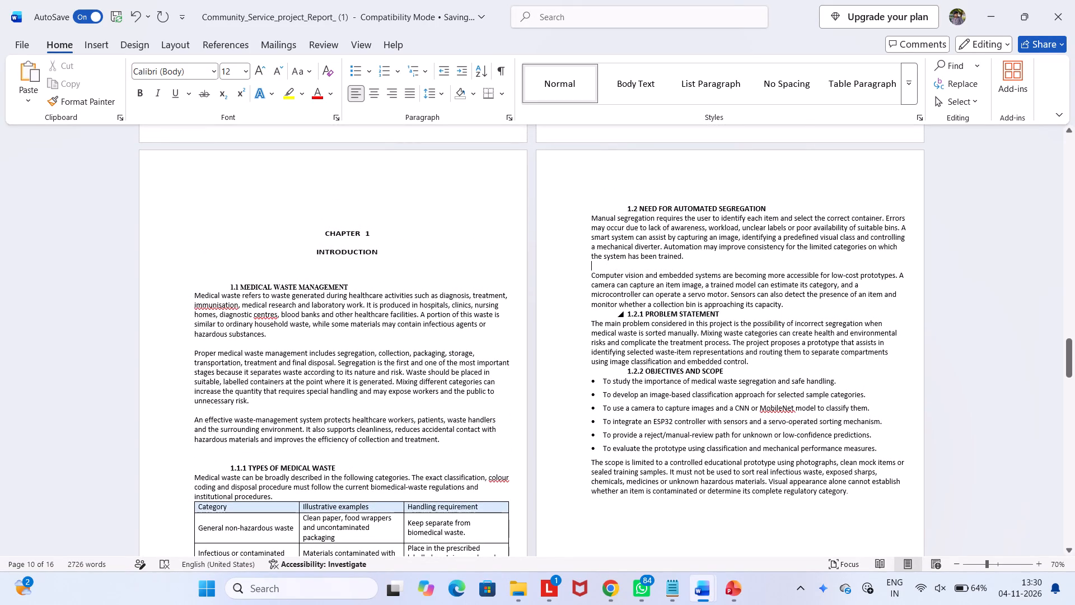
{"action": "left_click", "coordinate": [796, 311]}
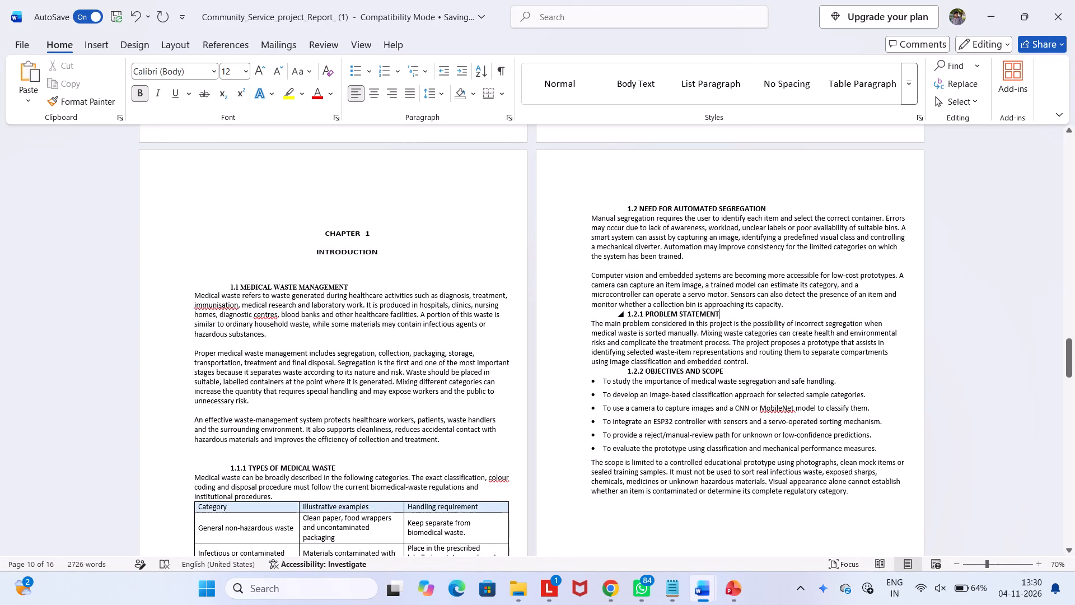
{"action": "left_click", "coordinate": [784, 305]}
{"action": "key", "text": "Return"}
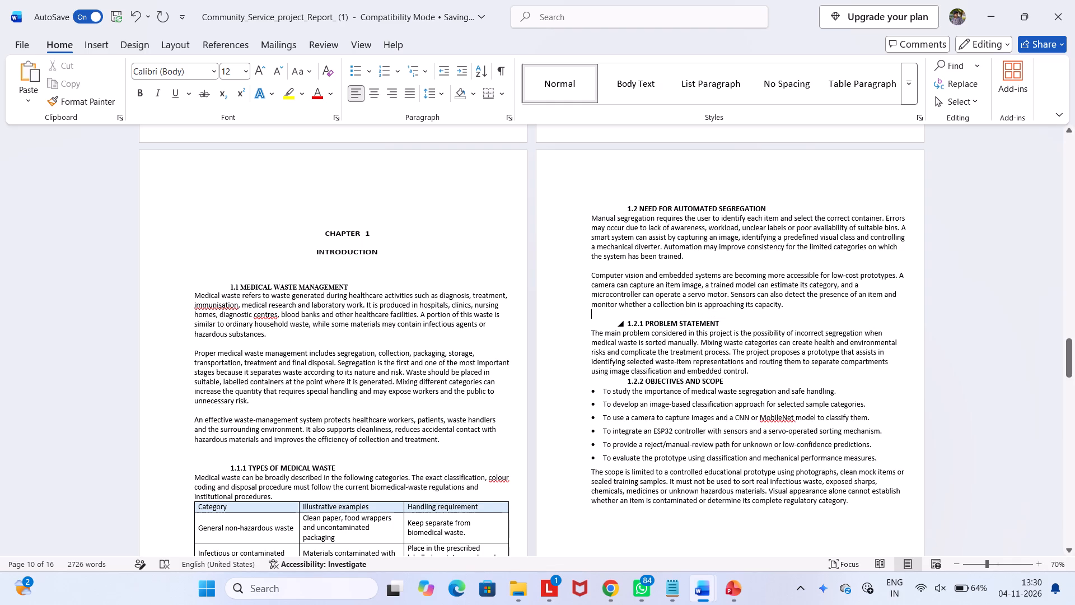
{"action": "left_click", "coordinate": [755, 374]}
{"action": "key", "text": "Return"}
{"action": "key", "text": "Return"}
{"action": "key", "text": "Return"}
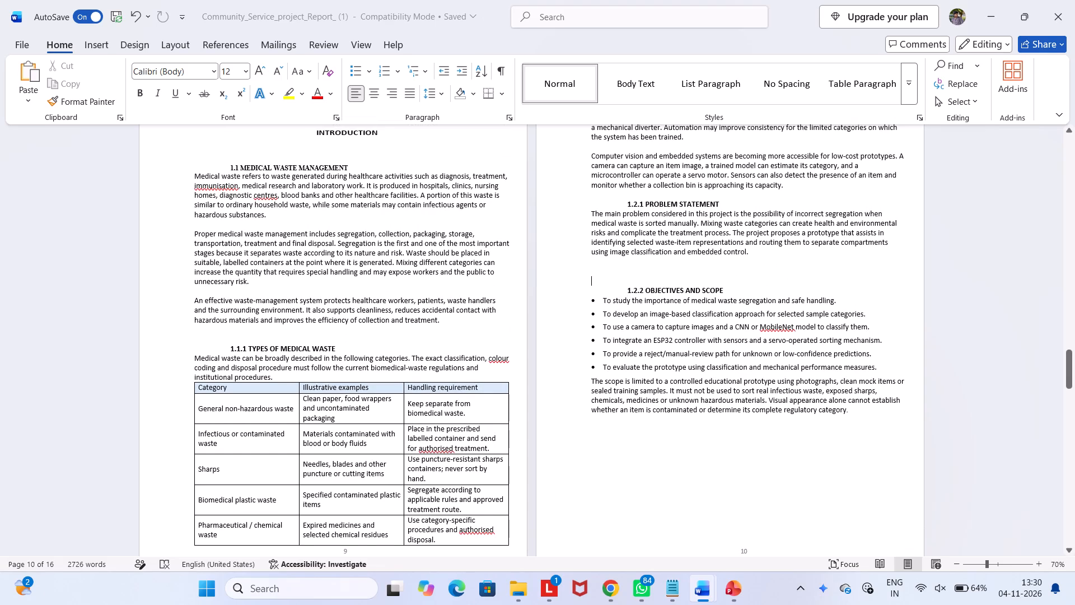
Delete the 1.2.2 OBJECTIVES AND SCOPE heading together with its bullet list, keeping the closing scope paragraph.
{"action": "left_click_drag", "start_coordinate": [880, 371], "coordinate": [610, 283]}
{"action": "key", "text": "BackSpace"}
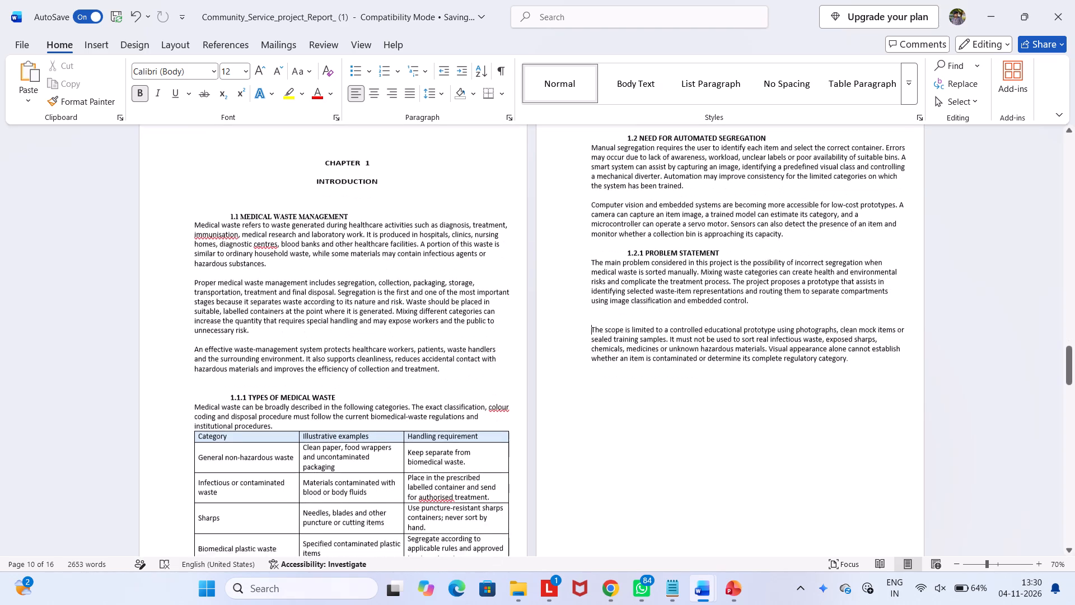
Look over the report's pages between the Abstract and the start of Chapter 3 to check their content and layout.
{"action": "left_click", "coordinate": [338, 448]}
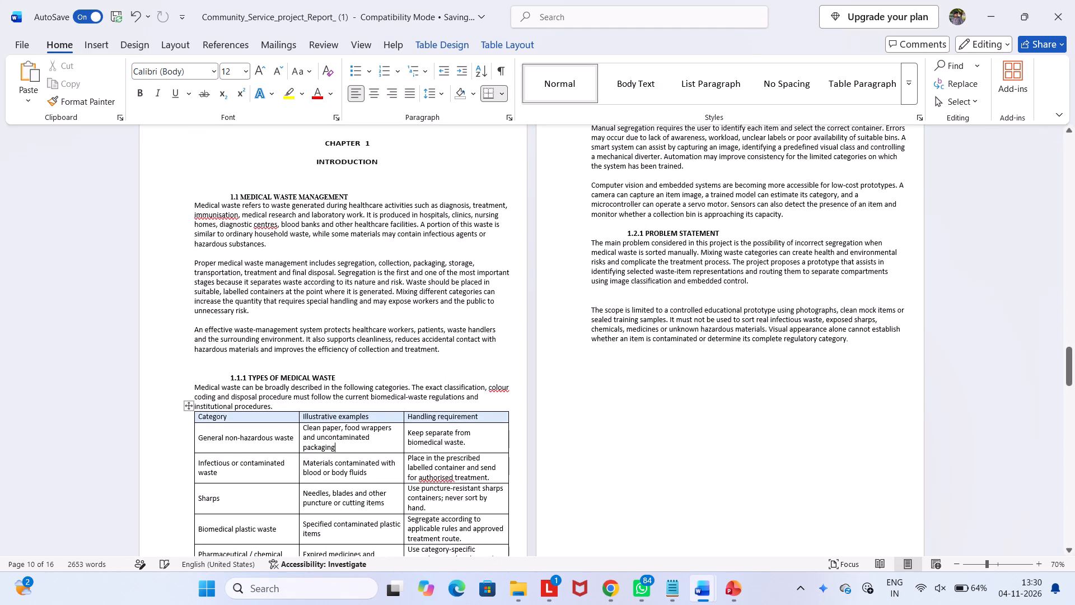
{"action": "scroll", "coordinate": [563, 443], "scroll_direction": "down", "scroll_amount": 2}
{"action": "left_click", "coordinate": [563, 443]}
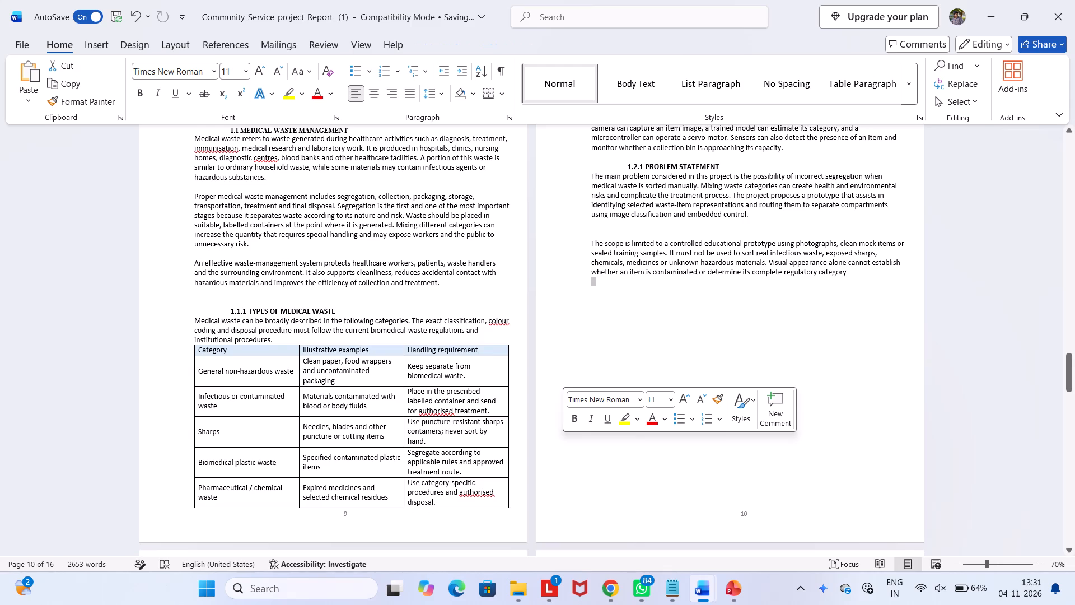
{"action": "scroll", "coordinate": [563, 443], "scroll_direction": "up", "scroll_amount": 1}
{"action": "scroll", "coordinate": [636, 379], "scroll_direction": "up", "scroll_amount": 2}
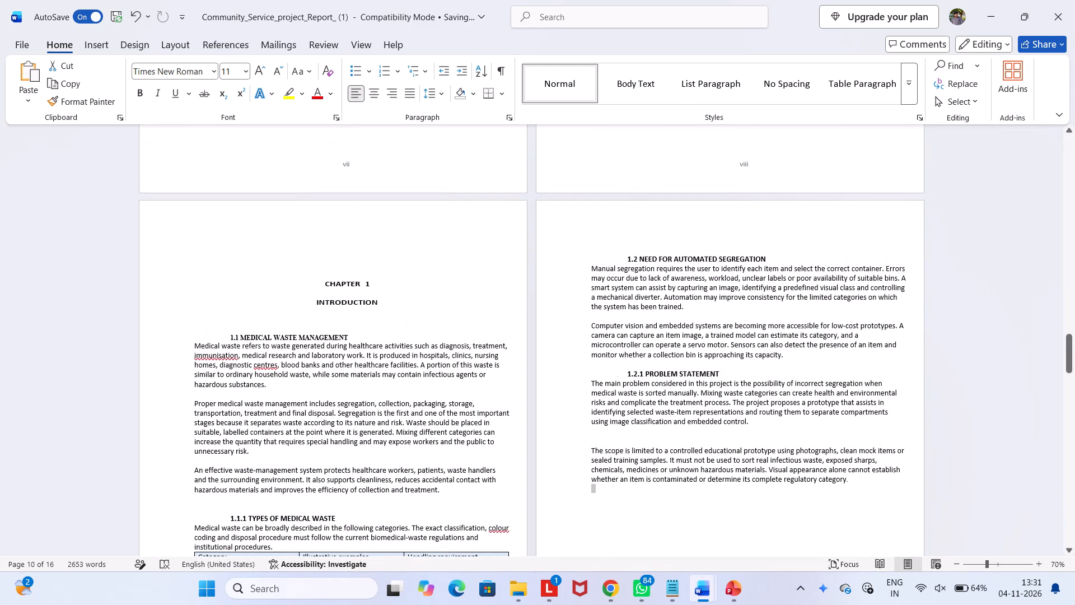
{"action": "scroll", "coordinate": [720, 367], "scroll_direction": "down", "scroll_amount": 6}
{"action": "scroll", "coordinate": [720, 367], "scroll_direction": "up", "scroll_amount": 1}
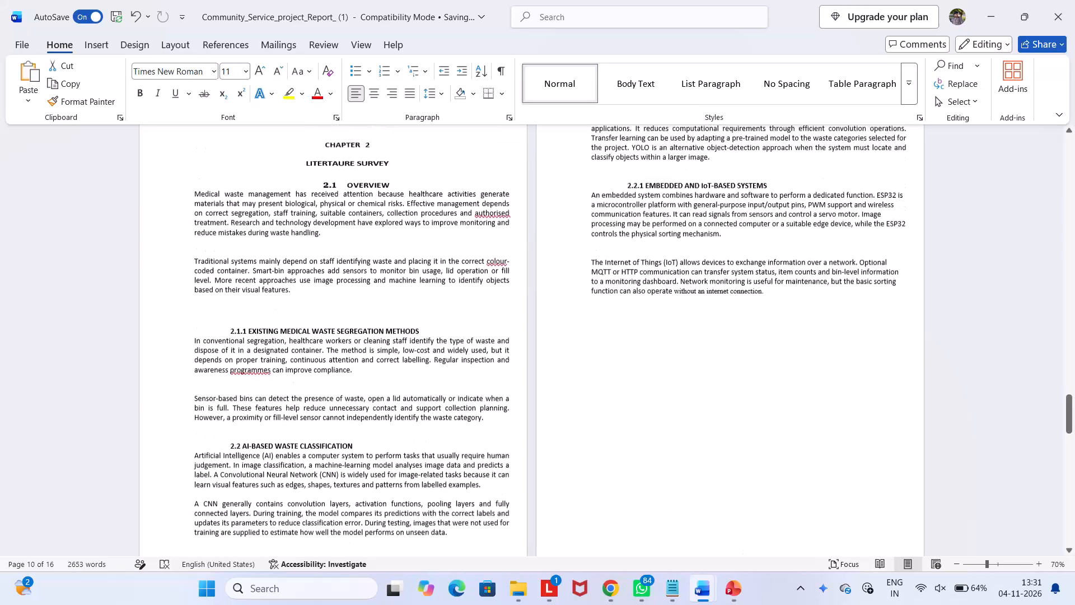
{"action": "scroll", "coordinate": [720, 367], "scroll_direction": "up", "scroll_amount": 2}
{"action": "scroll", "coordinate": [720, 367], "scroll_direction": "down", "scroll_amount": 3}
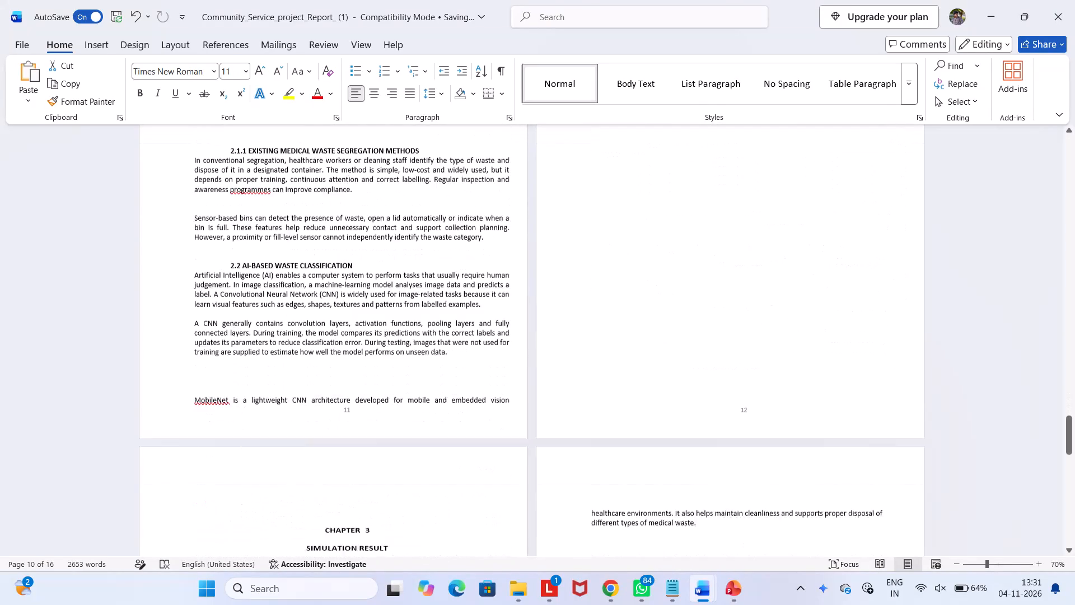
{"action": "scroll", "coordinate": [720, 367], "scroll_direction": "up", "scroll_amount": 12}
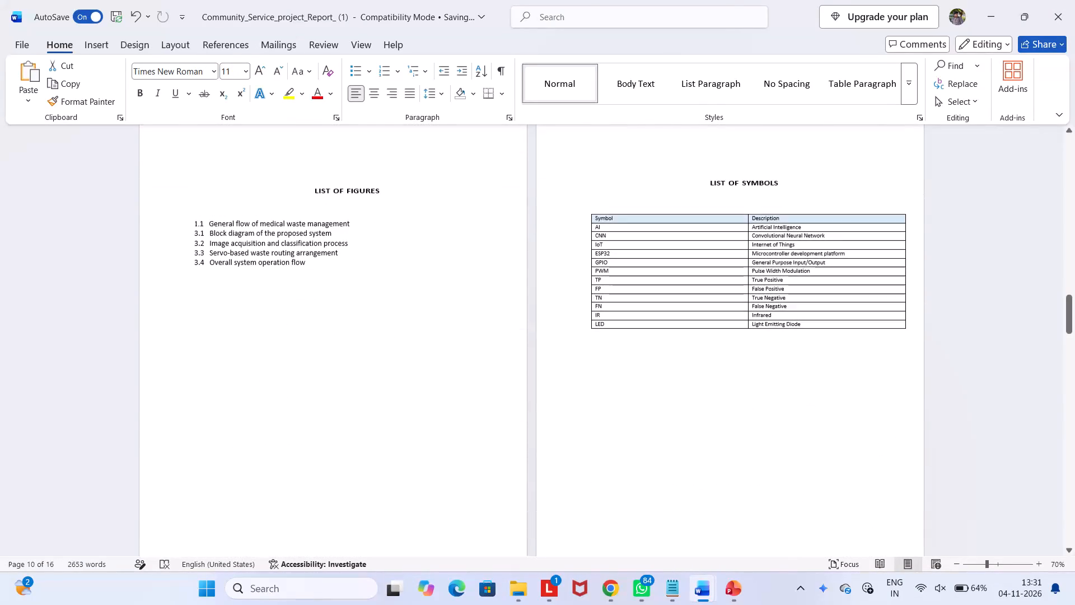
{"action": "scroll", "coordinate": [720, 367], "scroll_direction": "up", "scroll_amount": 8}
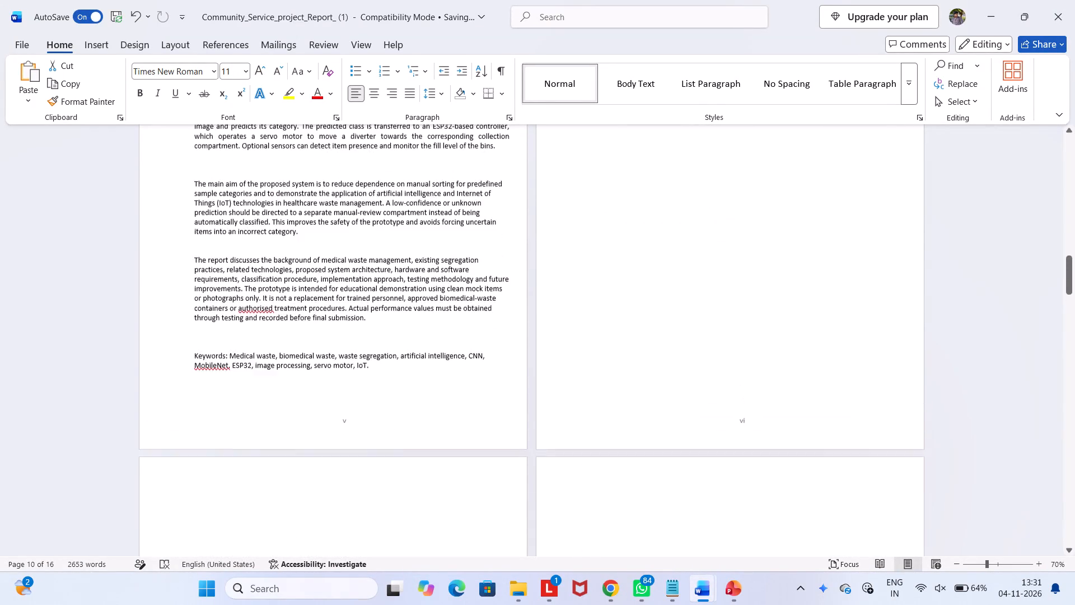
{"action": "scroll", "coordinate": [720, 367], "scroll_direction": "up", "scroll_amount": 1}
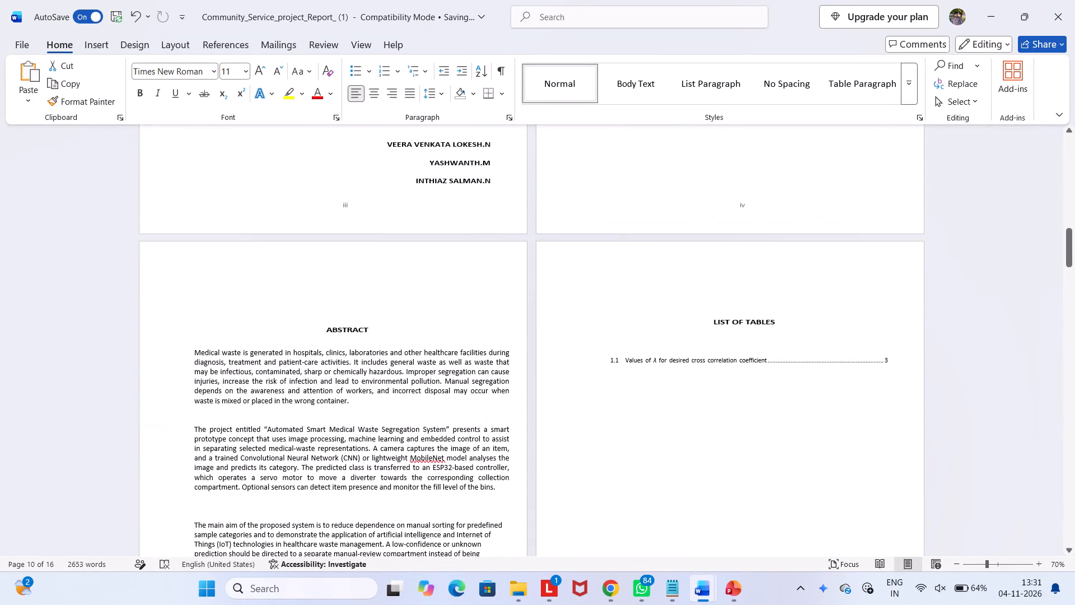
Check the spacing of the Chapter 1 text and the waste categories table under heading 1.1.1.
{"action": "scroll", "coordinate": [720, 367], "scroll_direction": "down", "scroll_amount": 2}
{"action": "scroll", "coordinate": [720, 367], "scroll_direction": "up", "scroll_amount": 1, "text": "ctrl"}
{"action": "scroll", "coordinate": [720, 367], "scroll_direction": "down", "scroll_amount": 3, "text": "ctrl"}
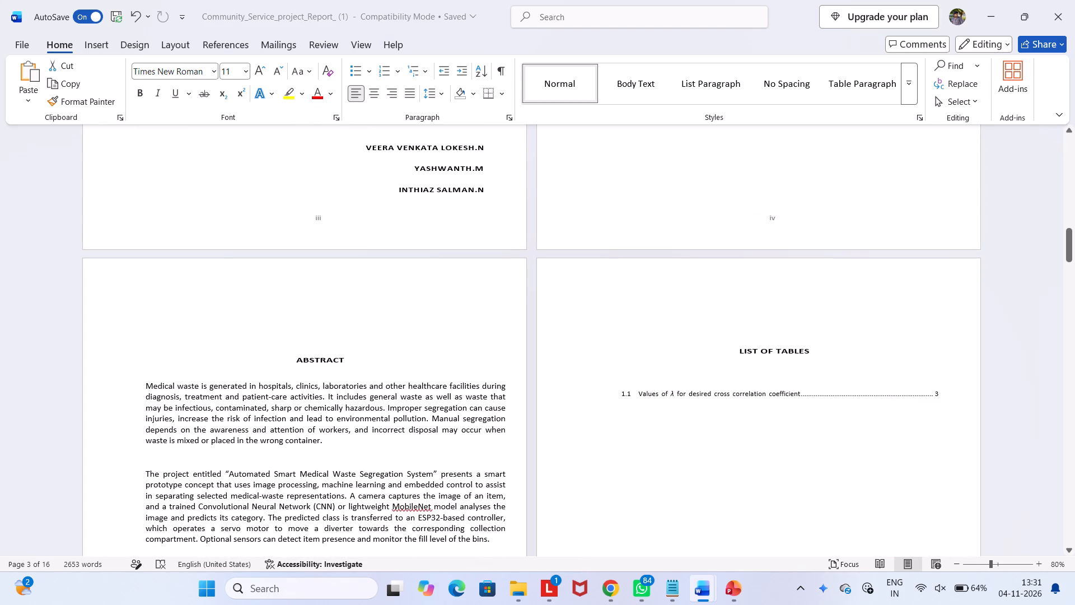
{"action": "scroll", "coordinate": [741, 430], "scroll_direction": "down", "scroll_amount": 17}
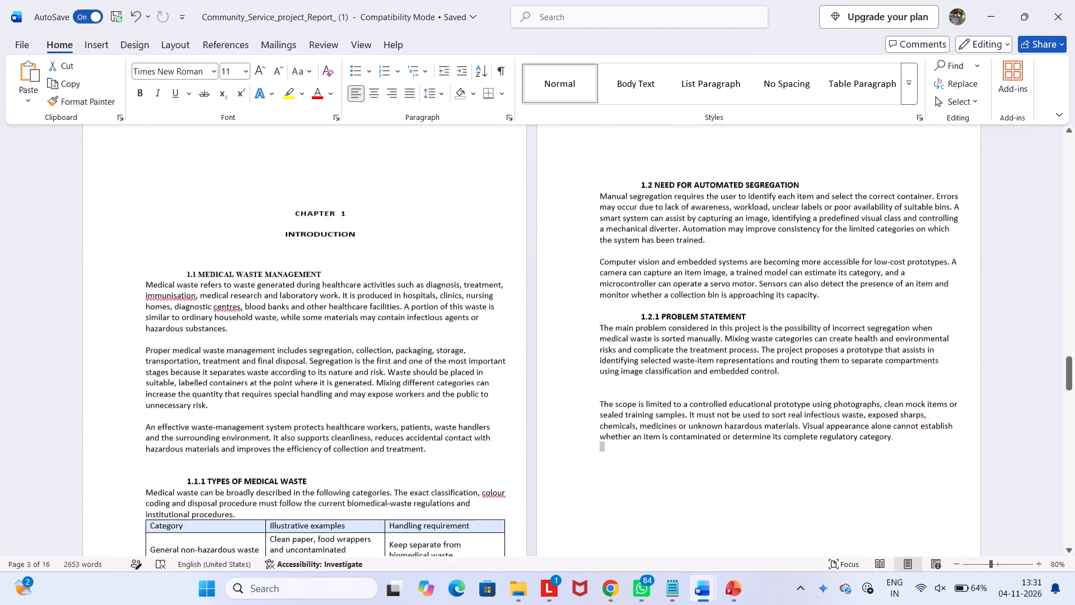
{"action": "scroll", "coordinate": [741, 430], "scroll_direction": "down", "scroll_amount": 2}
{"action": "scroll", "coordinate": [741, 430], "scroll_direction": "up", "scroll_amount": 4}
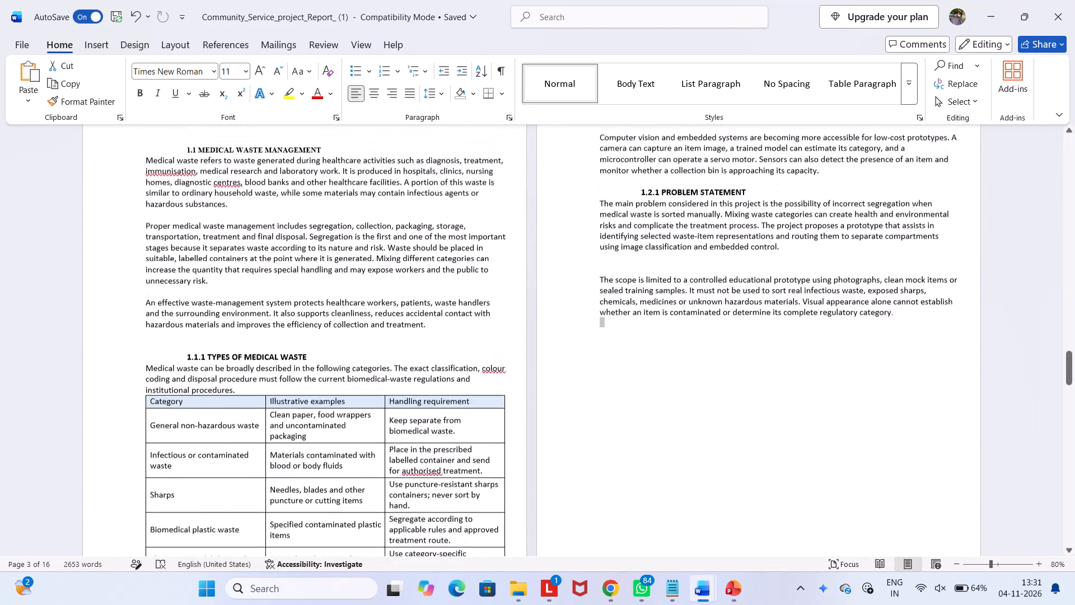
{"action": "scroll", "coordinate": [741, 430], "scroll_direction": "down", "scroll_amount": 1}
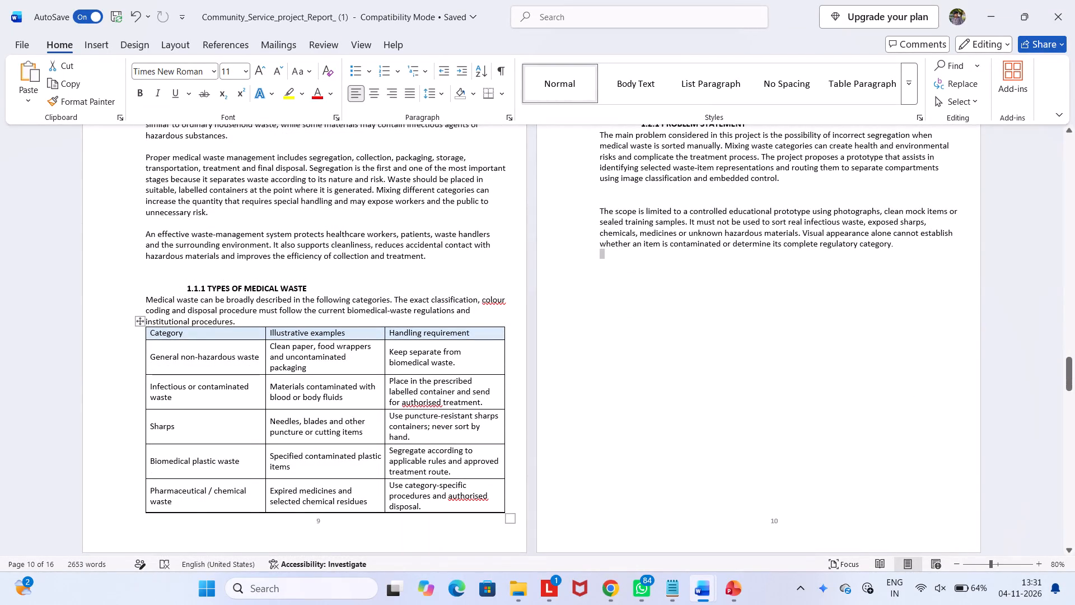
{"action": "left_click", "coordinate": [390, 520]}
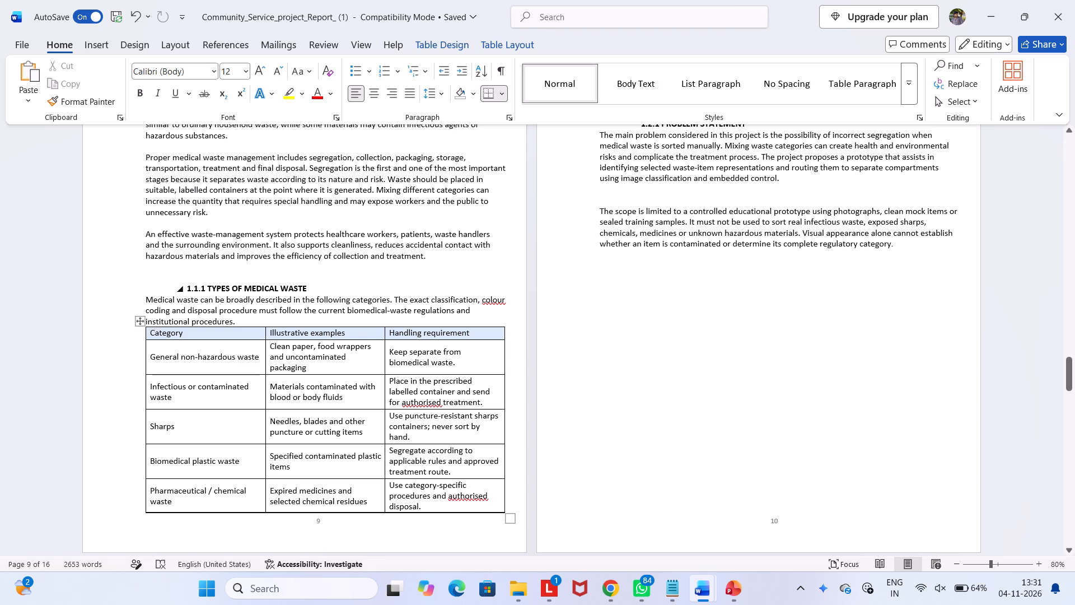
{"action": "scroll", "coordinate": [366, 287], "scroll_direction": "up", "scroll_amount": 1}
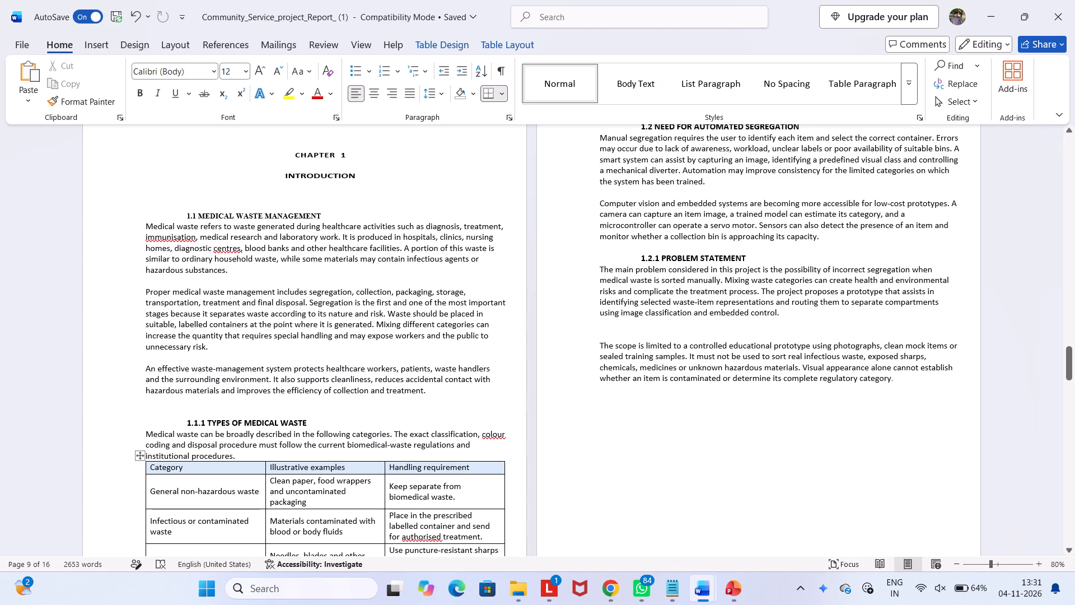
Replace the automatic number of the List of Tables entry with the plain text number 1.1.1.
{"action": "scroll", "coordinate": [347, 406], "scroll_direction": "up", "scroll_amount": 7}
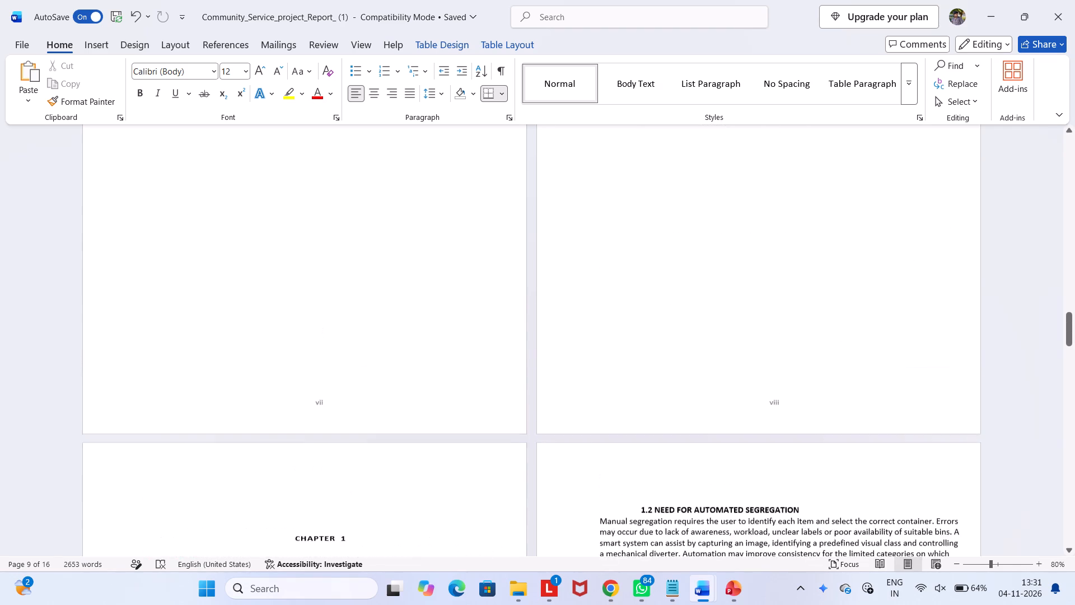
{"action": "scroll", "coordinate": [347, 406], "scroll_direction": "up", "scroll_amount": 6}
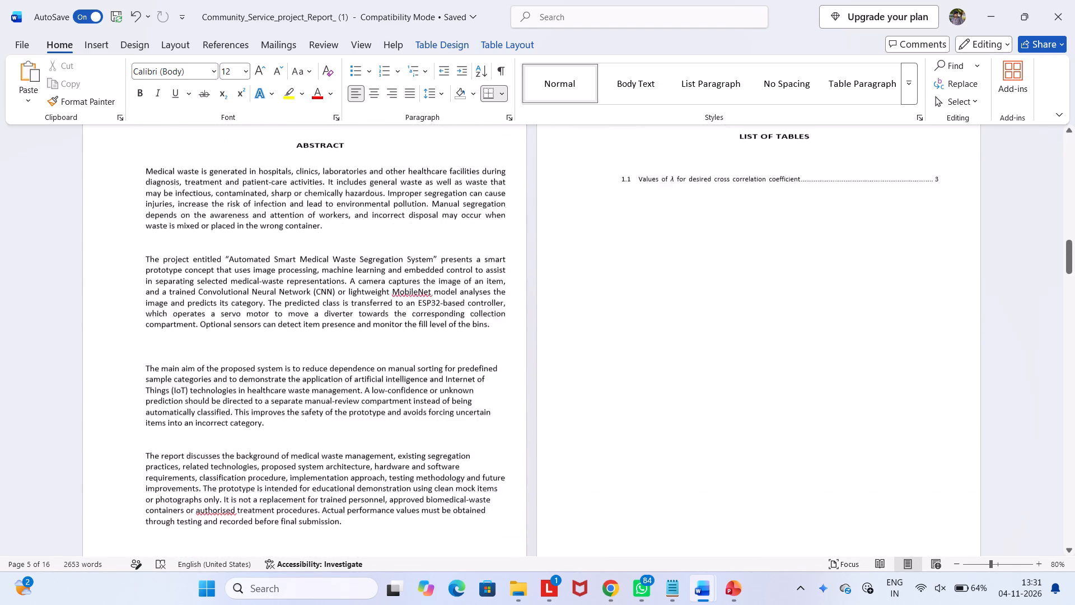
{"action": "scroll", "coordinate": [347, 406], "scroll_direction": "up", "scroll_amount": 1}
{"action": "left_click", "coordinate": [629, 275]}
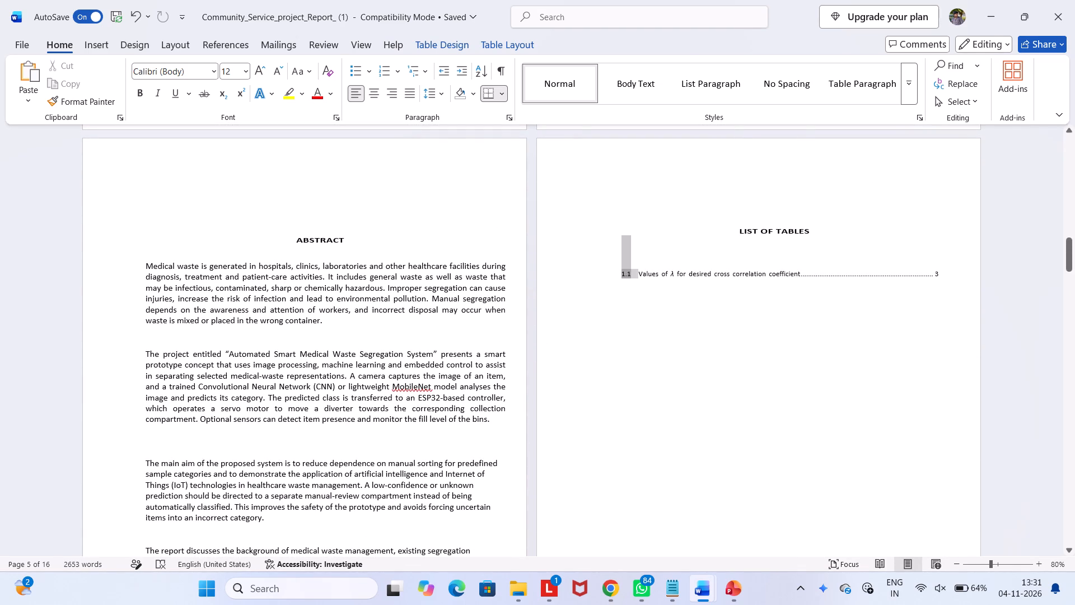
{"action": "left_click", "coordinate": [633, 274]}
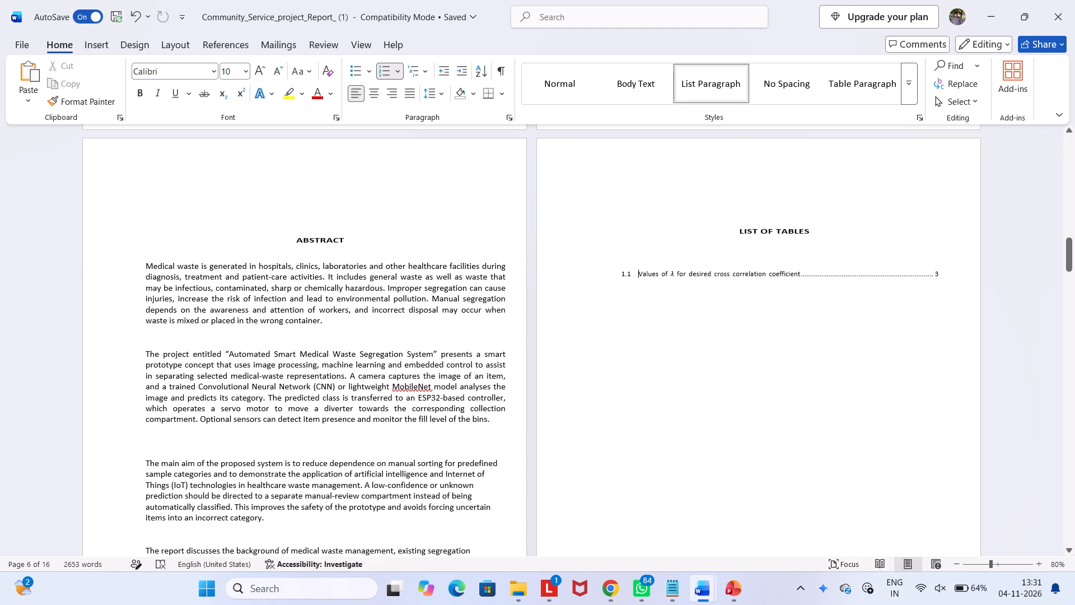
{"action": "key", "text": "BackSpace"}
{"action": "key", "text": "1"}
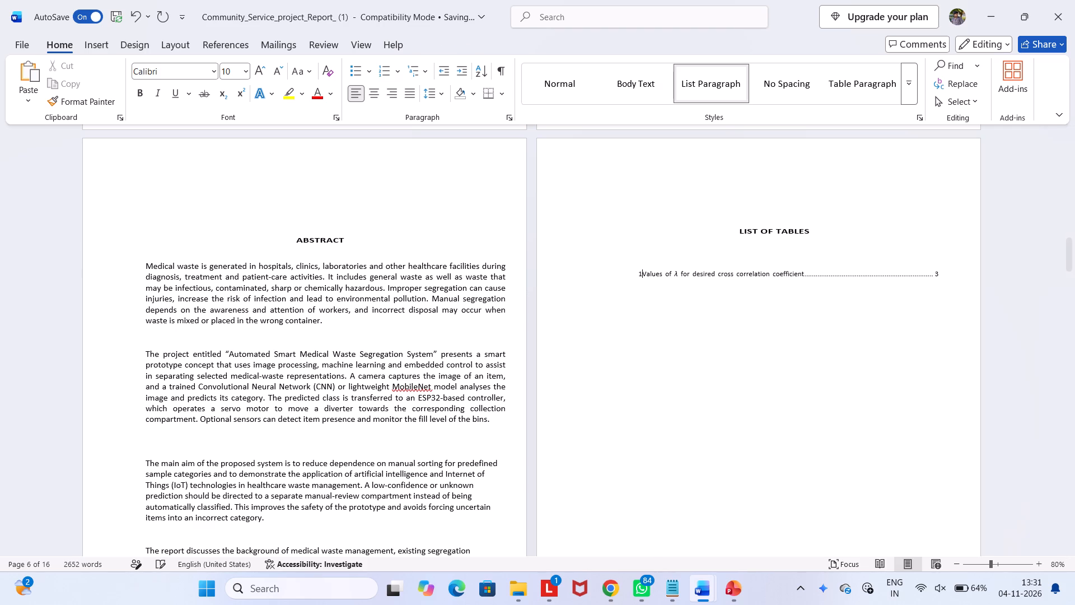
{"action": "type", "text": ".1.1"}
Remove the indent before the List of Tables entry and insert spacing between 1.1.1 and its title.
{"action": "key", "text": "Left"}
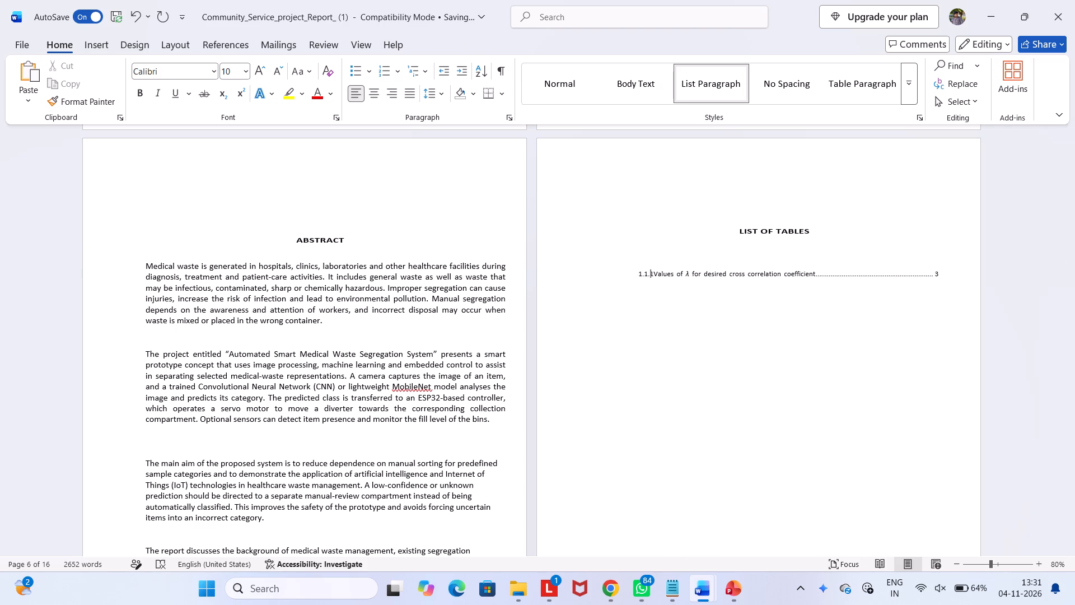
{"action": "key", "text": "Left"}
{"action": "key", "text": "Left"}
{"action": "key", "text": "Left"}
{"action": "key", "text": "Left"}
{"action": "key", "text": "BackSpace"}
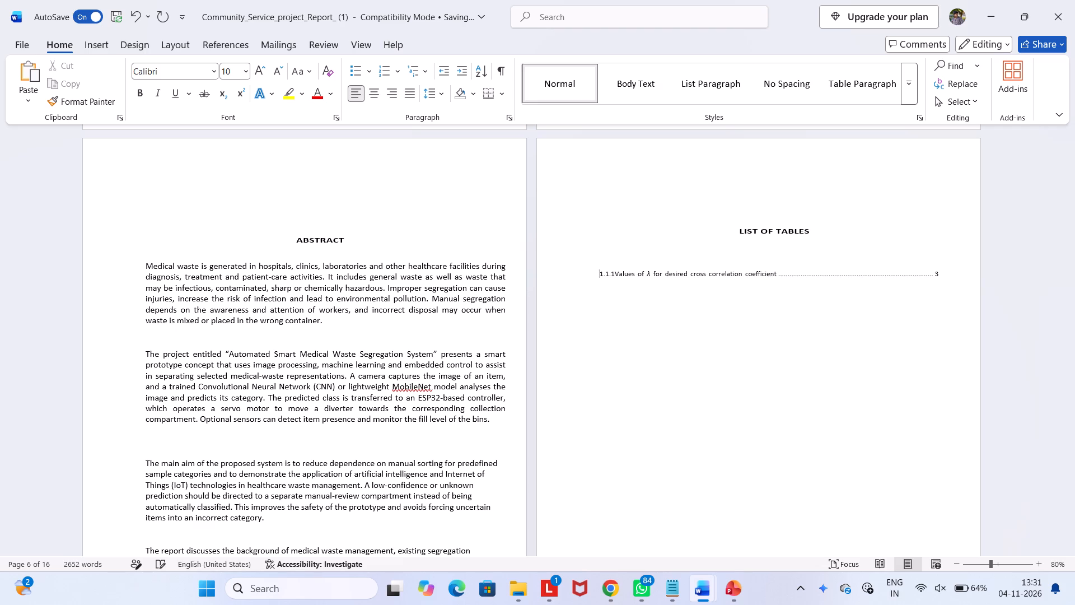
{"action": "key", "text": "Right"}
{"action": "key", "text": "Right"}
{"action": "key", "text": "Right"}
{"action": "key", "text": "Right"}
{"action": "key", "text": "Right"}
{"action": "key", "text": "space"}
{"action": "key", "text": "space"}
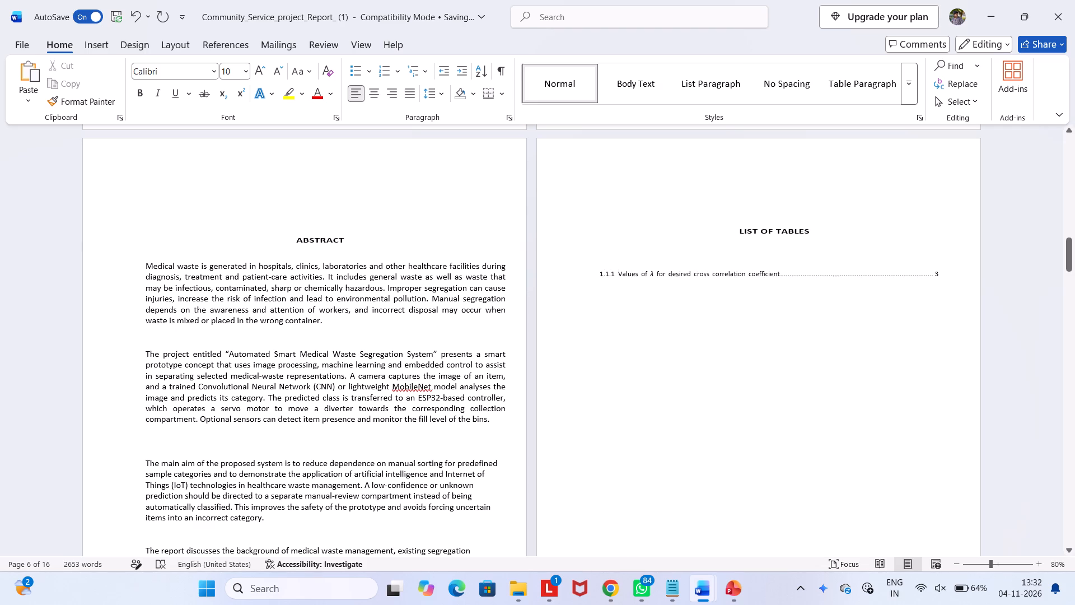
Make the number 1.1.1 bold in the List of Tables entry.
{"action": "left_click_drag", "start_coordinate": [614, 274], "coordinate": [594, 273]}
{"action": "left_click", "coordinate": [138, 93]}
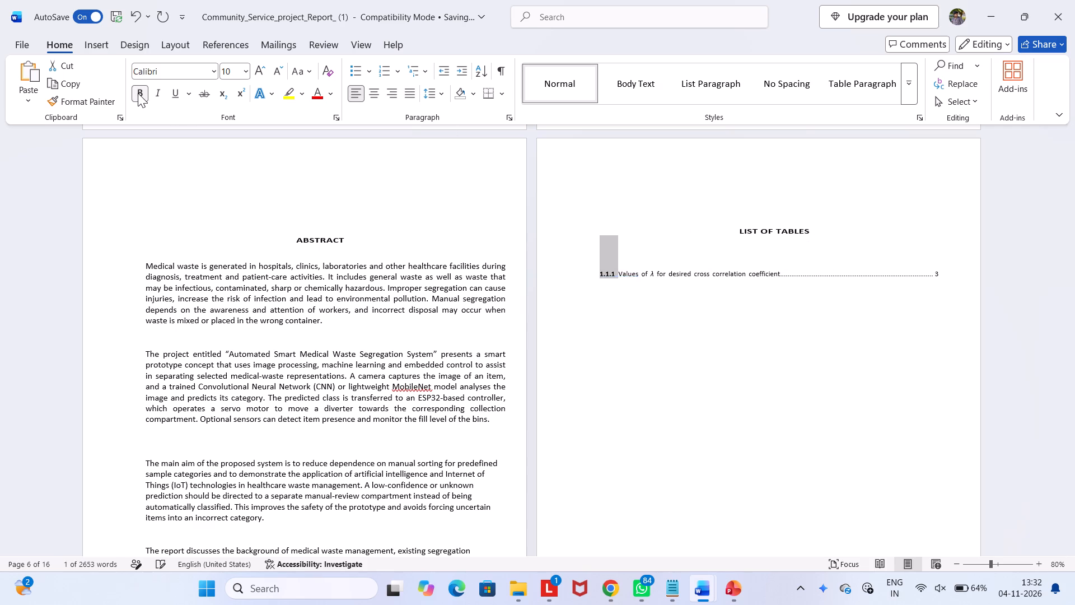
{"action": "key", "text": "space"}
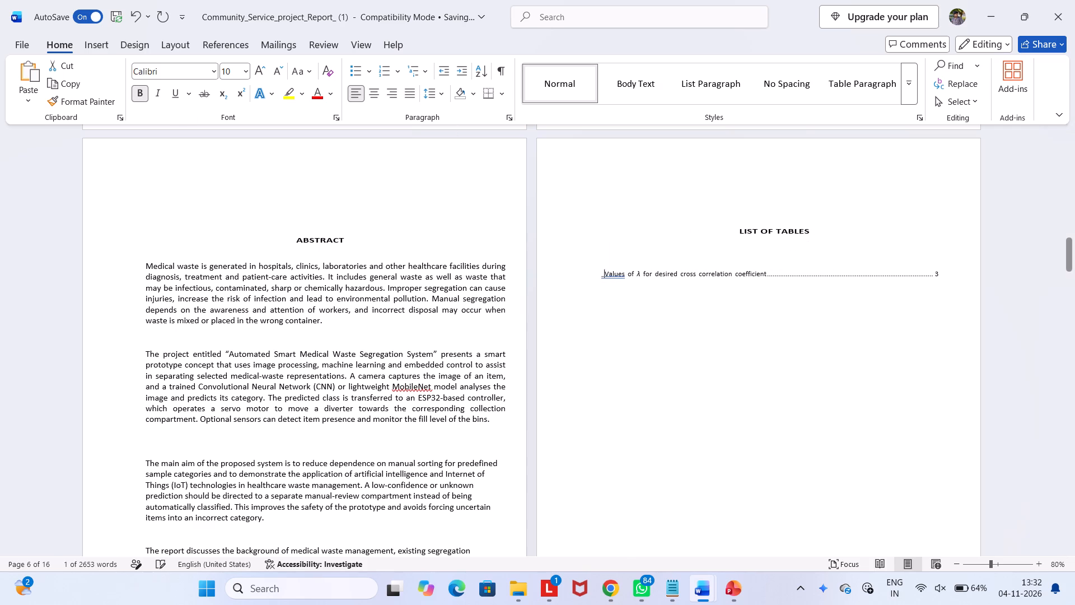
{"action": "key", "text": "ctrl+z"}
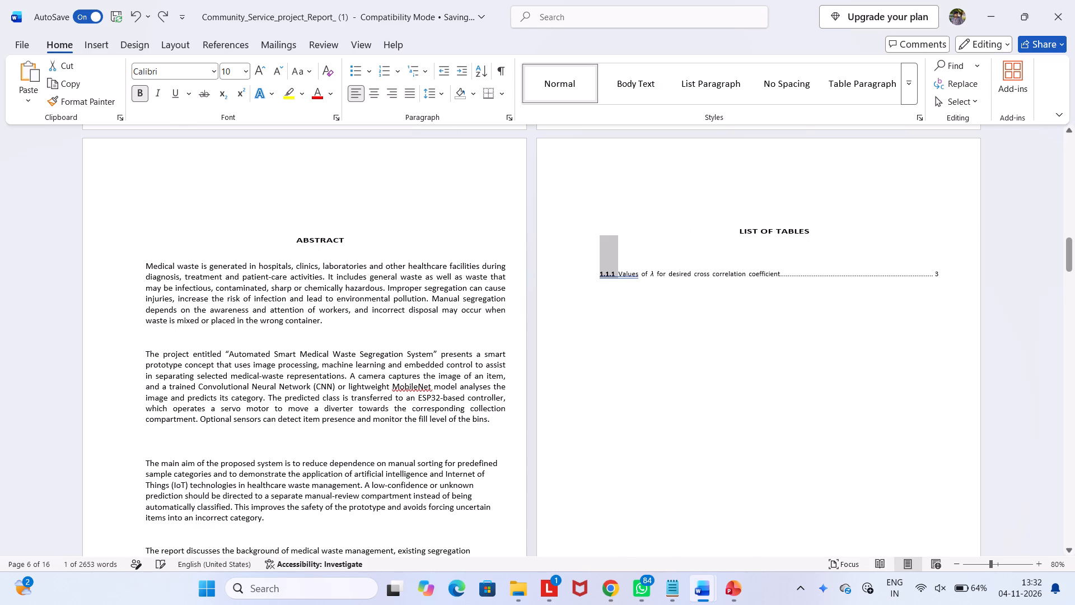
{"action": "left_click", "coordinate": [625, 307]}
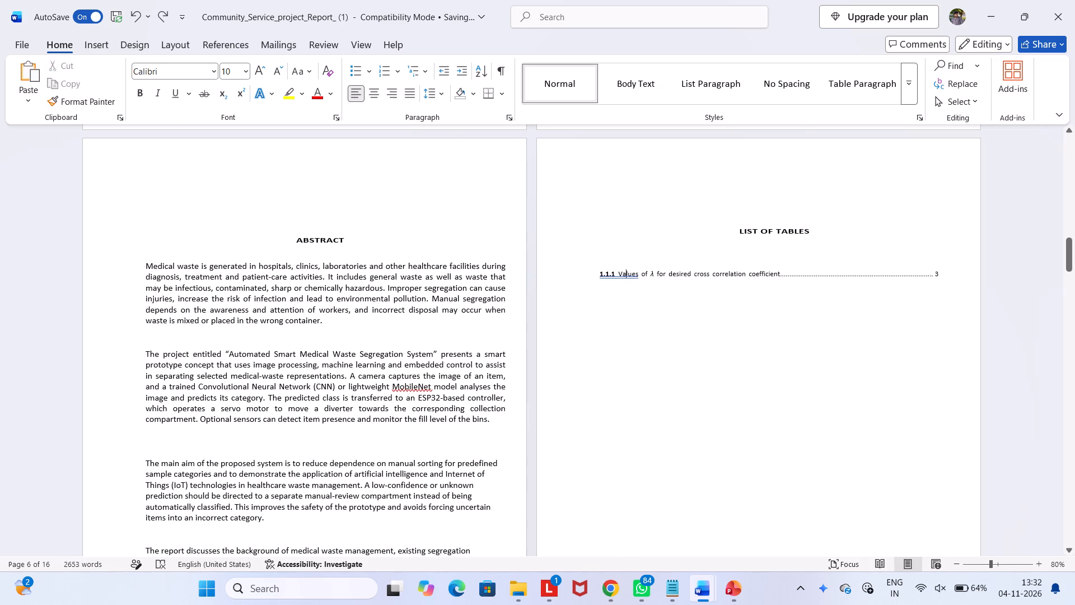
Replace the List of Tables entry's title with "Types of medical waste", based on heading 1.1.1 in Chapter 1.
{"action": "left_click_drag", "start_coordinate": [618, 272], "coordinate": [765, 277]}
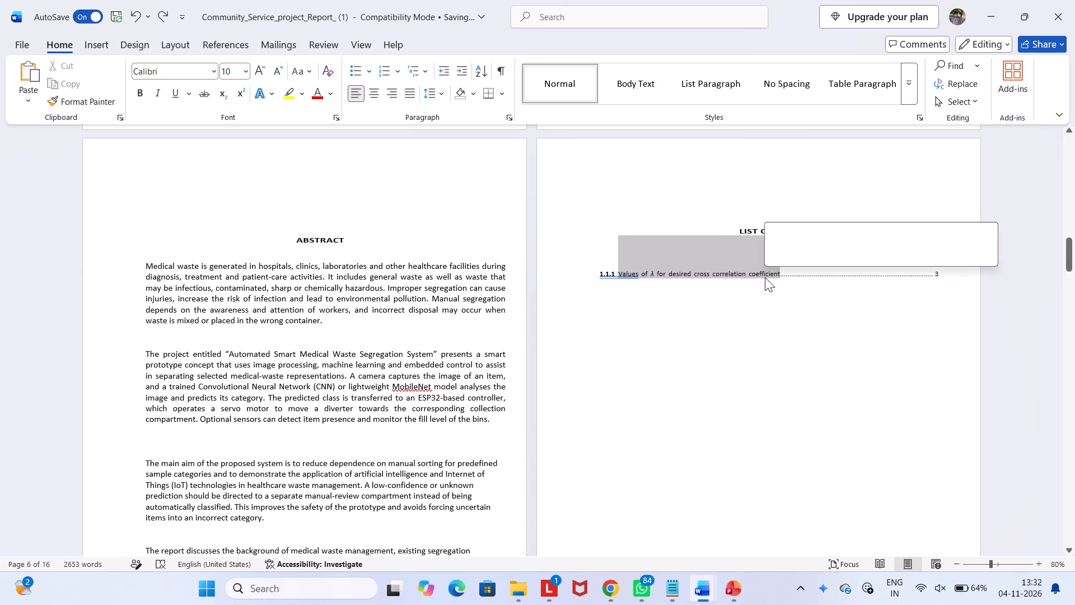
{"action": "scroll", "coordinate": [640, 386], "scroll_direction": "down", "scroll_amount": 3}
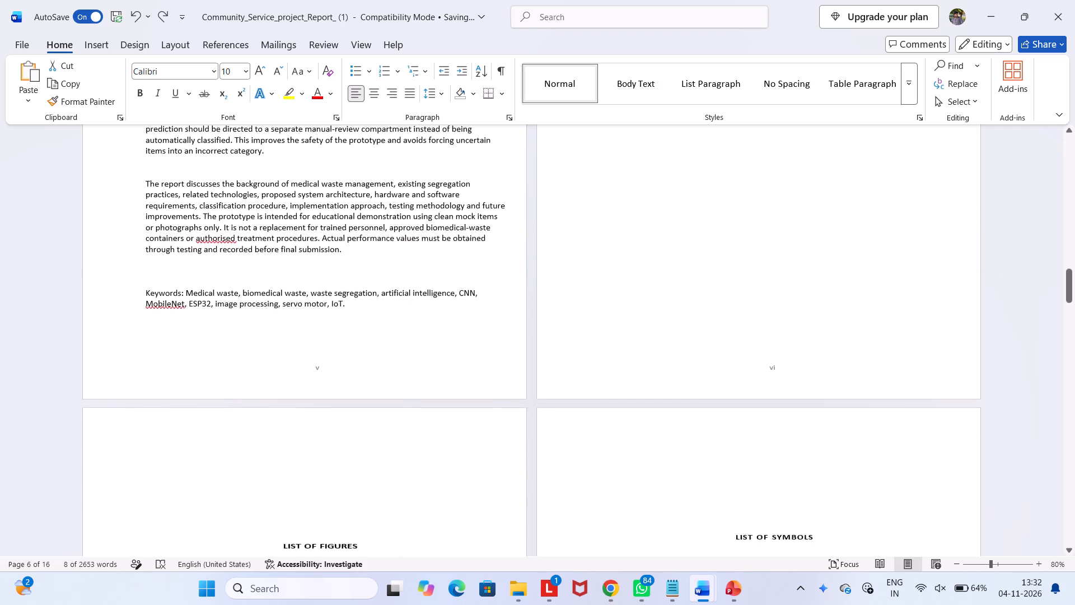
{"action": "scroll", "coordinate": [640, 386], "scroll_direction": "down", "scroll_amount": 1}
{"action": "scroll", "coordinate": [640, 386], "scroll_direction": "up", "scroll_amount": 1, "text": "ctrl"}
{"action": "scroll", "coordinate": [640, 386], "scroll_direction": "down", "scroll_amount": 2, "text": "ctrl"}
{"action": "scroll", "coordinate": [557, 393], "scroll_direction": "down", "scroll_amount": 5}
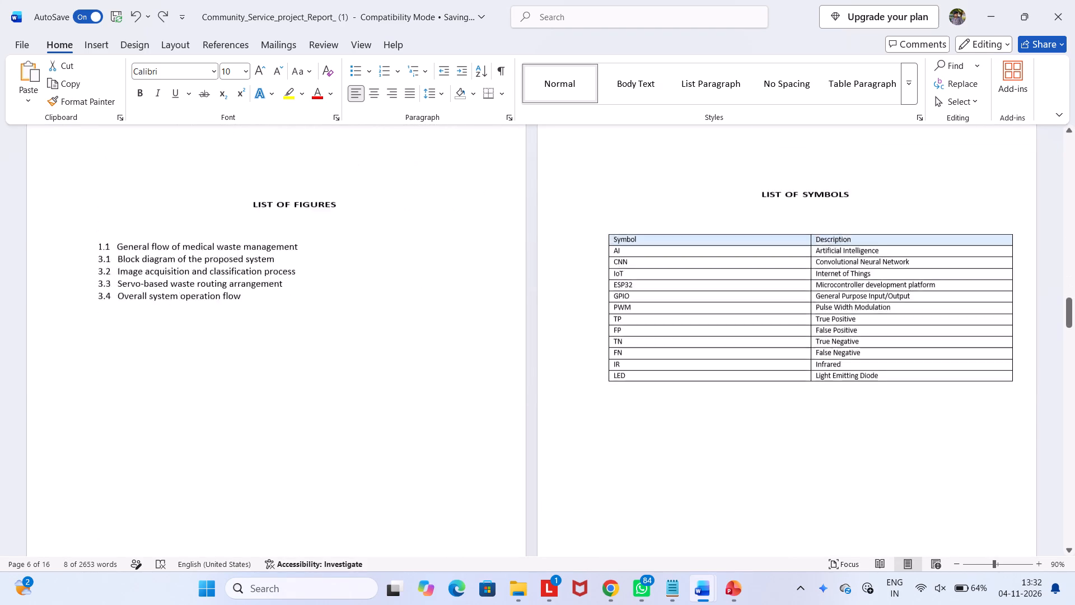
{"action": "scroll", "coordinate": [557, 393], "scroll_direction": "down", "scroll_amount": 5}
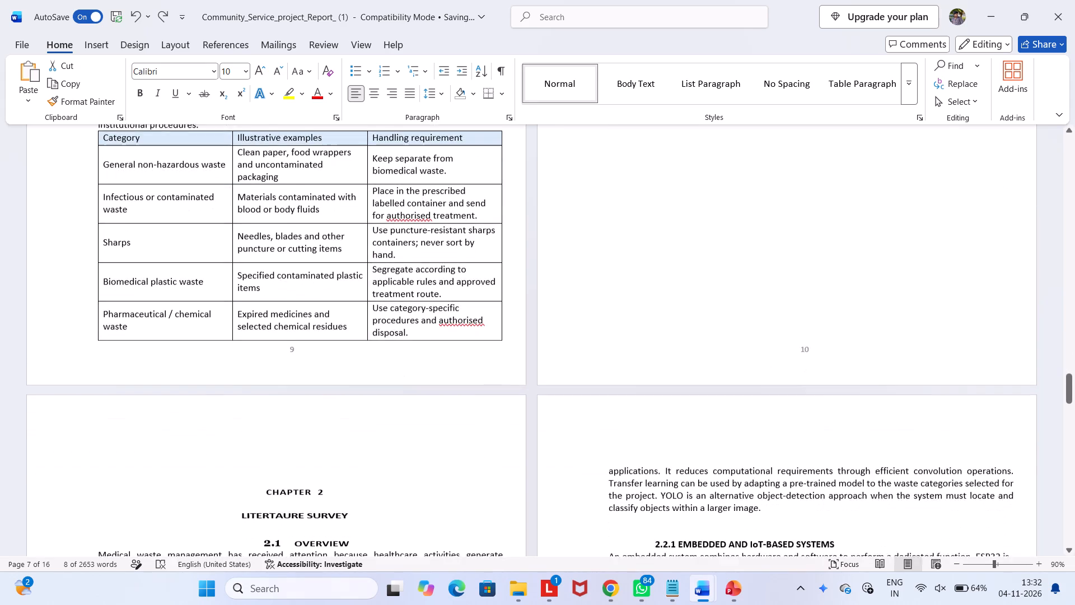
{"action": "scroll", "coordinate": [557, 393], "scroll_direction": "up", "scroll_amount": 1}
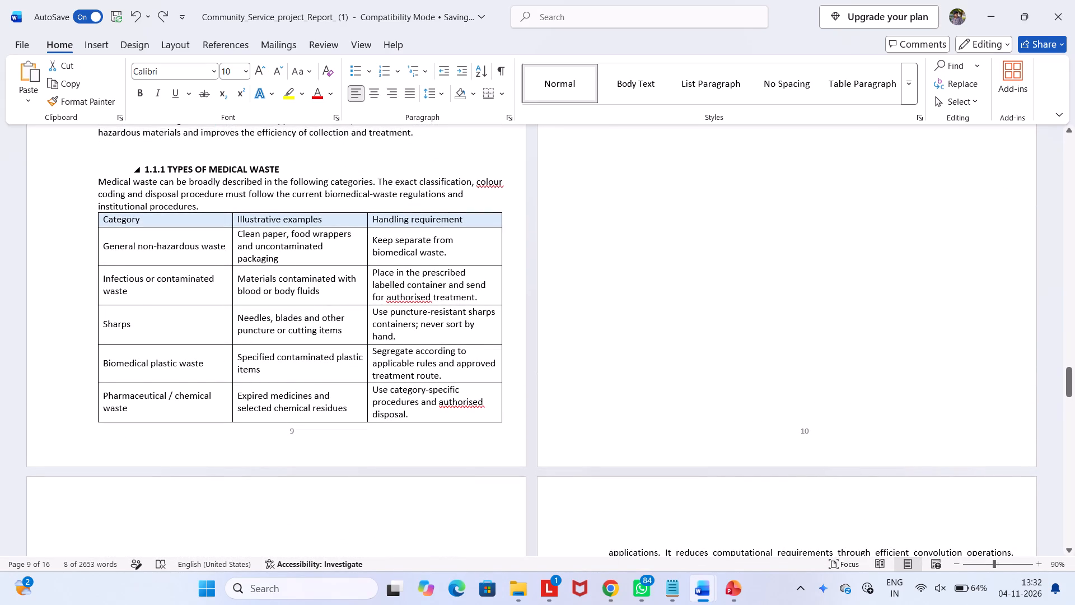
{"action": "left_click_drag", "start_coordinate": [167, 168], "coordinate": [273, 169]}
{"action": "scroll", "coordinate": [273, 169], "scroll_direction": "up", "scroll_amount": 7}
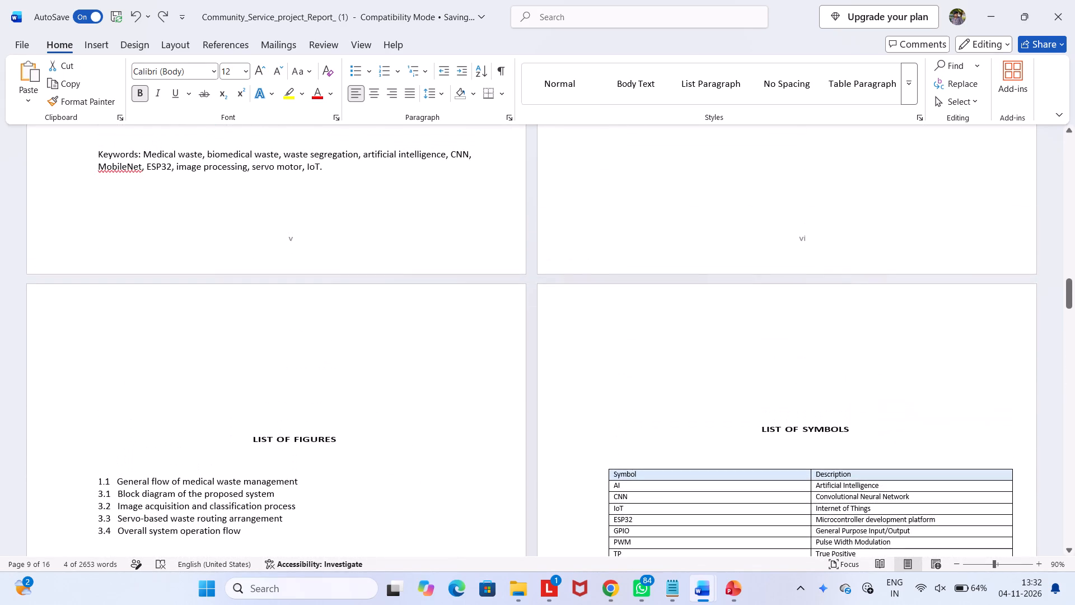
{"action": "scroll", "coordinate": [768, 290], "scroll_direction": "up", "scroll_amount": 4}
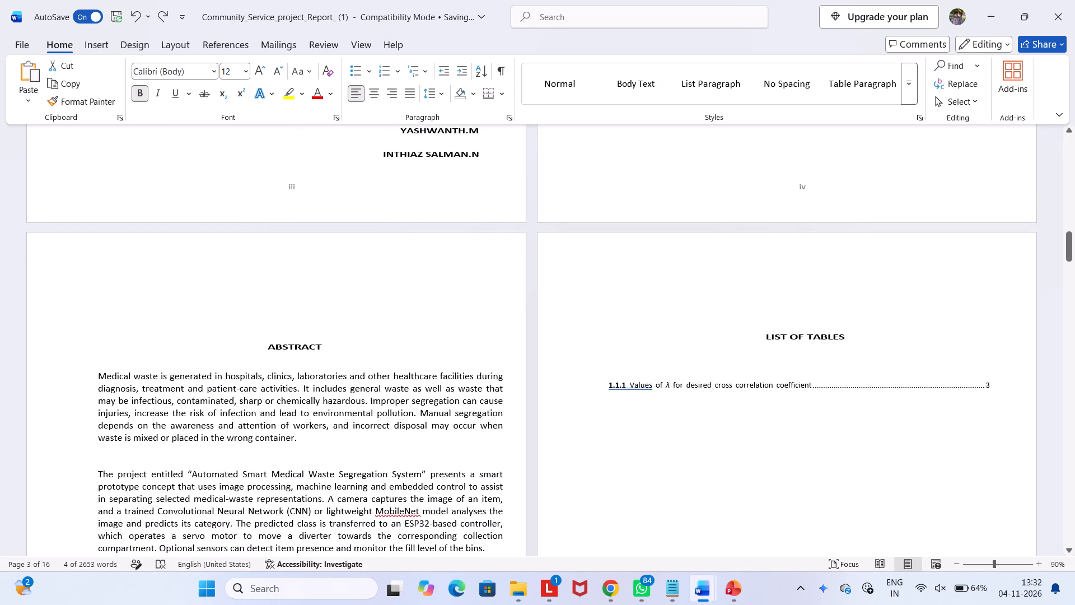
{"action": "left_click_drag", "start_coordinate": [810, 387], "coordinate": [640, 391]}
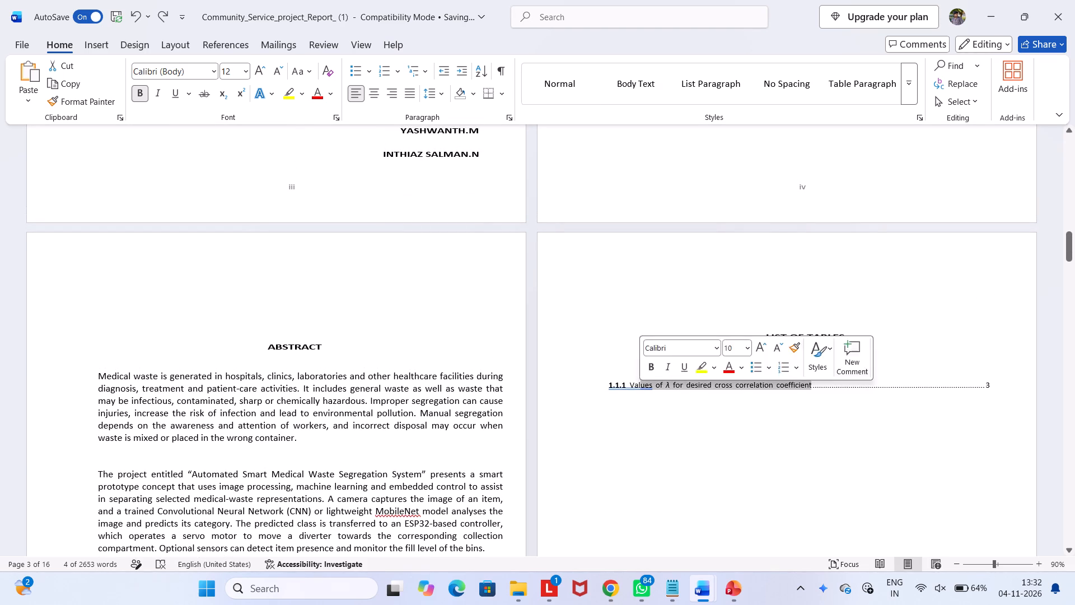
{"action": "type", "text": "ypes"}
{"action": "key", "text": "space"}
{"action": "key", "text": "BackSpace"}
{"action": "key", "text": "BackSpace"}
{"action": "key", "text": "BackSpace"}
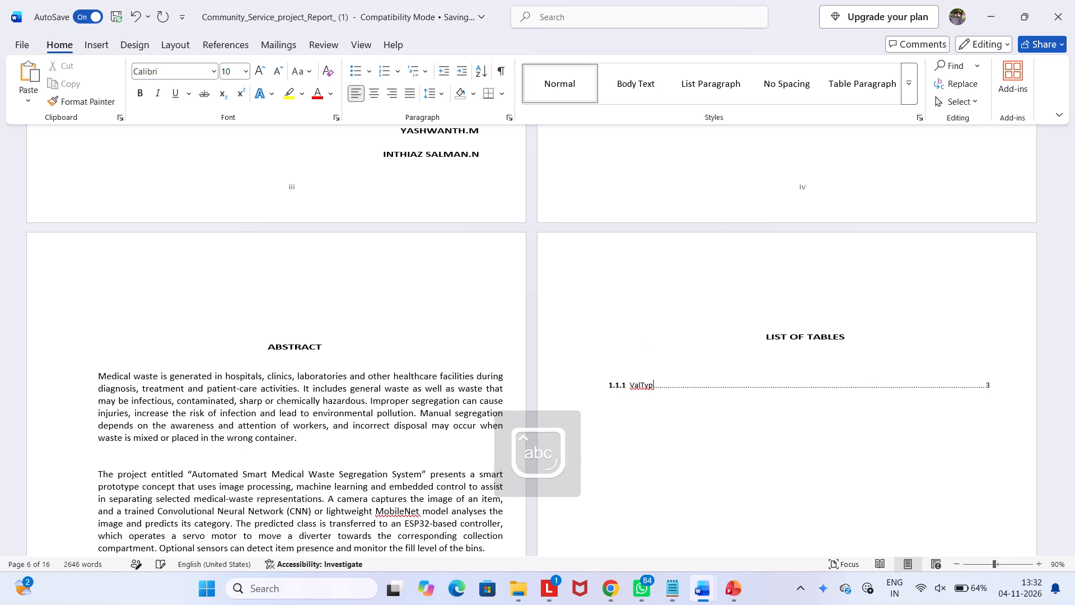
{"action": "key", "text": "BackSpace"}
{"action": "key", "text": "BackSpace"}
{"action": "key", "text": "BackSpace"}
{"action": "key", "text": "BackSpace"}
{"action": "key", "text": "BackSpace"}
{"action": "key", "text": "BackSpace"}
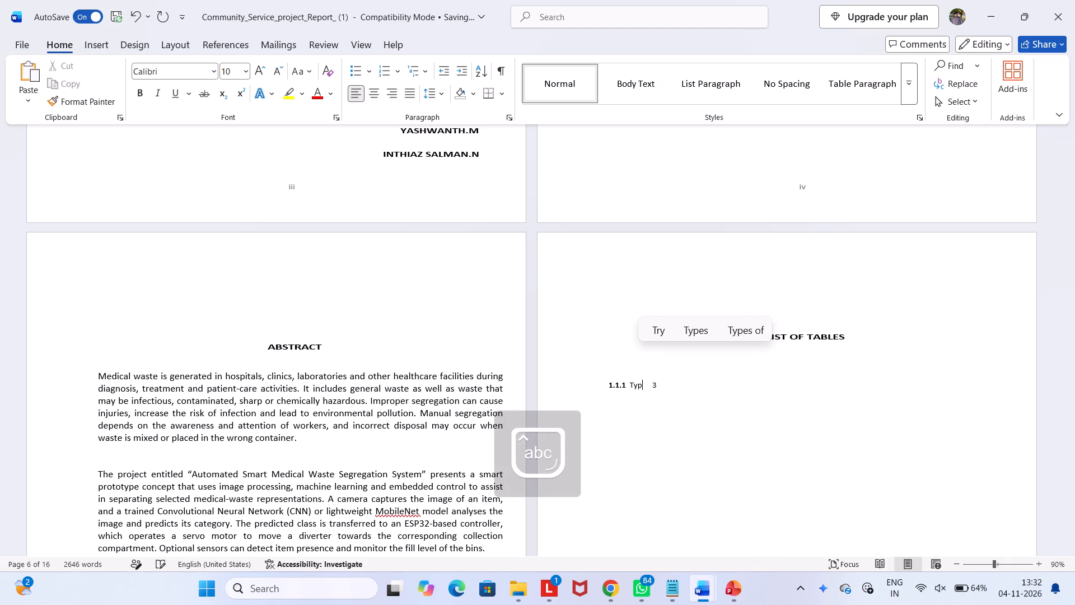
{"action": "type", "text": "of medical wastw"}
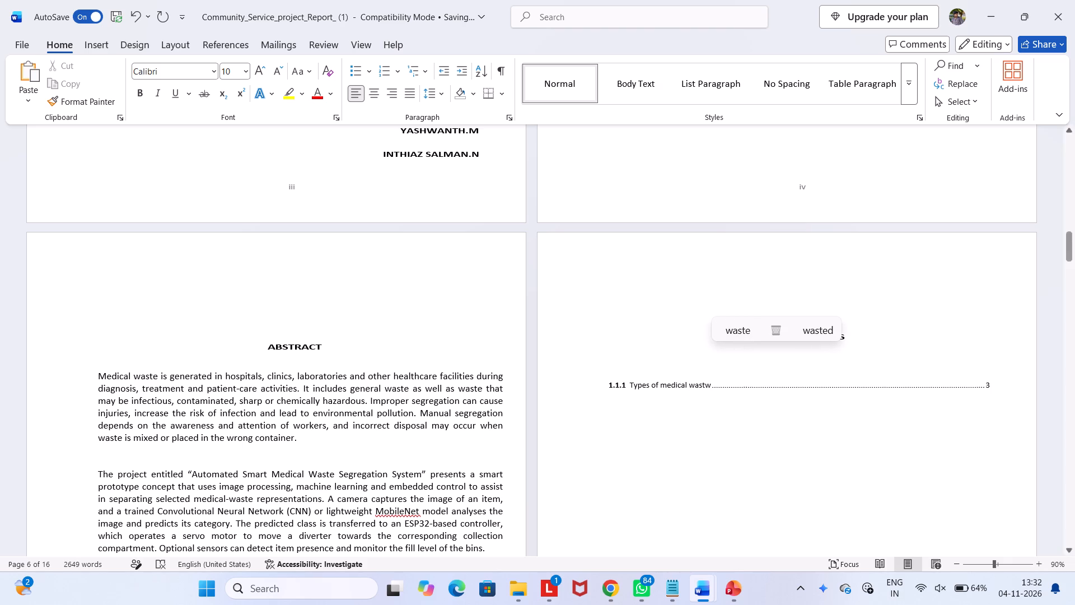
{"action": "left_click", "coordinate": [743, 329]}
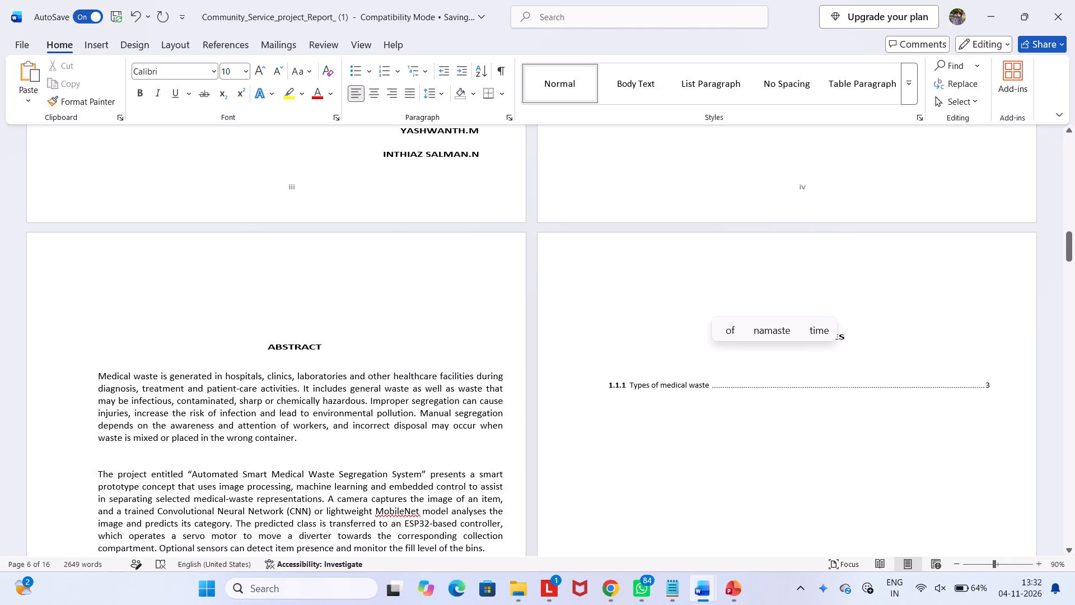
Review the List of Tables entry against the Chapter 1 waste categories table, and look over the report's front pages.
{"action": "scroll", "coordinate": [711, 416], "scroll_direction": "down", "scroll_amount": 10}
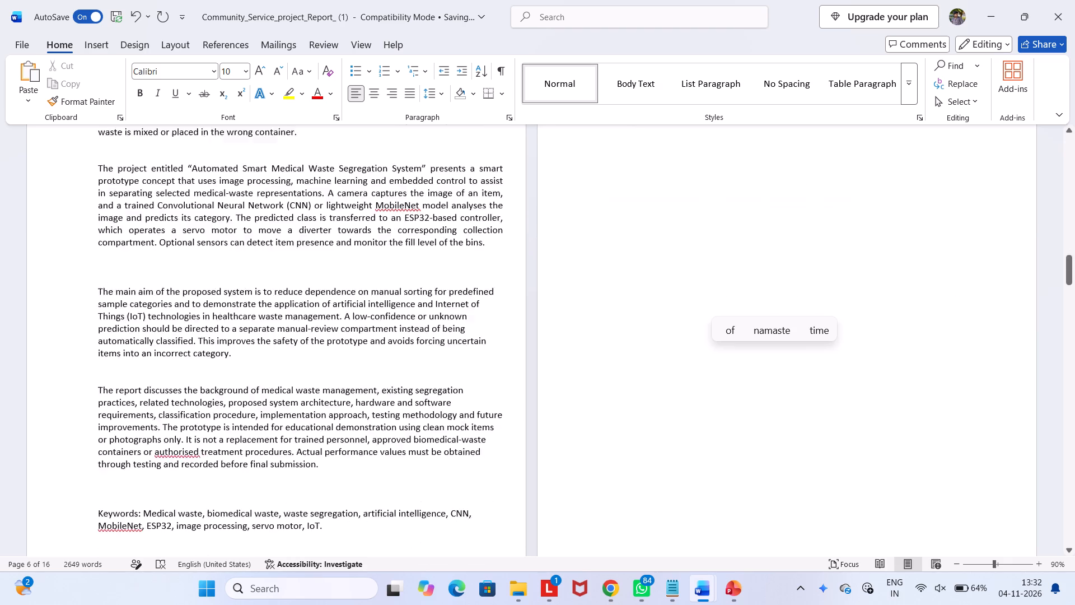
{"action": "scroll", "coordinate": [711, 416], "scroll_direction": "down", "scroll_amount": 4}
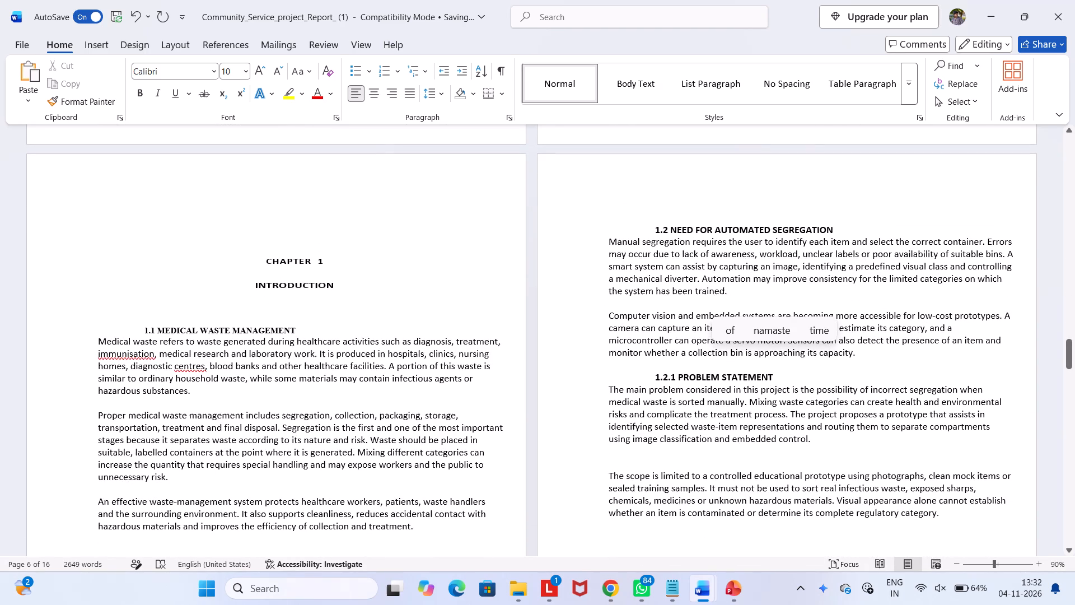
{"action": "scroll", "coordinate": [711, 416], "scroll_direction": "down", "scroll_amount": 2}
{"action": "scroll", "coordinate": [711, 416], "scroll_direction": "up", "scroll_amount": 10}
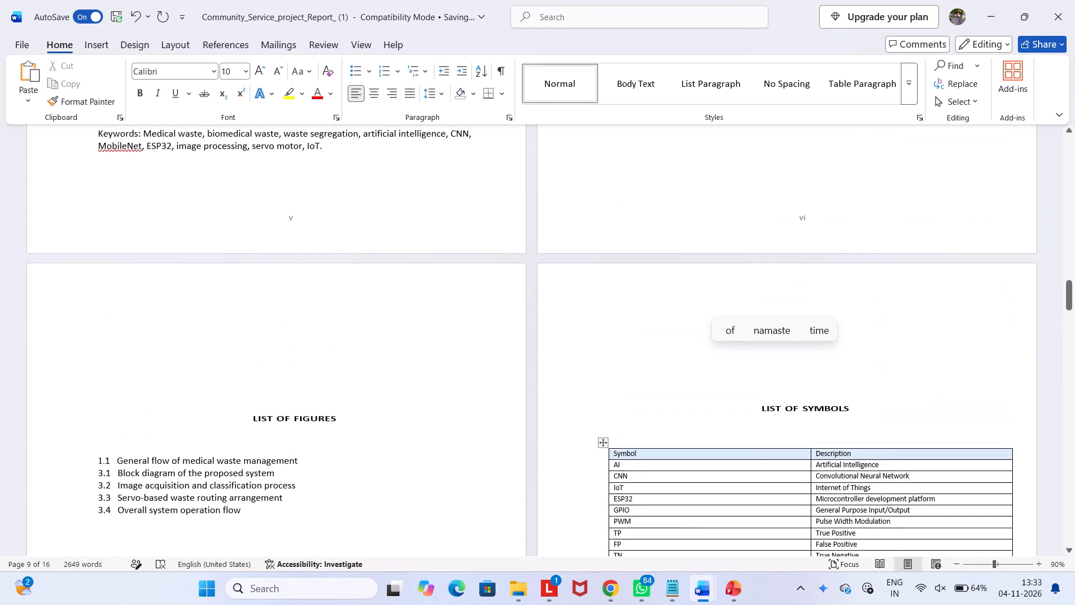
{"action": "scroll", "coordinate": [711, 416], "scroll_direction": "up", "scroll_amount": 6}
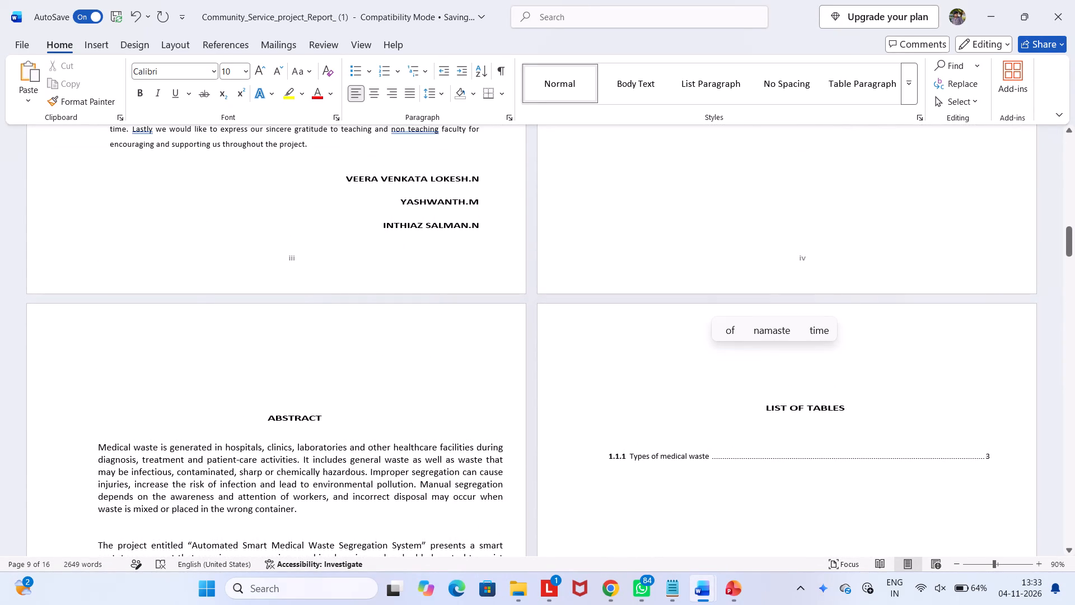
{"action": "scroll", "coordinate": [721, 438], "scroll_direction": "down", "scroll_amount": 6}
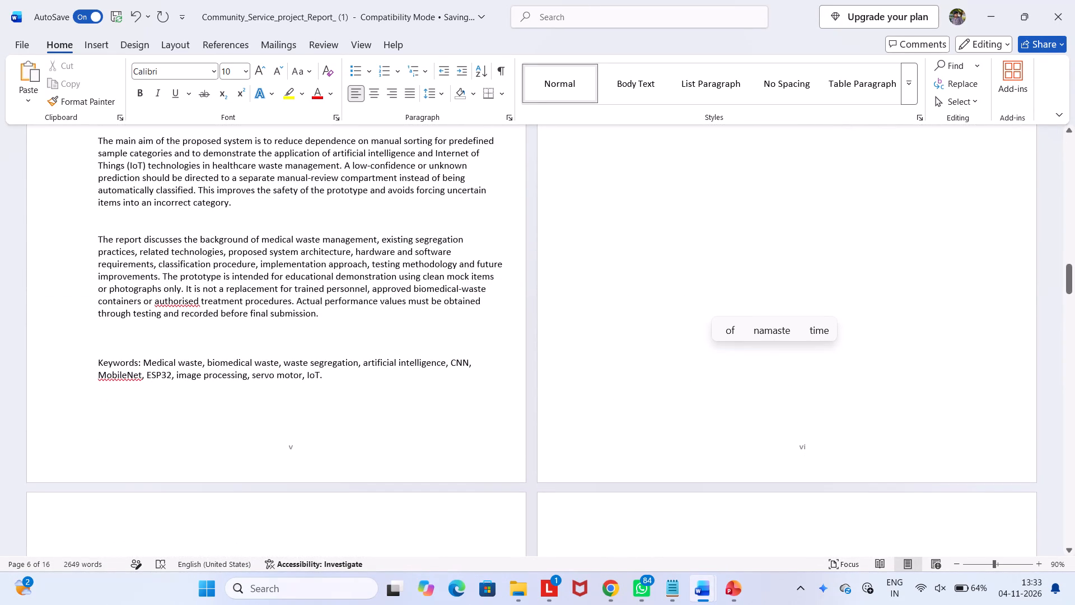
{"action": "scroll", "coordinate": [450, 415], "scroll_direction": "down", "scroll_amount": 6}
{"action": "scroll", "coordinate": [450, 415], "scroll_direction": "right", "scroll_amount": 1}
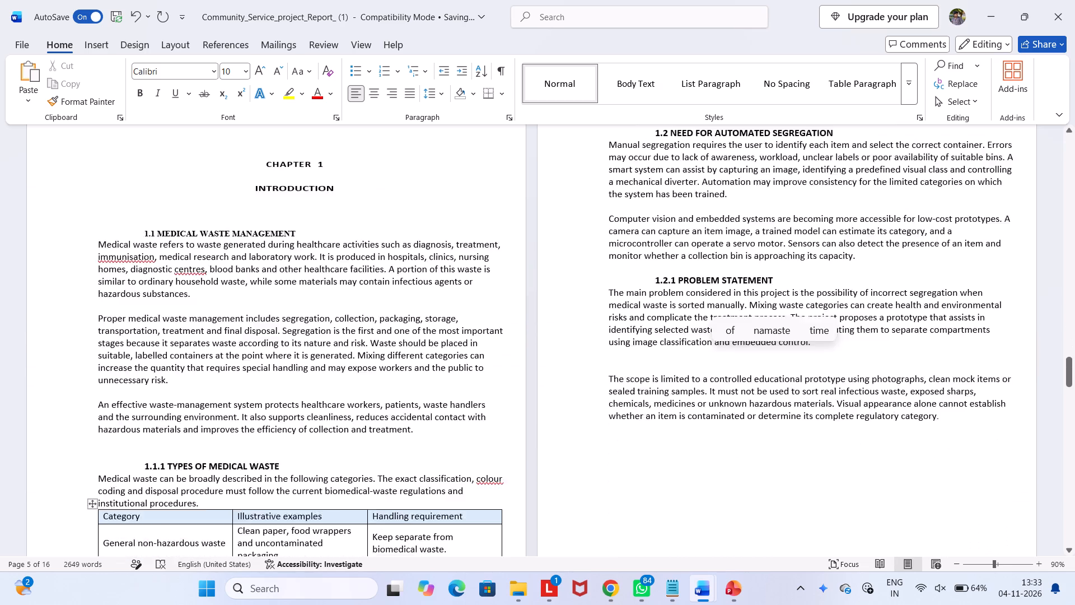
{"action": "scroll", "coordinate": [450, 415], "scroll_direction": "right", "scroll_amount": 1}
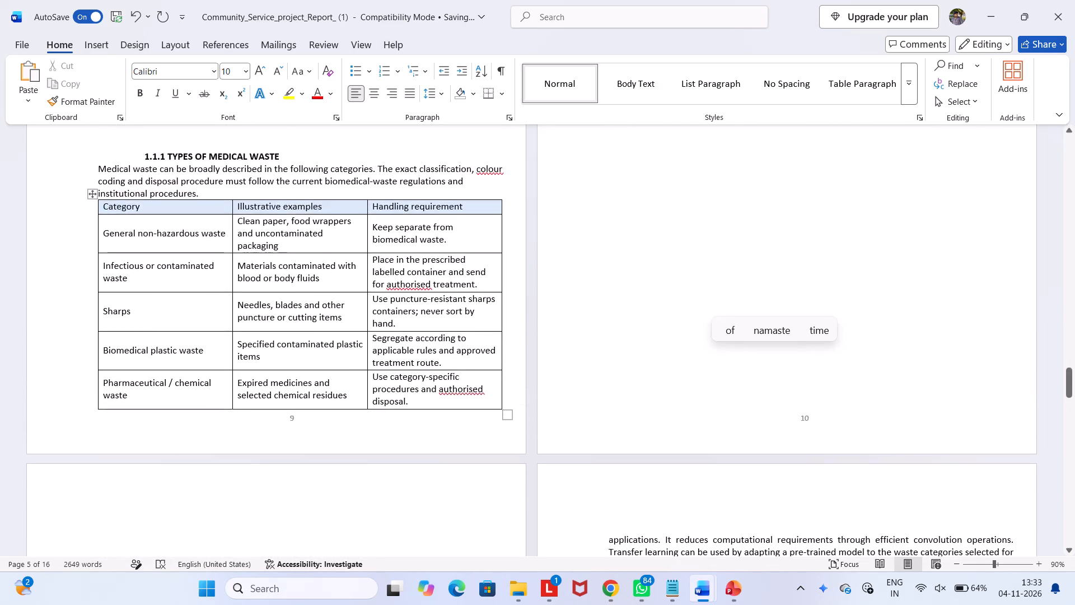
{"action": "scroll", "coordinate": [450, 415], "scroll_direction": "right", "scroll_amount": 1}
{"action": "scroll", "coordinate": [450, 415], "scroll_direction": "up", "scroll_amount": 1}
{"action": "scroll", "coordinate": [450, 415], "scroll_direction": "right", "scroll_amount": 1}
{"action": "scroll", "coordinate": [450, 415], "scroll_direction": "up", "scroll_amount": 1}
{"action": "scroll", "coordinate": [450, 415], "scroll_direction": "right", "scroll_amount": 1}
{"action": "scroll", "coordinate": [450, 415], "scroll_direction": "up", "scroll_amount": 4}
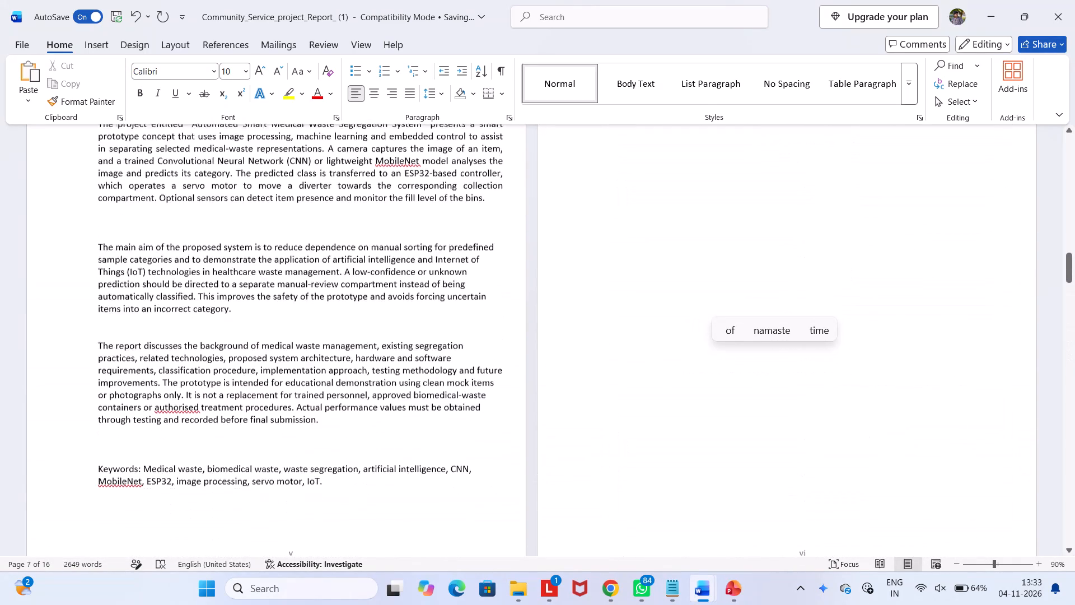
{"action": "scroll", "coordinate": [450, 415], "scroll_direction": "up", "scroll_amount": 12}
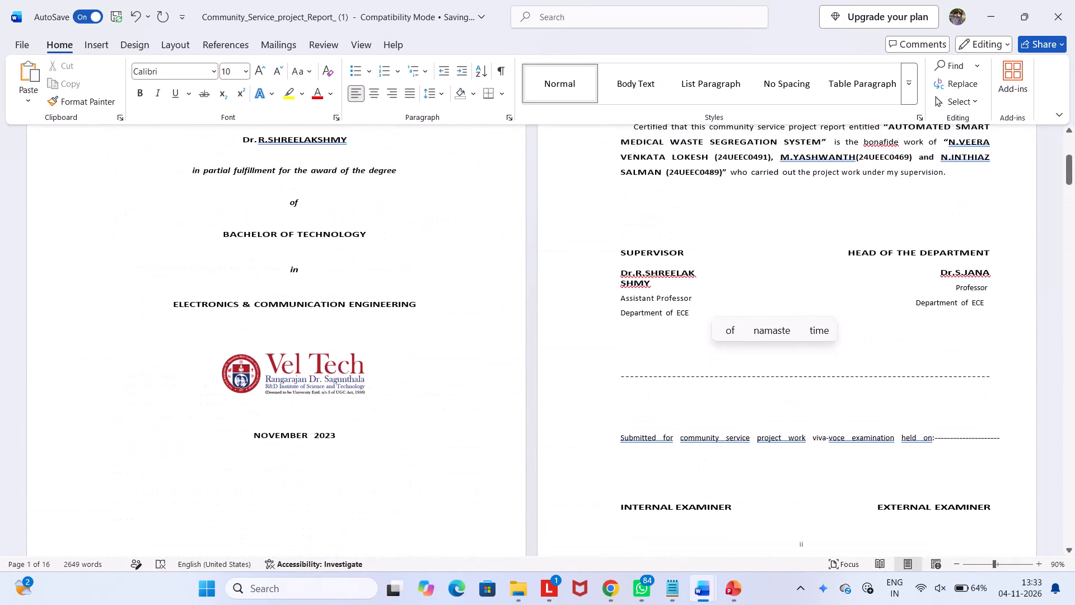
Extend the dot leader of the 1.2 Need for Automated Segregation entry in the Table of Contents out to its page number.
{"action": "scroll", "coordinate": [527, 429], "scroll_direction": "down", "scroll_amount": 4}
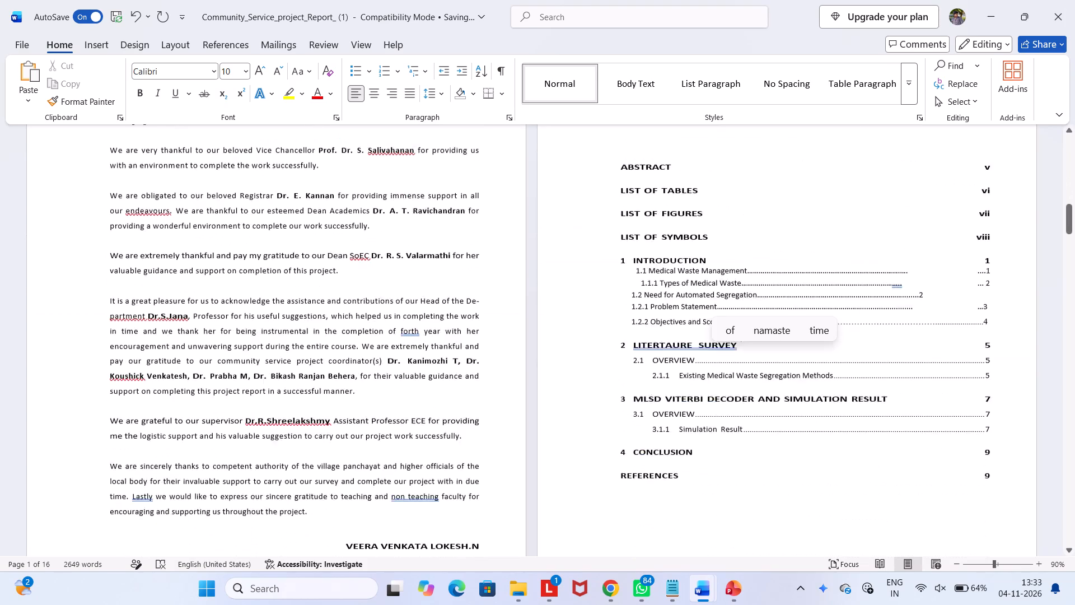
{"action": "scroll", "coordinate": [527, 429], "scroll_direction": "down", "scroll_amount": 2}
{"action": "scroll", "coordinate": [527, 429], "scroll_direction": "up", "scroll_amount": 1}
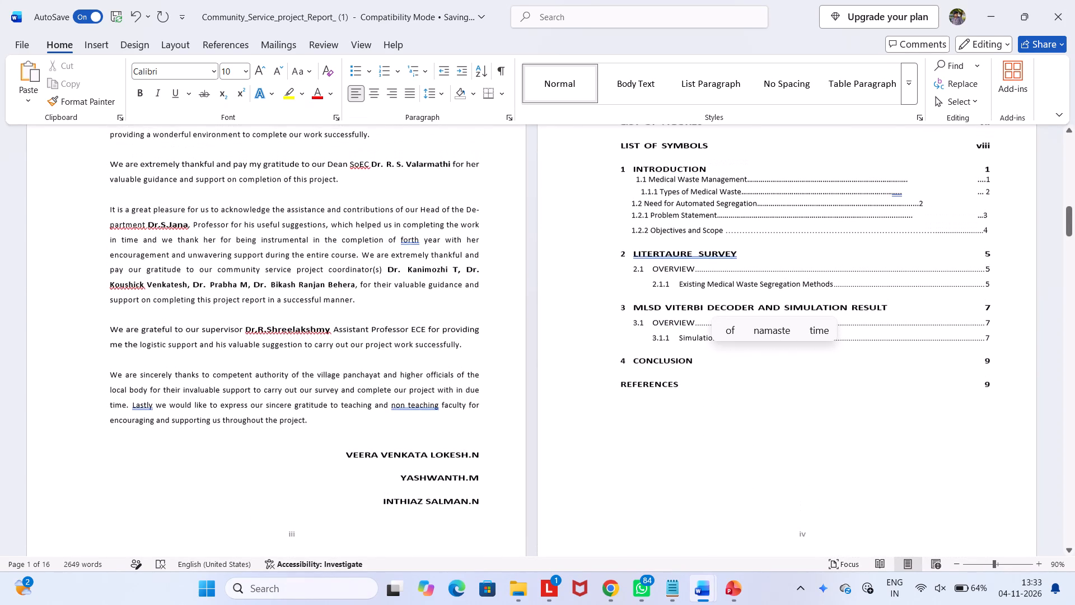
{"action": "left_click", "coordinate": [913, 208]}
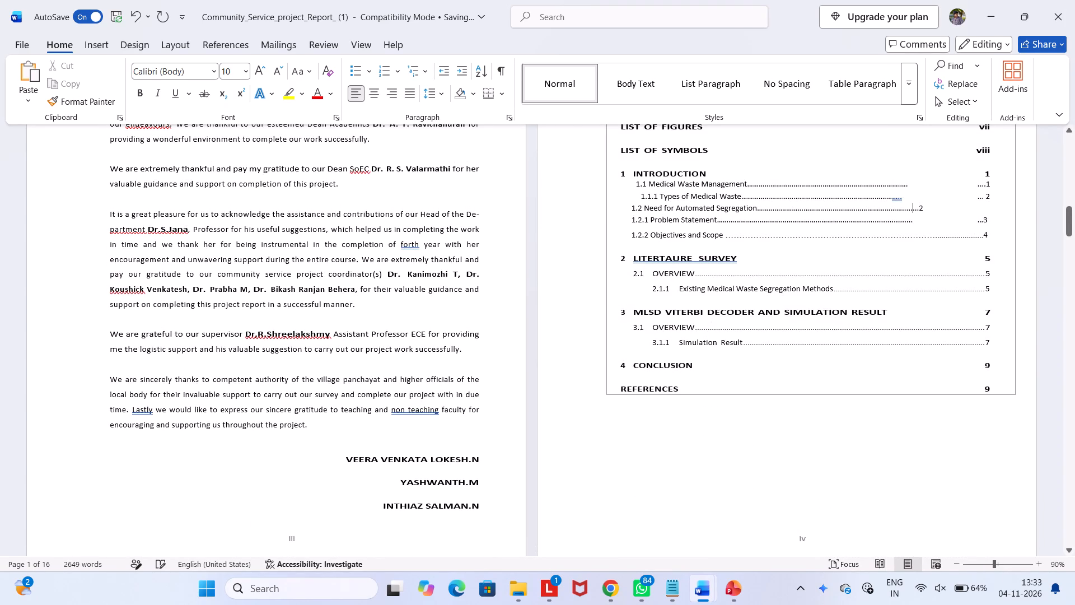
{"action": "type", "text": ".............................."}
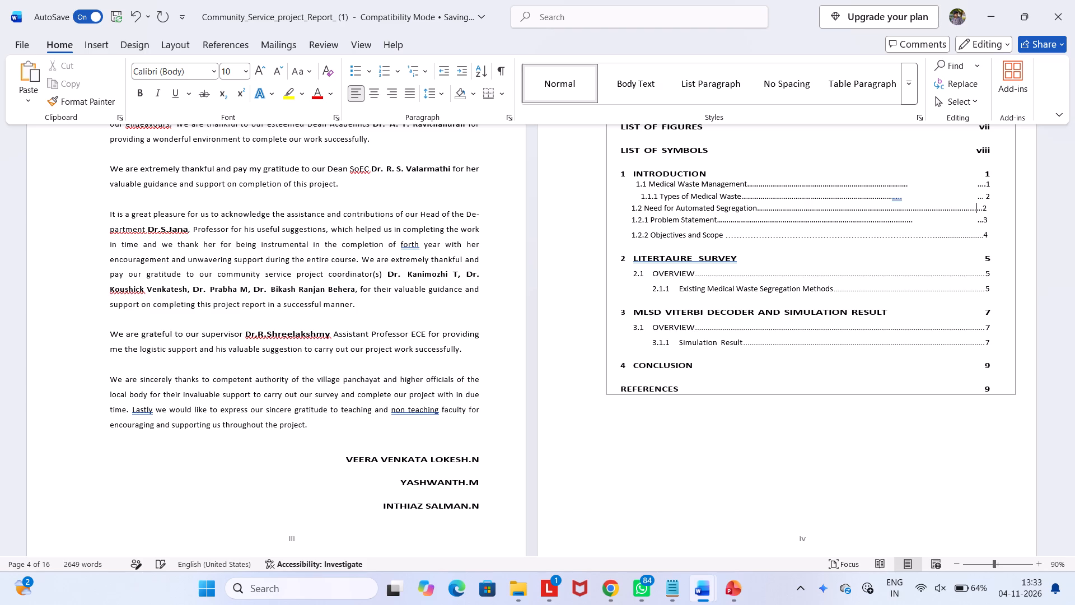
{"action": "type", "text": ".."}
{"action": "key", "text": "BackSpace"}
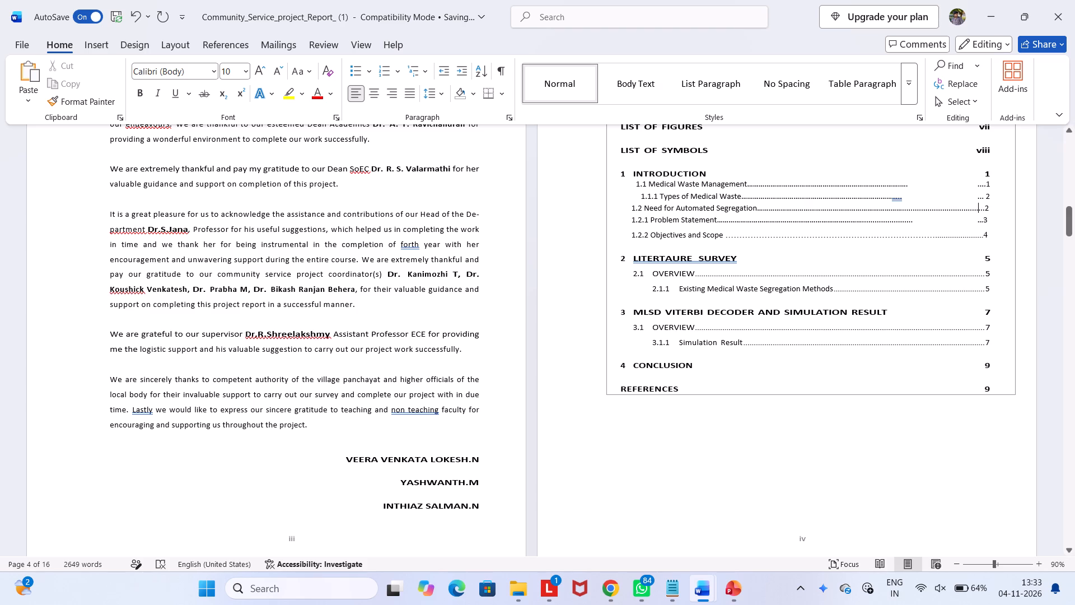
Extend the dot leader of the 1.1.1 Types of Medical Waste contents entry out to its page number.
{"action": "left_click", "coordinate": [906, 201]}
{"action": "type", "text": ".............................."}
{"action": "type", "text": "........."}
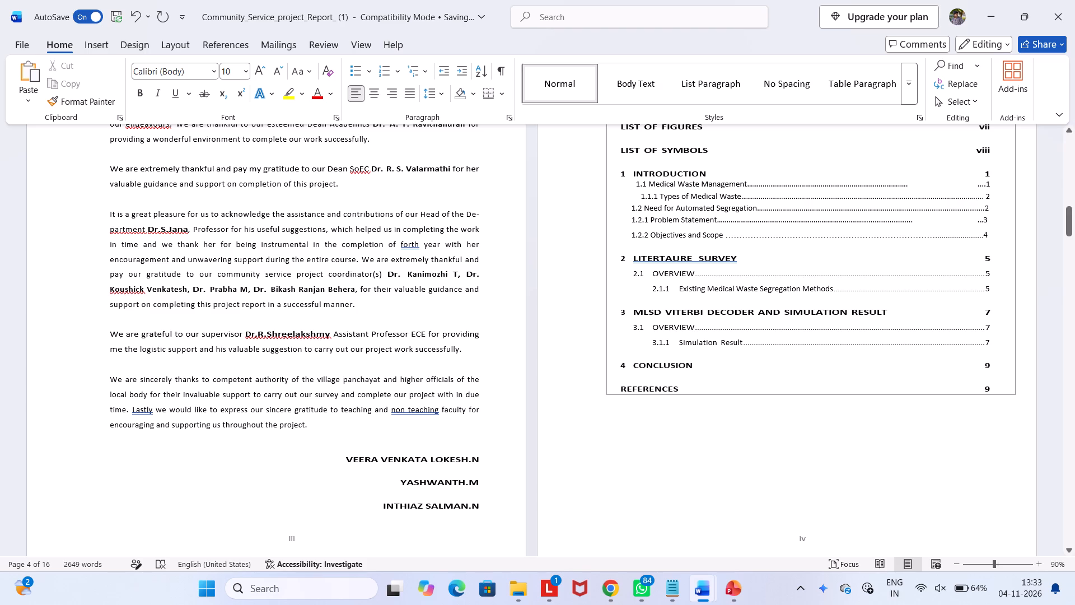
Extend the dot leader of the 1.1 Medical Waste Management contents entry toward its page number, keeping the entry on one line.
{"action": "left_click", "coordinate": [913, 183]}
{"action": "type", "text": "......."}
{"action": "type", "text": "..."}
{"action": "key", "text": "period"}
{"action": "key", "text": "BackSpace"}
{"action": "key", "text": "BackSpace"}
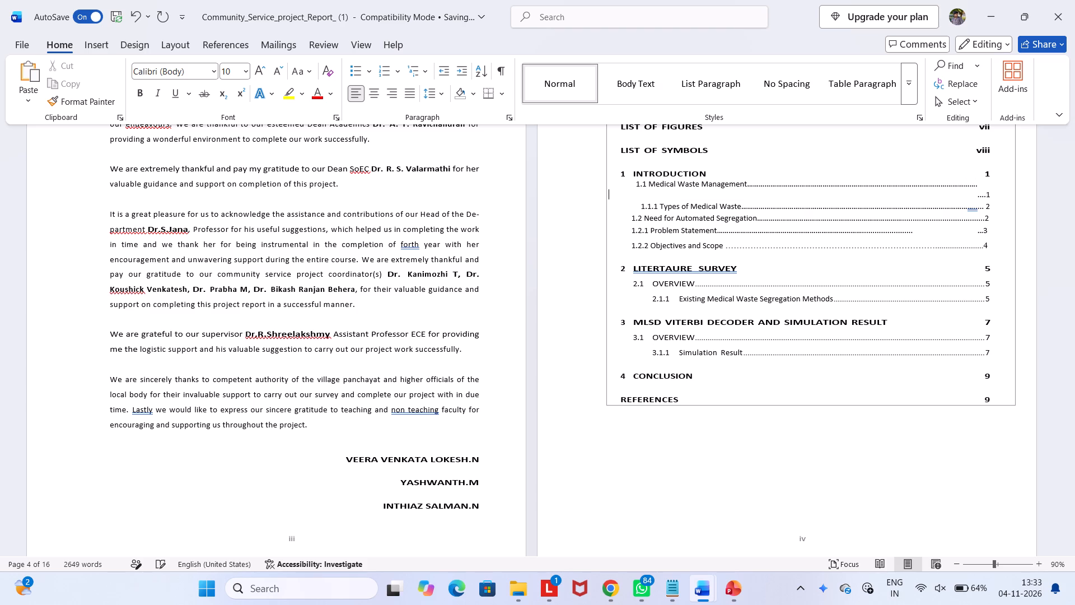
{"action": "left_click", "coordinate": [895, 454]}
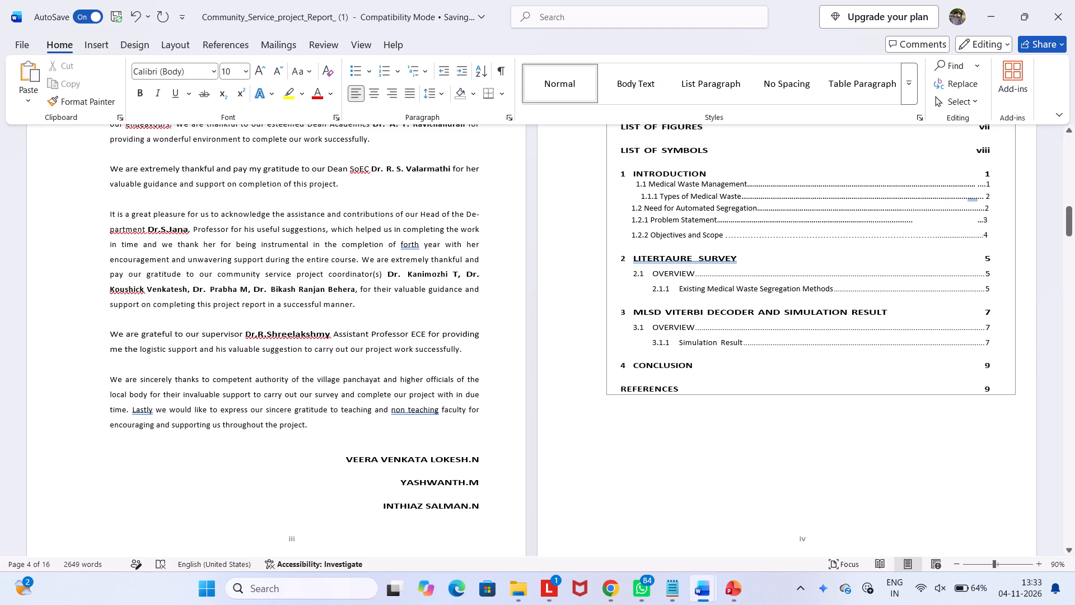
Shorten the chapter 3 title in the Table of Contents to "SIMULATION RESULT".
{"action": "scroll", "coordinate": [895, 454], "scroll_direction": "up", "scroll_amount": 1}
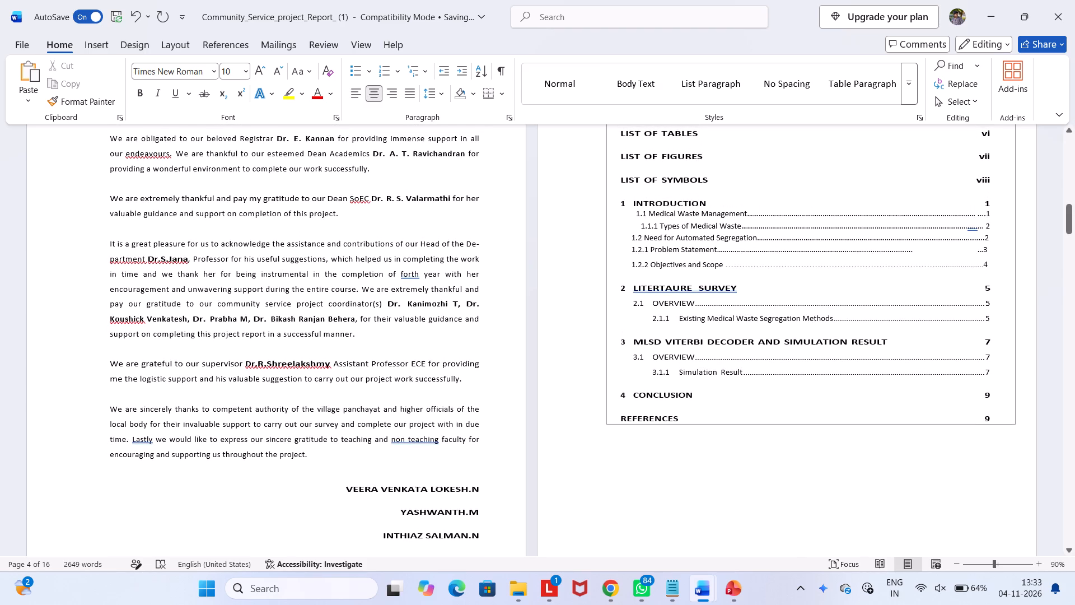
{"action": "scroll", "coordinate": [784, 440], "scroll_direction": "up", "scroll_amount": 1}
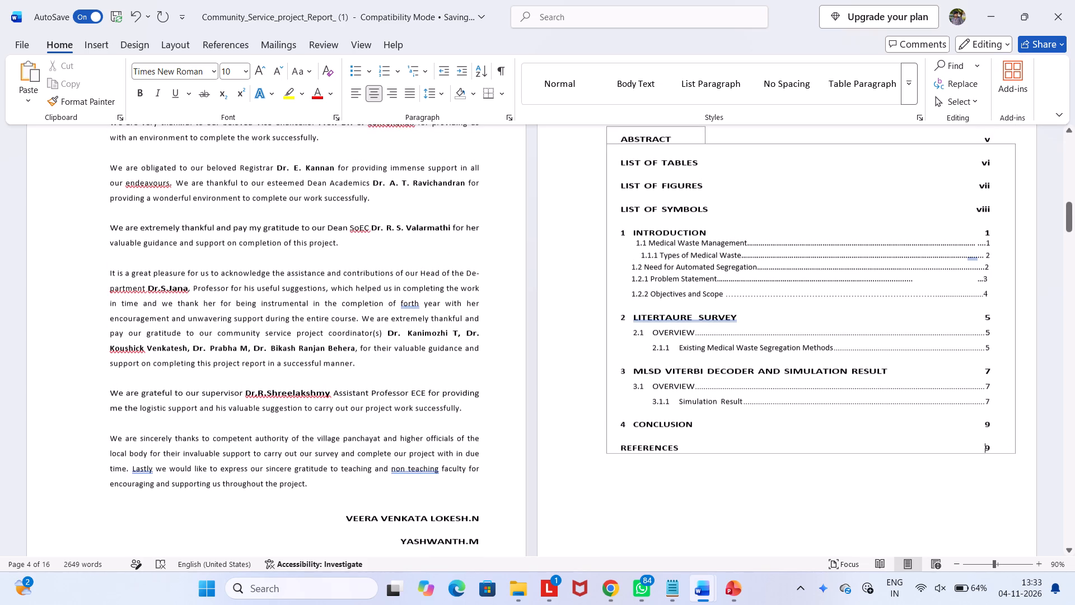
{"action": "scroll", "coordinate": [784, 440], "scroll_direction": "up", "scroll_amount": 1}
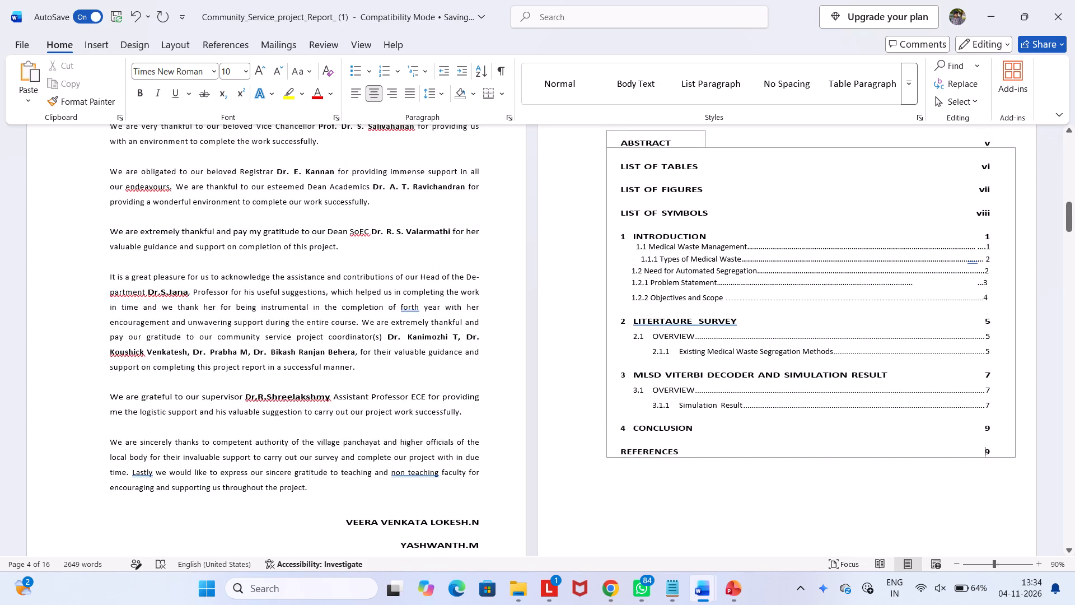
{"action": "left_click", "coordinate": [686, 462]}
{"action": "left_click_drag", "start_coordinate": [778, 375], "coordinate": [607, 378]}
{"action": "key", "text": "BackSpace"}
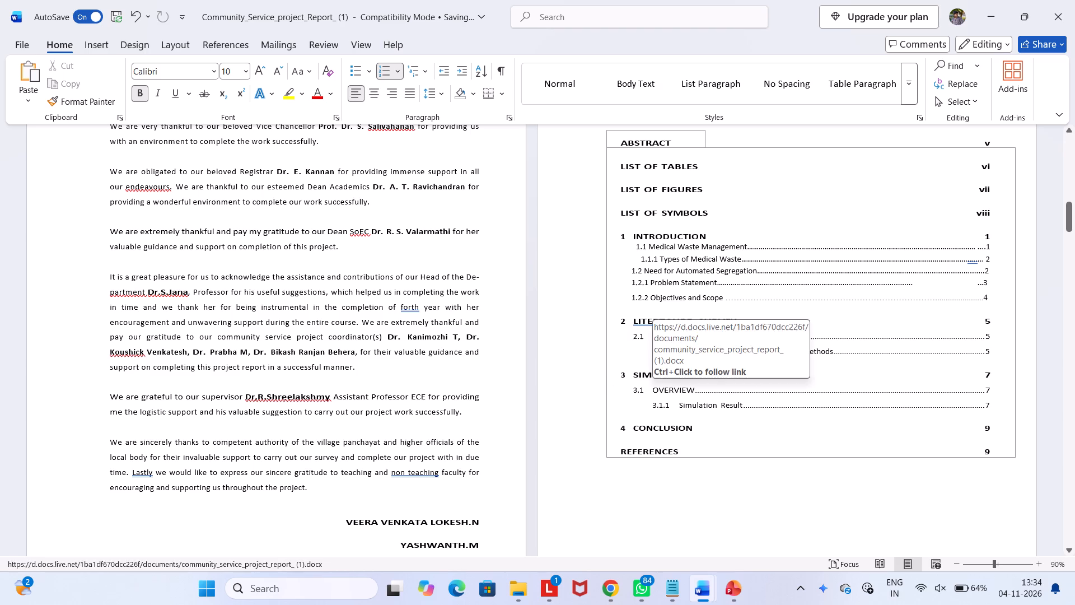
Delete the 3.1 OVERVIEW entry under chapter 3 in the Table of Contents.
{"action": "left_click_drag", "start_coordinate": [647, 390], "coordinate": [988, 403]}
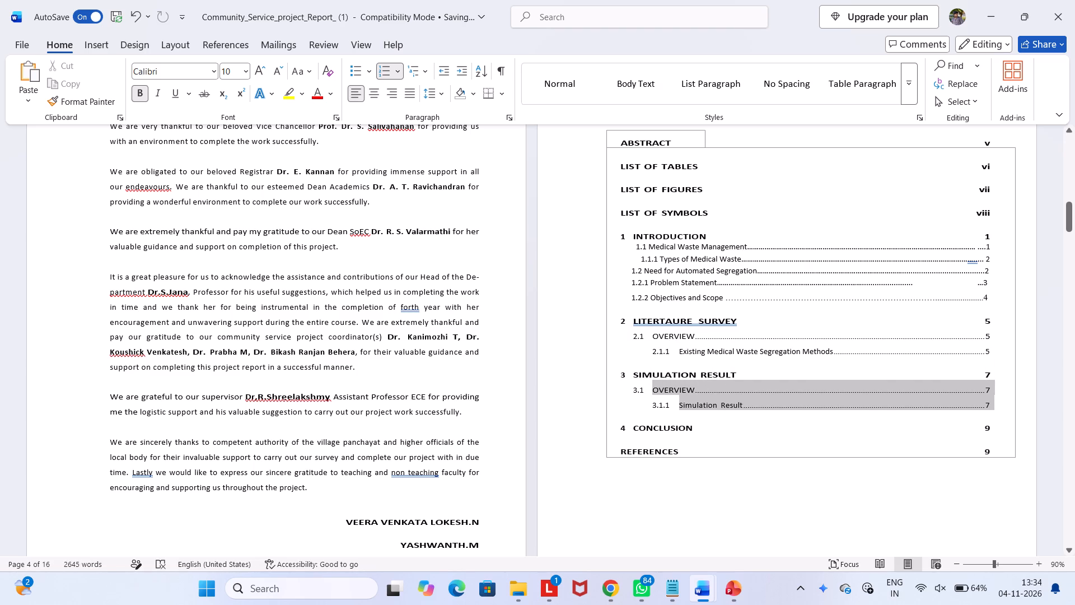
{"action": "left_click_drag", "start_coordinate": [988, 403], "coordinate": [985, 385]}
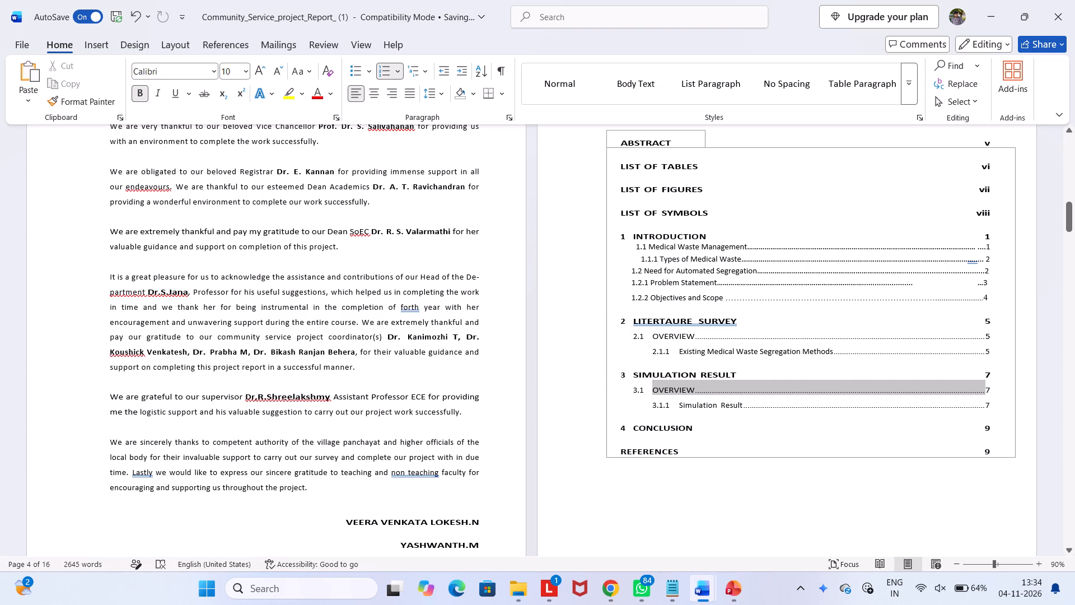
{"action": "left_click_drag", "start_coordinate": [985, 385], "coordinate": [989, 387]}
{"action": "key", "text": "BackSpace"}
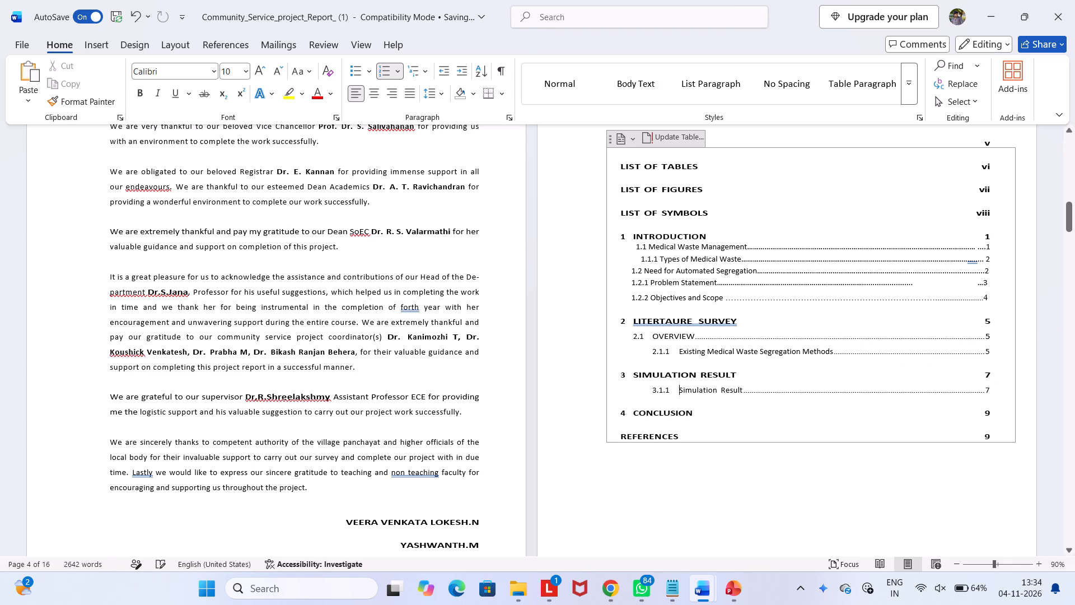
Replace the automatic number of the Simulation Result contents entry with 3.1, followed by spacing before the title.
{"action": "key", "text": "Left"}
{"action": "key", "text": "Left"}
{"action": "key", "text": "Left"}
{"action": "key", "text": "Left"}
{"action": "key", "text": "Left"}
{"action": "key", "text": "Left"}
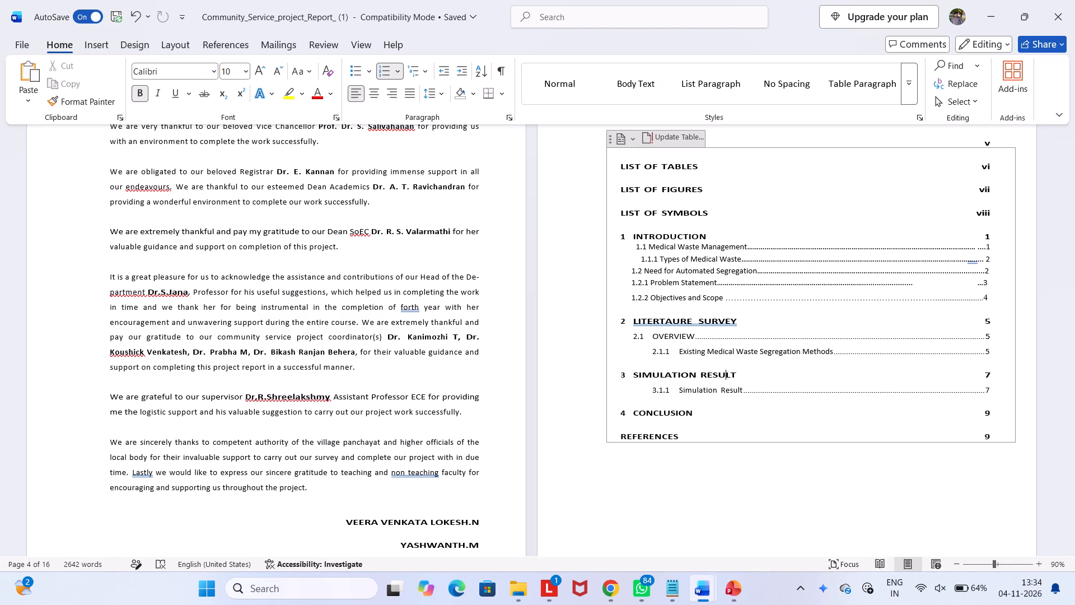
{"action": "key", "text": "Down"}
{"action": "key", "text": "Down"}
{"action": "key", "text": "Left"}
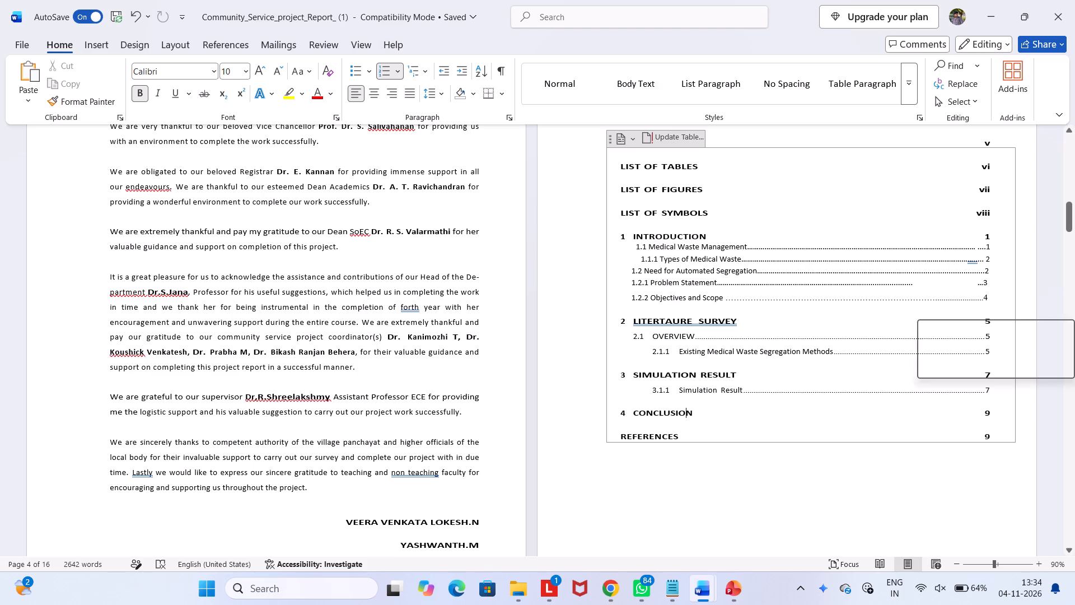
{"action": "left_click", "coordinate": [672, 390]}
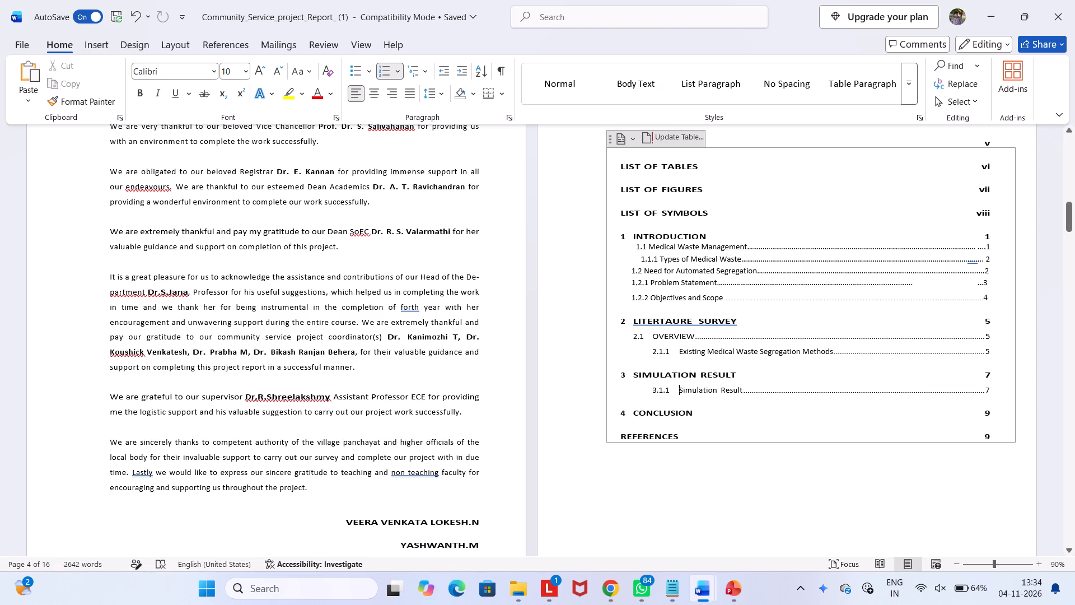
{"action": "key", "text": "Left"}
{"action": "key", "text": "Left"}
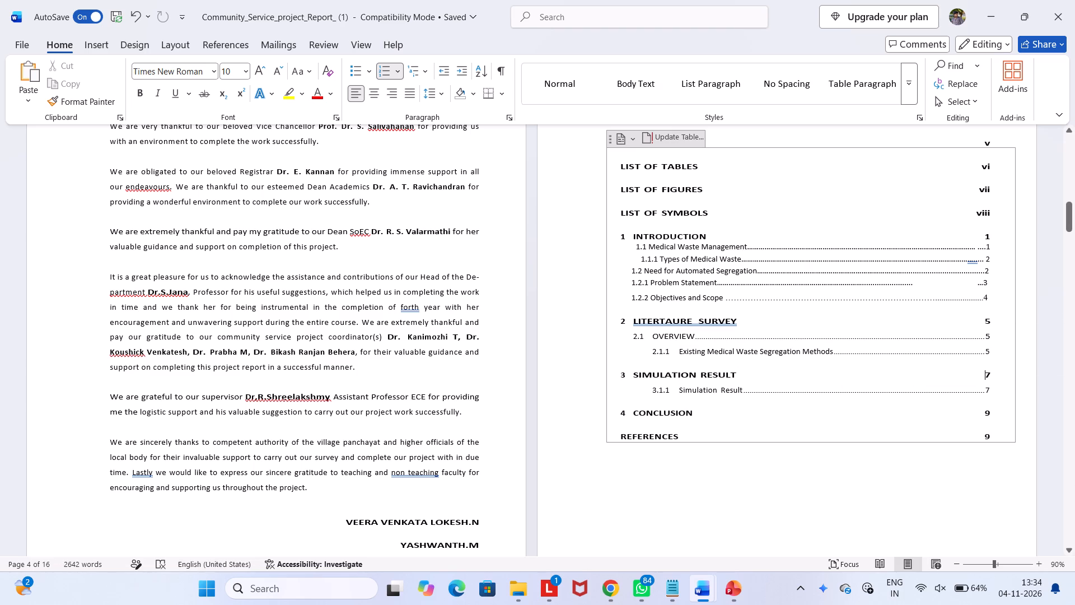
{"action": "left_click", "coordinate": [667, 395]}
{"action": "left_click", "coordinate": [667, 391]}
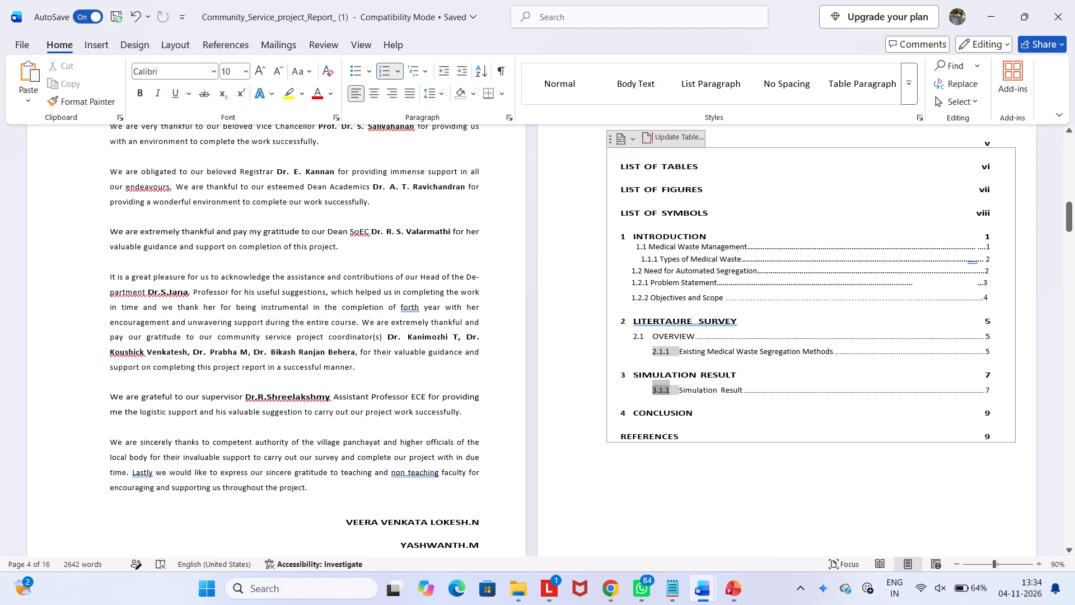
{"action": "key", "text": "BackSpace"}
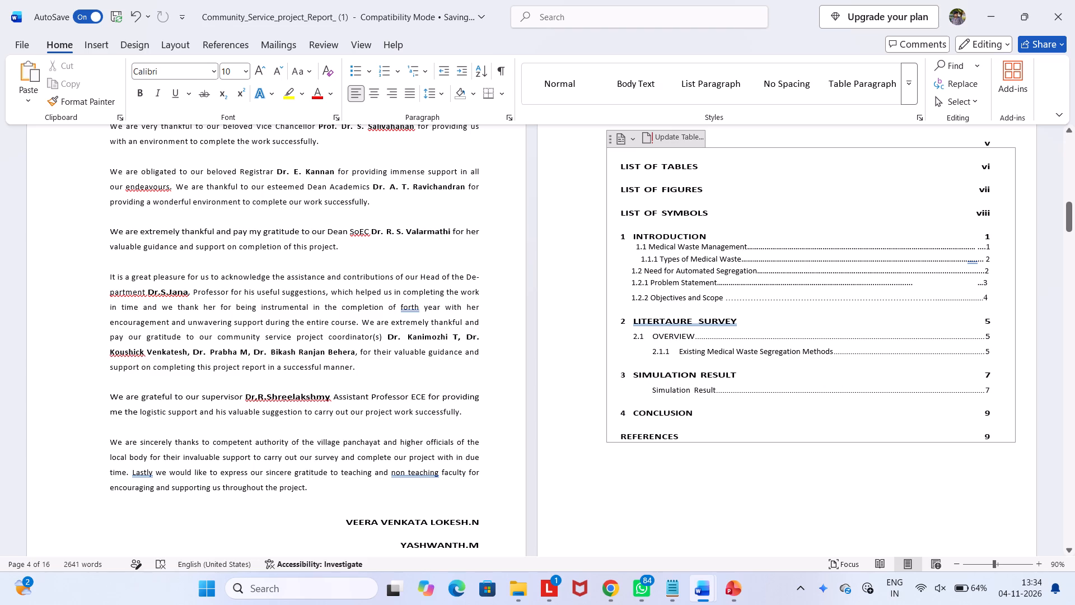
{"action": "type", "text": "3."}
{"action": "key", "text": "1"}
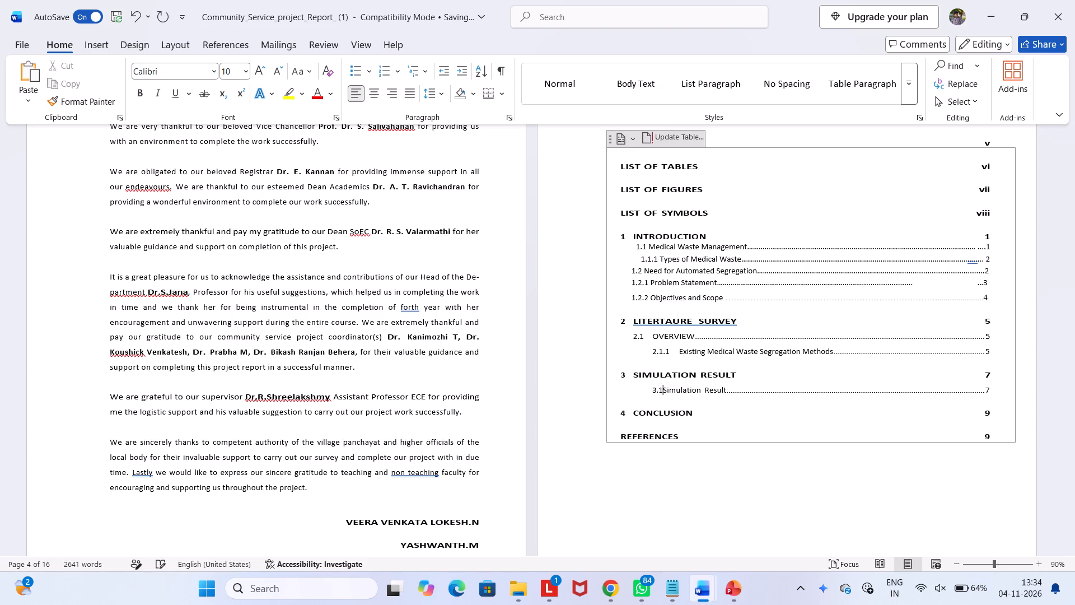
{"action": "key", "text": "space"}
{"action": "key", "text": "space"}
Make the number 3.1 bold in the Simulation Result contents entry.
{"action": "left_click_drag", "start_coordinate": [665, 391], "coordinate": [638, 390]}
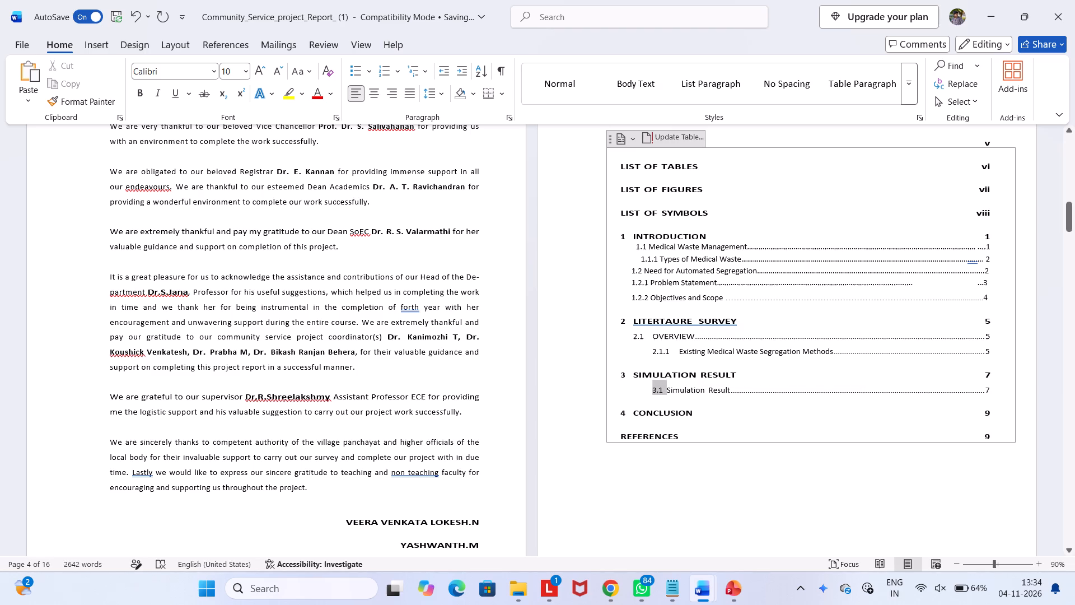
{"action": "left_click_drag", "start_coordinate": [638, 390], "coordinate": [638, 390]}
{"action": "left_click", "coordinate": [649, 362]}
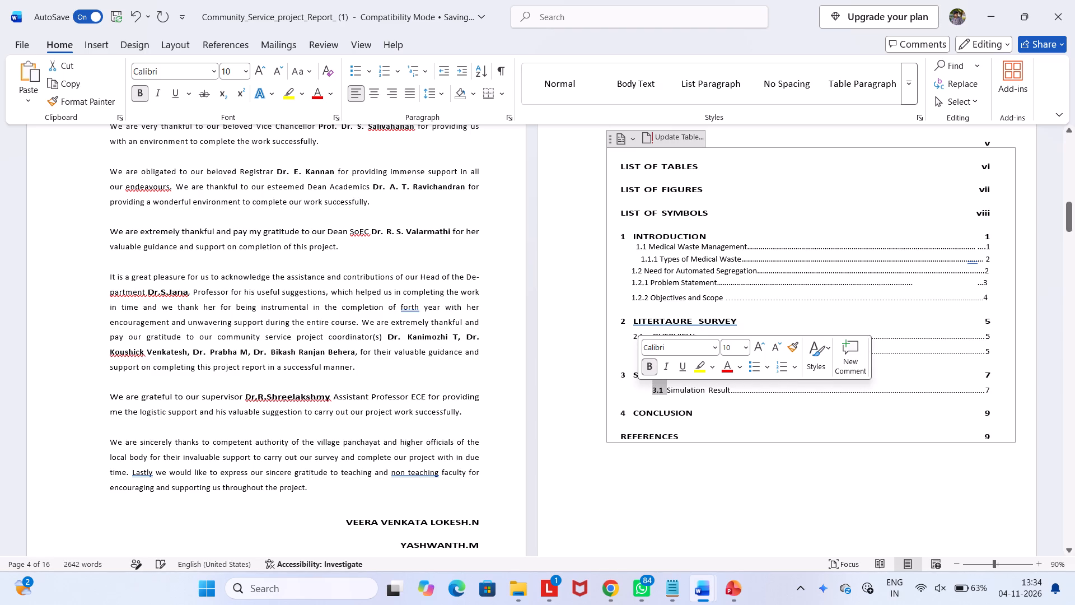
{"action": "left_click", "coordinate": [663, 462]}
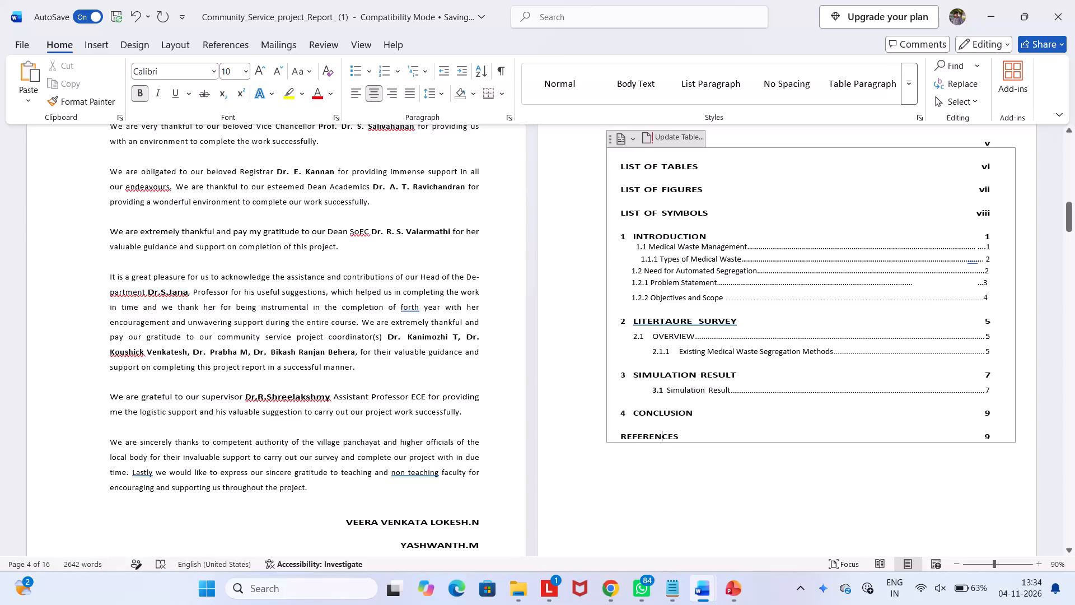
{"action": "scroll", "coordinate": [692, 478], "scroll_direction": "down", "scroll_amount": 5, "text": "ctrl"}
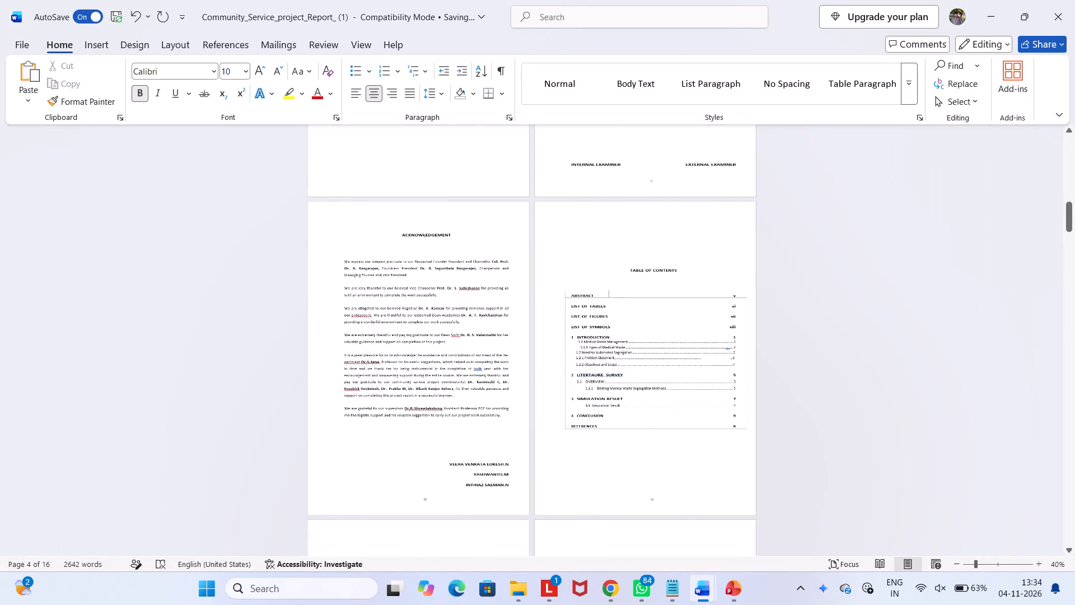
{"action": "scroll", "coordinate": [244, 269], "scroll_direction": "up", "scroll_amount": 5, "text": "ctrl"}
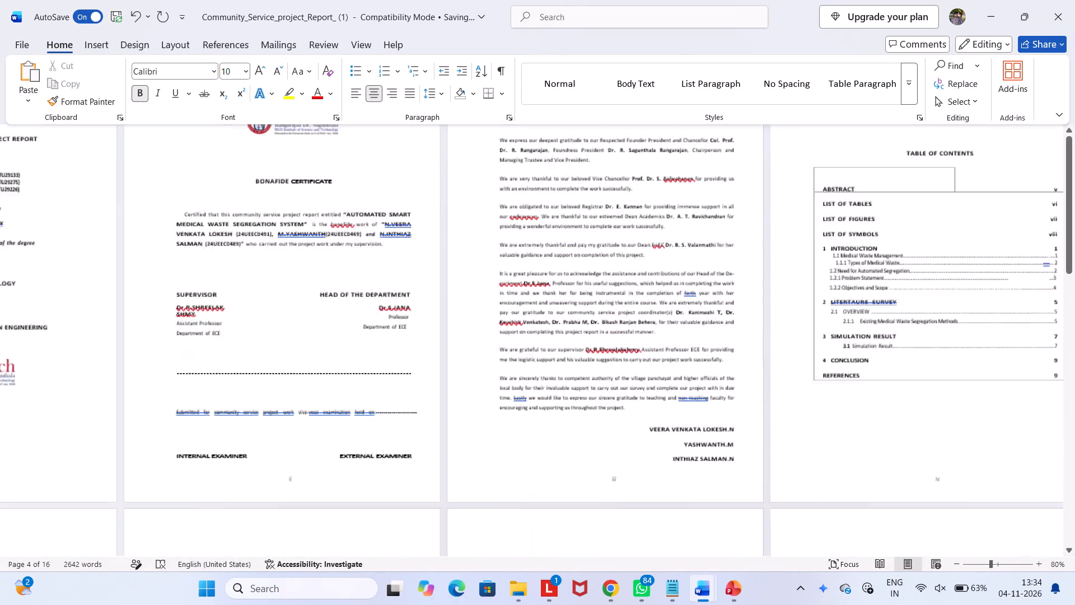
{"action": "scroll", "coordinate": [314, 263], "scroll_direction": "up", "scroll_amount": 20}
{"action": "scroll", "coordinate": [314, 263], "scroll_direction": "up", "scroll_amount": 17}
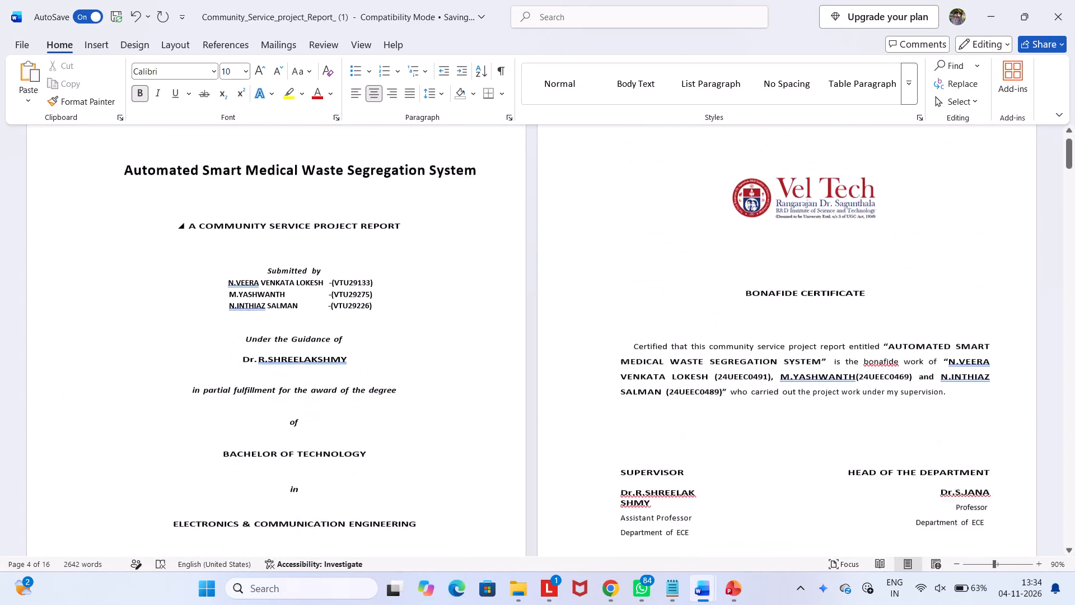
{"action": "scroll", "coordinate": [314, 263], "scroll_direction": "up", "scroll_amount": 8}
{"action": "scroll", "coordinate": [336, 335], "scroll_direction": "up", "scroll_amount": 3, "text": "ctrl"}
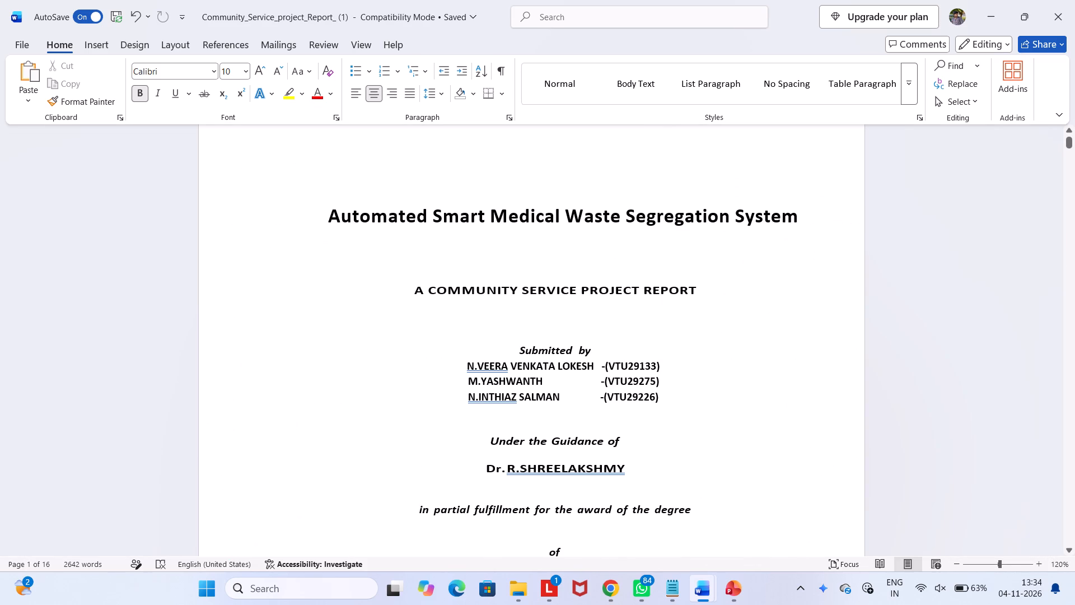
Delete the registration numbers and their preceding dashes after the three student names on the title page.
{"action": "left_click_drag", "start_coordinate": [601, 366], "coordinate": [666, 411]}
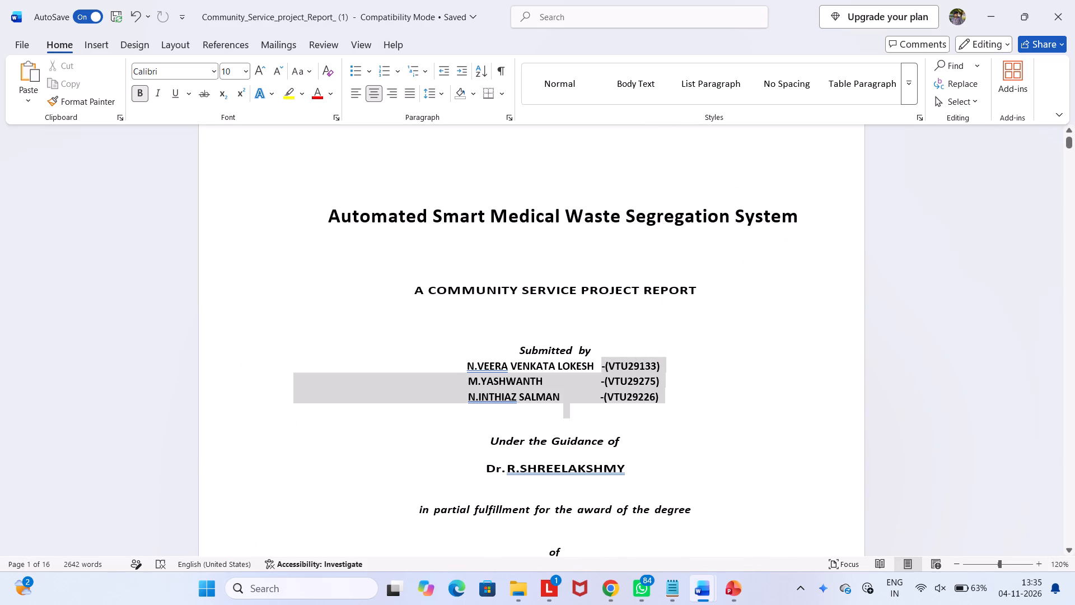
{"action": "left_click_drag", "start_coordinate": [666, 411], "coordinate": [658, 362]}
{"action": "key", "text": "BackSpace"}
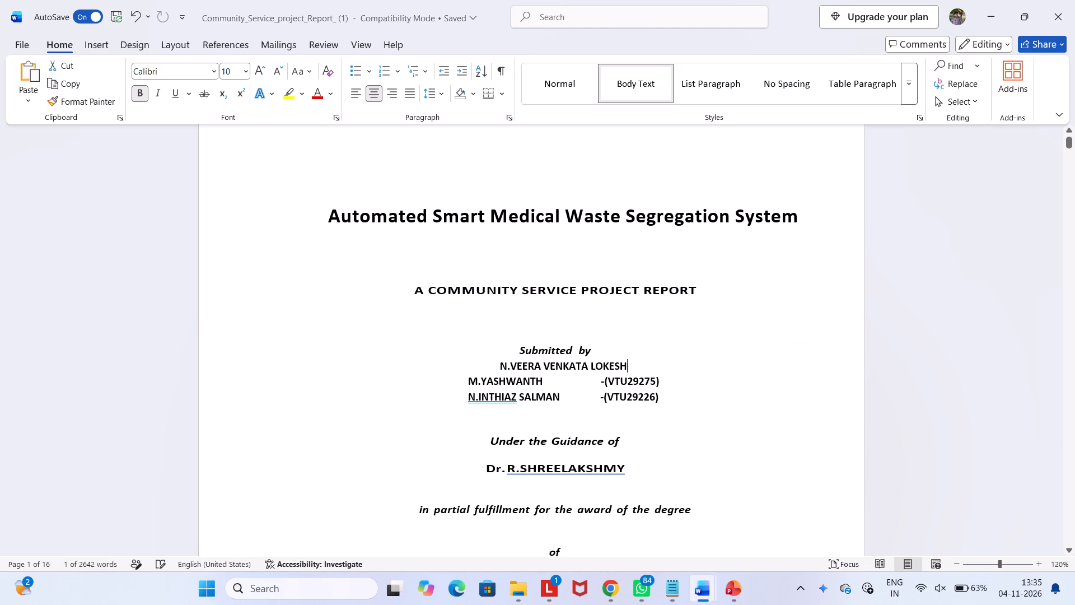
{"action": "key", "text": "Down"}
{"action": "key", "text": "Right"}
{"action": "key", "text": "Right"}
{"action": "key", "text": "Right"}
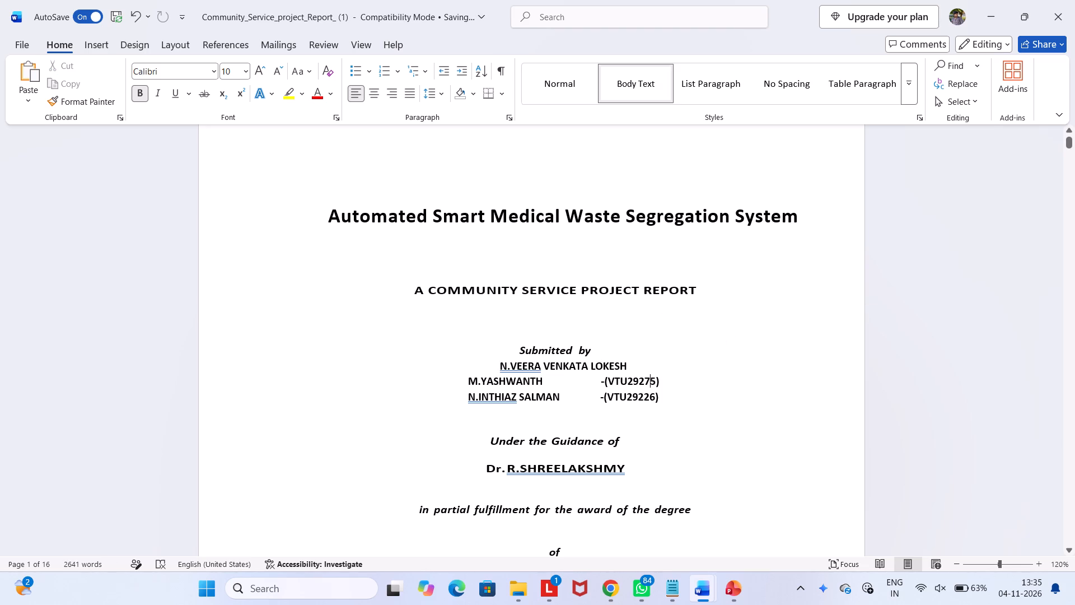
{"action": "key", "text": "Right"}
{"action": "key", "text": "Right"}
{"action": "key", "text": "BackSpace"}
{"action": "key", "text": "BackSpace"}
{"action": "key", "text": "BackSpace"}
{"action": "key", "text": "BackSpace"}
{"action": "key", "text": "BackSpace"}
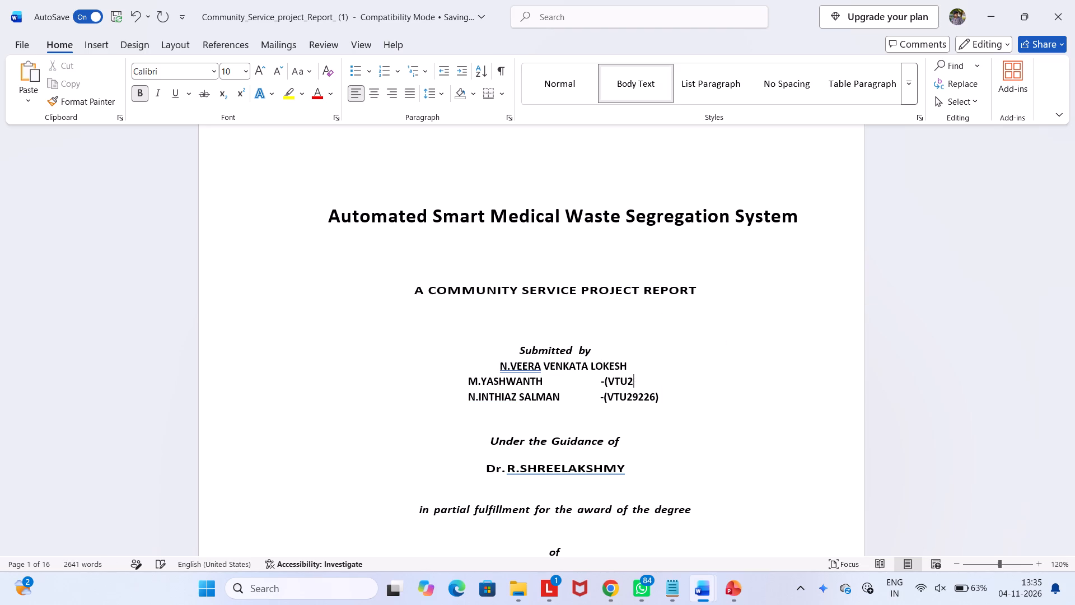
{"action": "key", "text": "BackSpace"}
{"action": "key", "text": "BackSpace"}
{"action": "key", "text": "BackSpace"}
{"action": "key", "text": "BackSpace"}
{"action": "key", "text": "BackSpace"}
{"action": "key", "text": "BackSpace"}
{"action": "key", "text": "Down"}
{"action": "key", "text": "Down"}
{"action": "key", "text": "Right"}
Delete the registration number and its preceding dash after the third student's name on the title page.
{"action": "key", "text": "Up"}
{"action": "key", "text": "Up"}
{"action": "key", "text": "Right"}
{"action": "key", "text": "Right"}
{"action": "key", "text": "Right"}
{"action": "key", "text": "Right"}
{"action": "key", "text": "Right"}
{"action": "key", "text": "Right"}
{"action": "key", "text": "Right"}
{"action": "key", "text": "Right"}
{"action": "key", "text": "Right"}
{"action": "key", "text": "Right"}
{"action": "key", "text": "Right"}
{"action": "key", "text": "Right"}
{"action": "key", "text": "Right"}
{"action": "key", "text": "Right"}
{"action": "key", "text": "Right"}
{"action": "key", "text": "Right"}
{"action": "key", "text": "Right"}
{"action": "key", "text": "Right"}
{"action": "key", "text": "Right"}
{"action": "key", "text": "Right"}
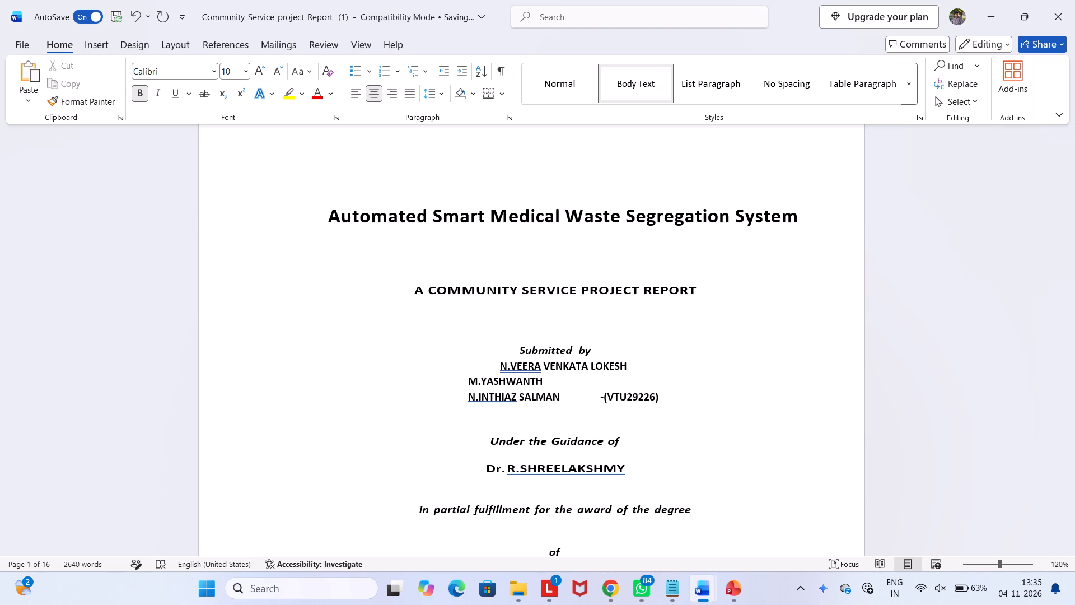
{"action": "key", "text": "Left"}
{"action": "key", "text": "Left"}
{"action": "key", "text": "Right"}
{"action": "key", "text": "BackSpace"}
{"action": "key", "text": "BackSpace"}
{"action": "key", "text": "BackSpace"}
{"action": "key", "text": "BackSpace"}
{"action": "key", "text": "BackSpace"}
{"action": "key", "text": "BackSpace"}
{"action": "key", "text": "BackSpace"}
{"action": "key", "text": "BackSpace"}
{"action": "key", "text": "BackSpace"}
{"action": "key", "text": "BackSpace"}
{"action": "key", "text": "BackSpace"}
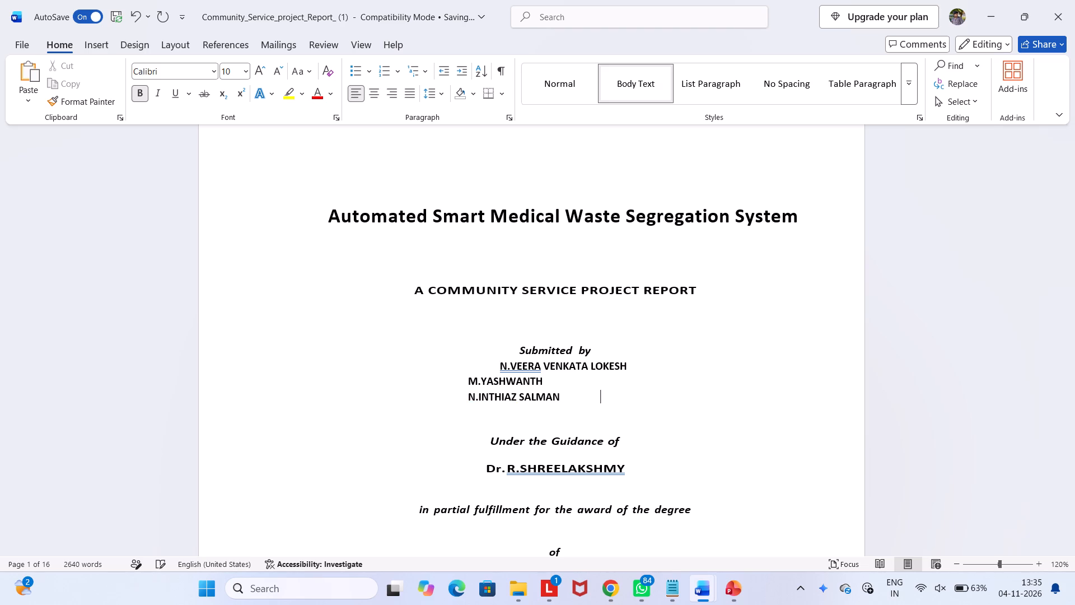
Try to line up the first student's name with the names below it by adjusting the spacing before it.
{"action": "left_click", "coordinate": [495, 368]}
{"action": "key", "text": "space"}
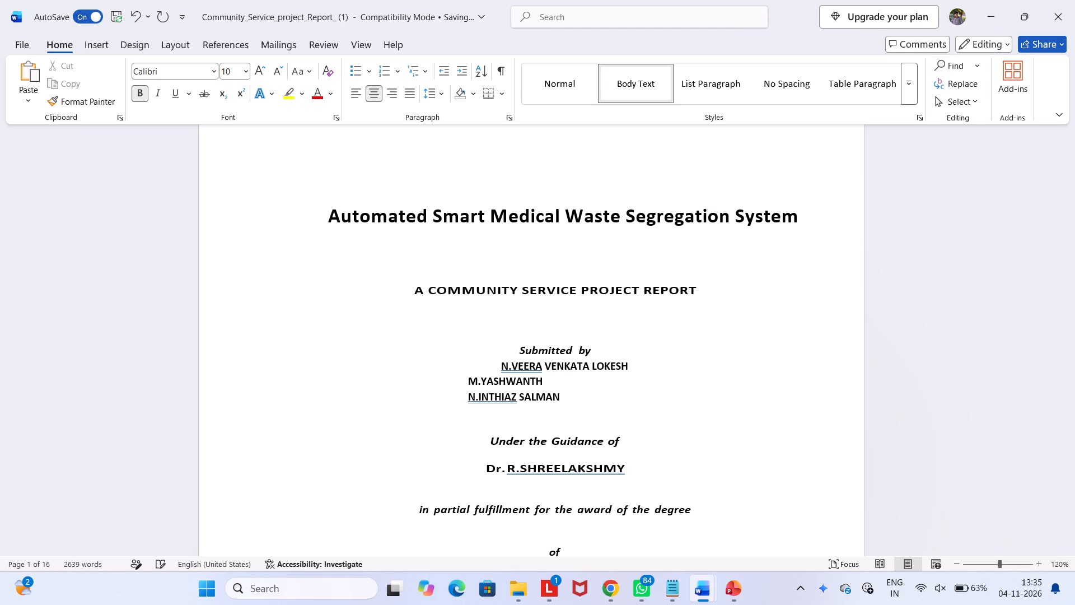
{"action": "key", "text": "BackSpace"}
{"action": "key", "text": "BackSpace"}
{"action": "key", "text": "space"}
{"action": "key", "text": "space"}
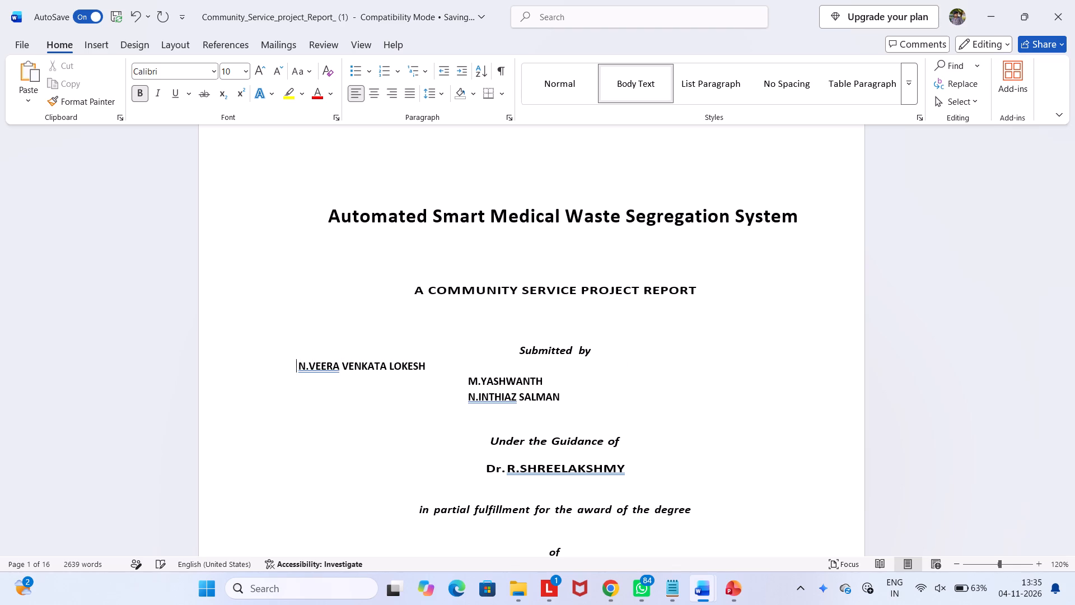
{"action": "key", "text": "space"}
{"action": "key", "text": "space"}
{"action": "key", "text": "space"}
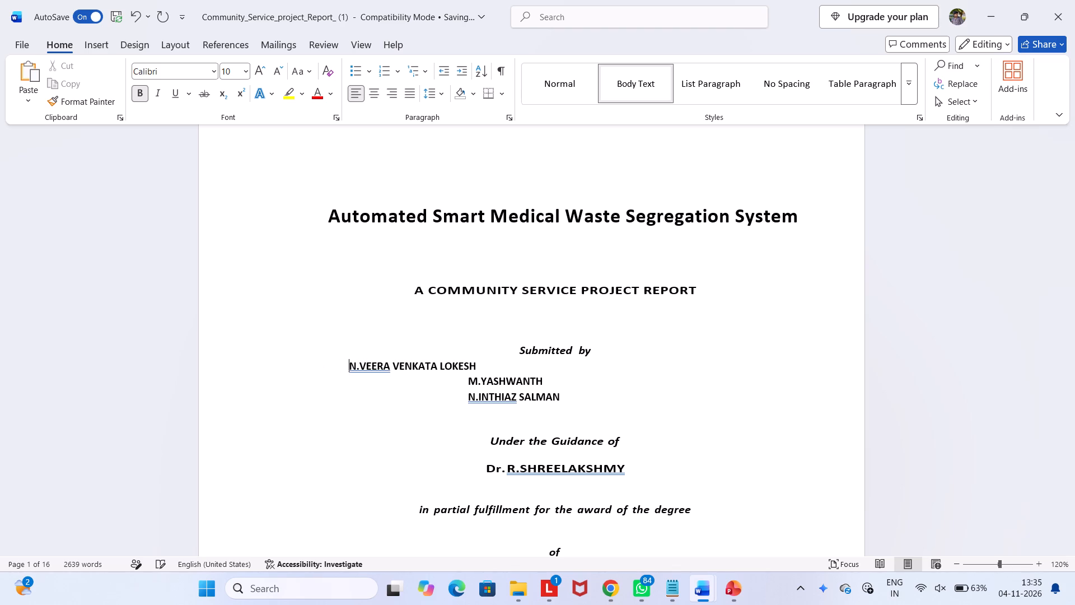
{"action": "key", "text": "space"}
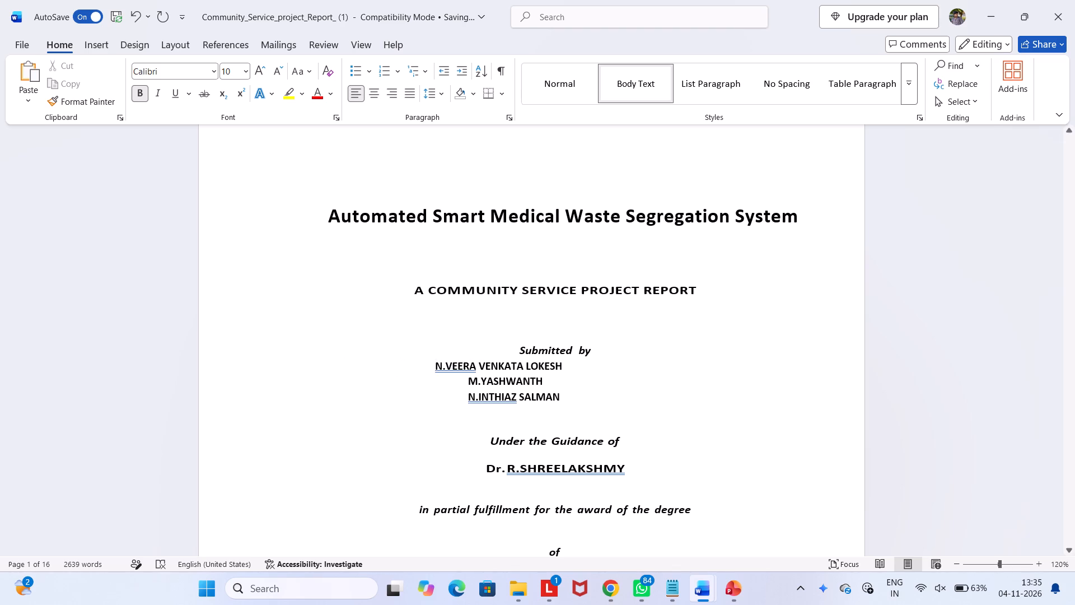
Center the three student names under Submitted by on the title page.
{"action": "left_click_drag", "start_coordinate": [581, 394], "coordinate": [442, 353]}
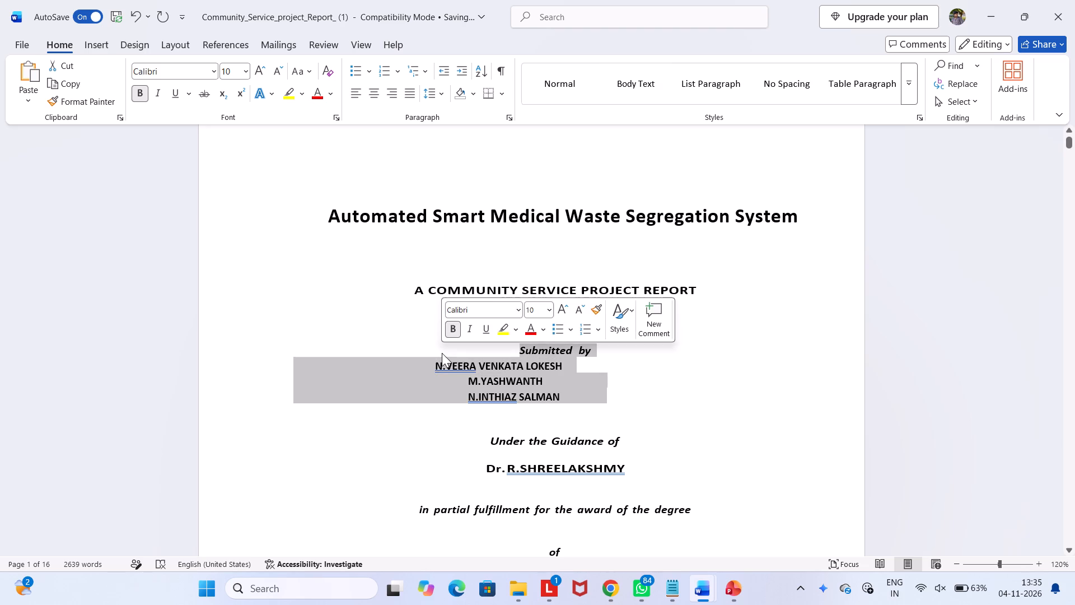
{"action": "left_click", "coordinate": [429, 358]}
{"action": "left_click_drag", "start_coordinate": [429, 364], "coordinate": [508, 389]}
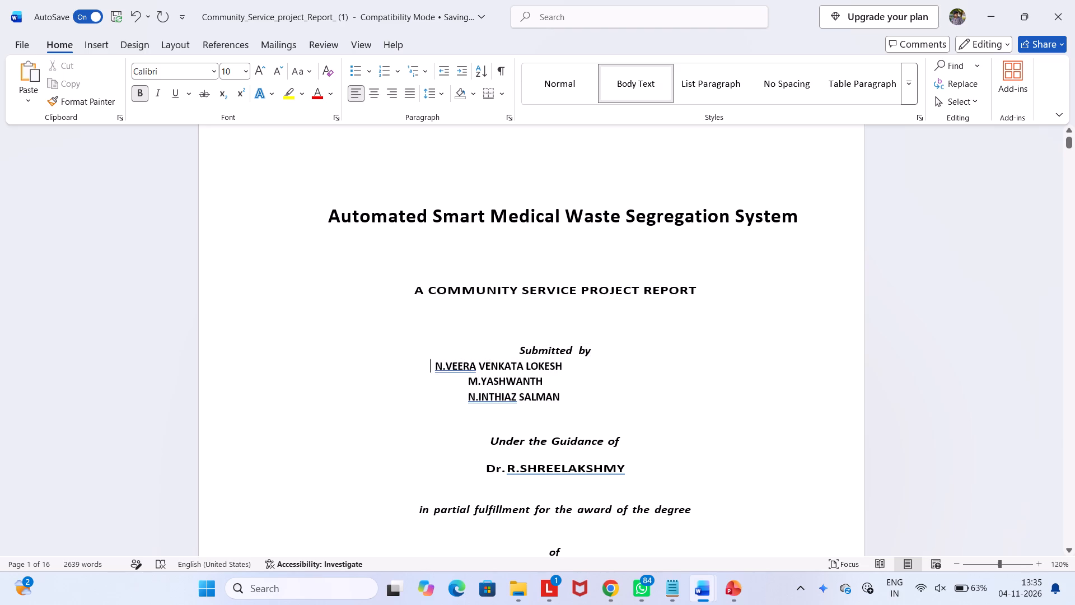
{"action": "left_click_drag", "start_coordinate": [508, 389], "coordinate": [546, 400]}
{"action": "left_click", "coordinate": [378, 94]}
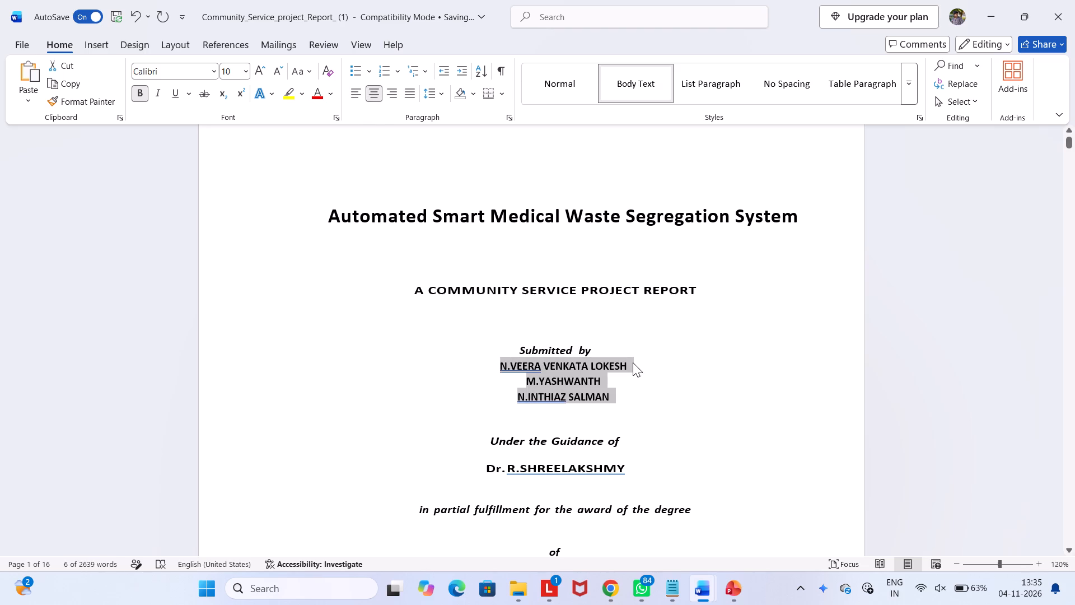
Move the first student's initial N from the front of the name to the end, preceded by a period.
{"action": "left_click", "coordinate": [633, 362]}
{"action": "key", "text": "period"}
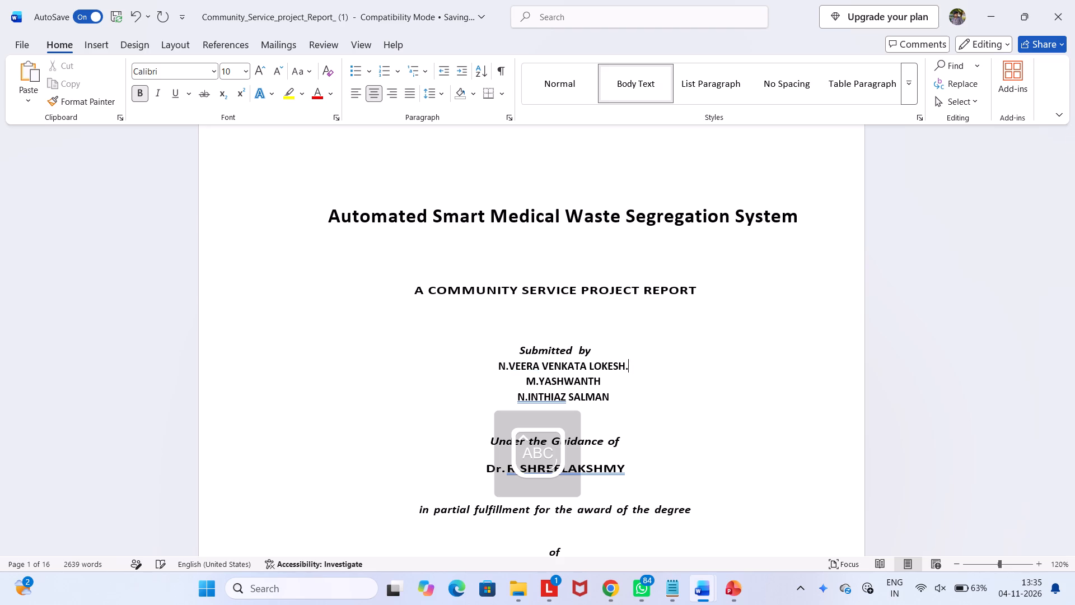
{"action": "key", "text": "Left"}
{"action": "key", "text": "Left"}
{"action": "key", "text": "Left"}
{"action": "key", "text": "Left"}
{"action": "key", "text": "Left"}
{"action": "key", "text": "Left"}
{"action": "key", "text": "Left"}
{"action": "key", "text": "Left"}
{"action": "key", "text": "Left"}
{"action": "key", "text": "Left"}
{"action": "key", "text": "Left"}
{"action": "key", "text": "Left"}
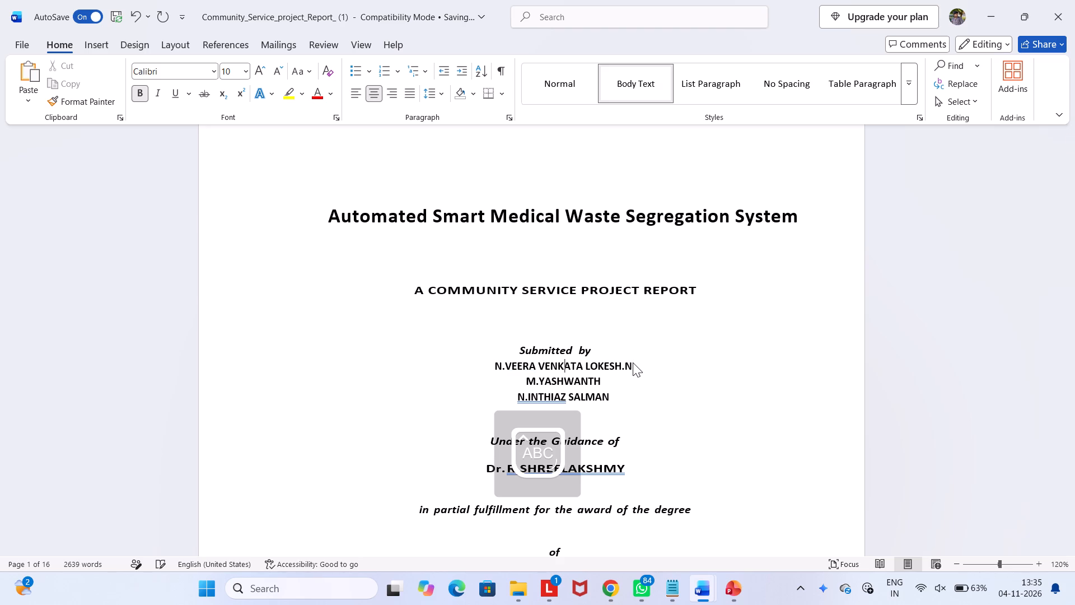
{"action": "key", "text": "Left"}
{"action": "key", "text": "Left"}
{"action": "key", "text": "Left"}
{"action": "key", "text": "Left"}
{"action": "key", "text": "Left"}
{"action": "key", "text": "Left"}
{"action": "key", "text": "Left"}
{"action": "key", "text": "Left"}
{"action": "key", "text": "Left"}
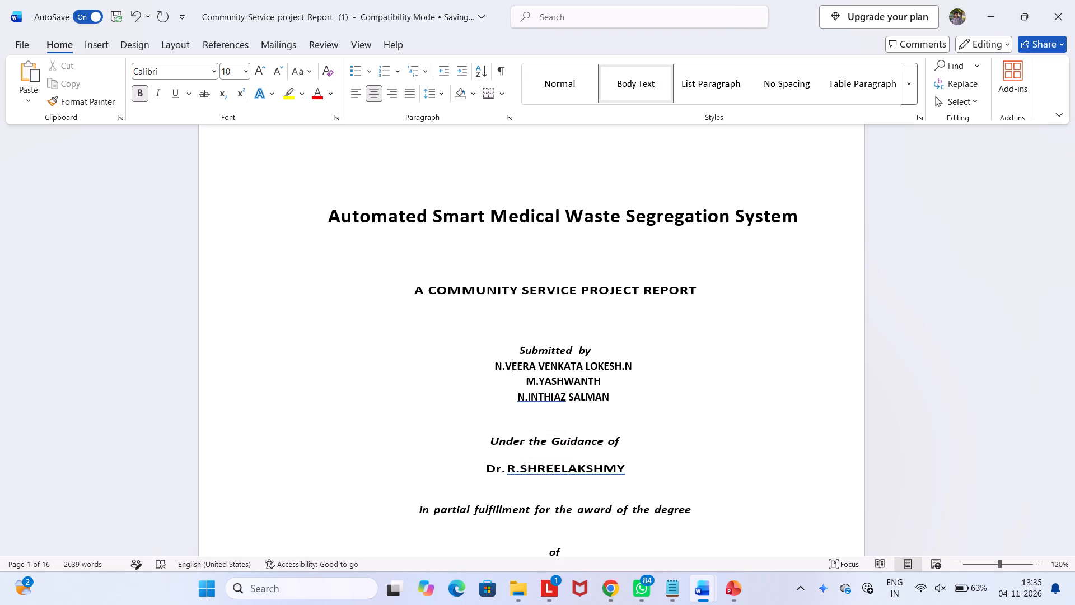
{"action": "key", "text": "Left"}
{"action": "key", "text": "BackSpace"}
{"action": "key", "text": "BackSpace"}
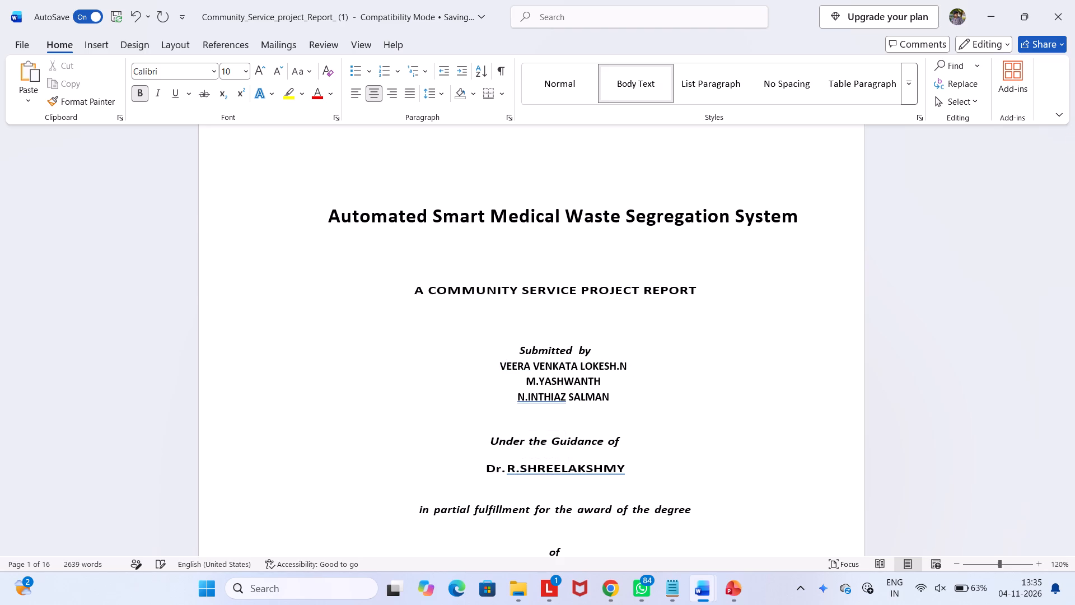
Delete the leading initial "M." from the second student's name on the title page.
{"action": "key", "text": "Down"}
{"action": "key", "text": "Right"}
{"action": "key", "text": "Right"}
{"action": "key", "text": "BackSpace"}
{"action": "key", "text": "BackSpace"}
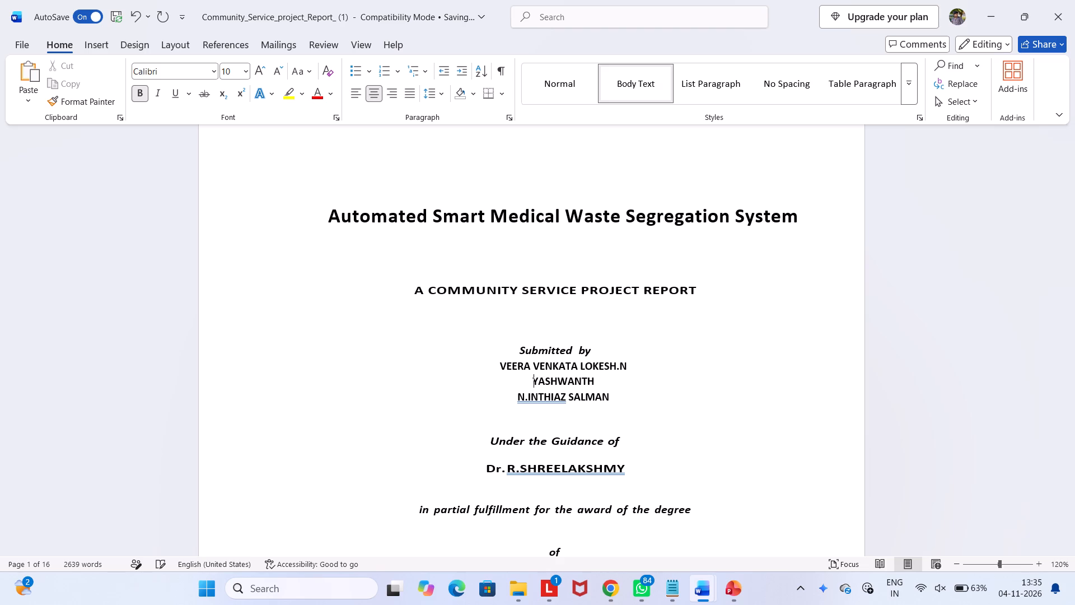
Move the third student's initial N from before the name to its end as ".N" on the title page.
{"action": "key", "text": "Right"}
{"action": "key", "text": "Right"}
{"action": "key", "text": "Right"}
{"action": "key", "text": "Right"}
{"action": "key", "text": "Right"}
{"action": "key", "text": "Right"}
{"action": "key", "text": "Right"}
{"action": "key", "text": "Right"}
{"action": "key", "text": "Right"}
{"action": "key", "text": "Right"}
{"action": "key", "text": "Right"}
{"action": "key", "text": "Right"}
{"action": "key", "text": "BackSpace"}
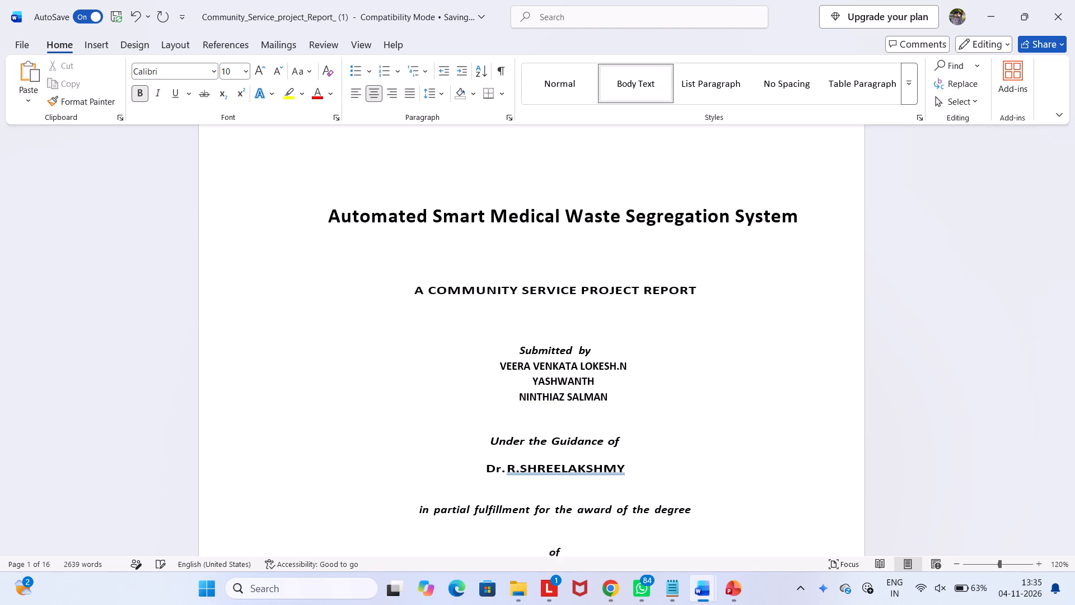
{"action": "key", "text": "BackSpace"}
{"action": "key", "text": "Right"}
{"action": "key", "text": "Right"}
{"action": "key", "text": "Right"}
{"action": "key", "text": "Right"}
{"action": "key", "text": "Right"}
{"action": "key", "text": "Right"}
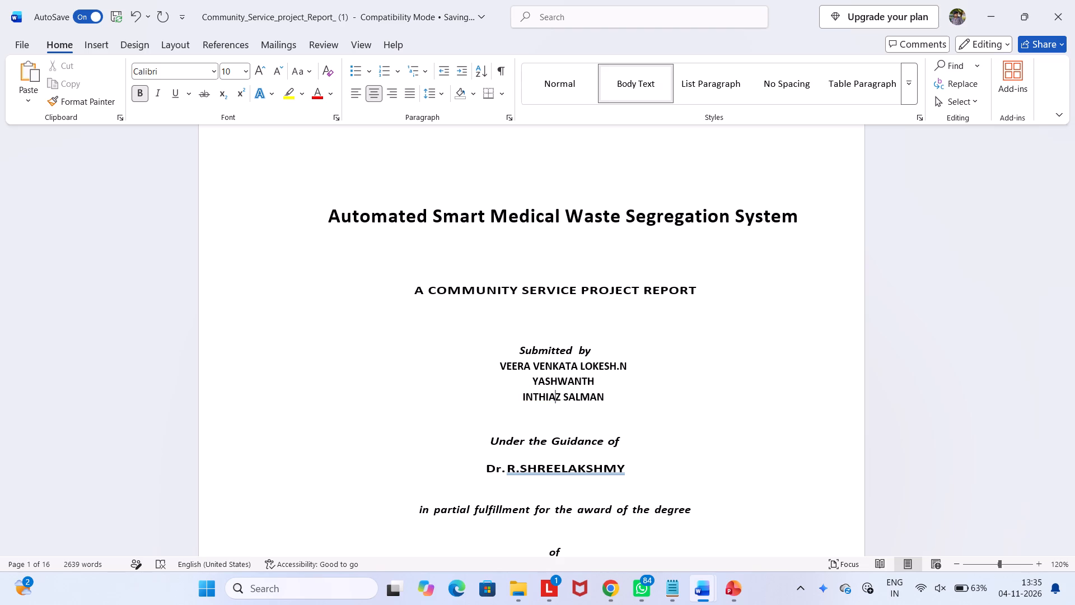
{"action": "key", "text": "Right"}
{"action": "key", "text": "Right"}
{"action": "key", "text": "Right"}
{"action": "key", "text": "Right"}
{"action": "key", "text": "Right"}
{"action": "key", "text": "Right"}
{"action": "key", "text": "Right"}
{"action": "key", "text": "Right"}
{"action": "type", "text": ".N"}
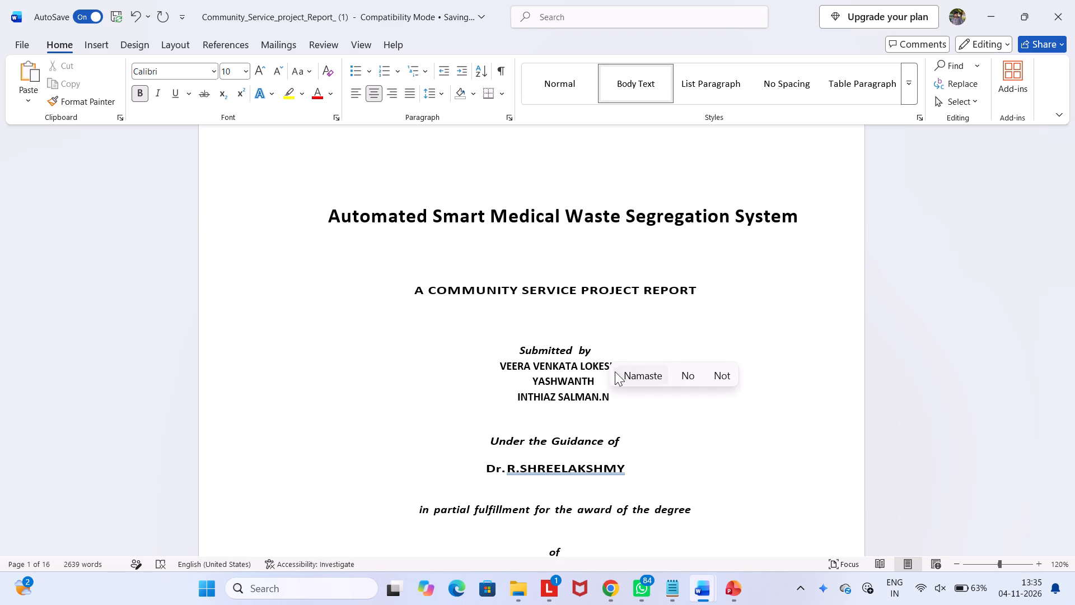
Append ".N" to the second student's name on the title page.
{"action": "left_click", "coordinate": [600, 383]}
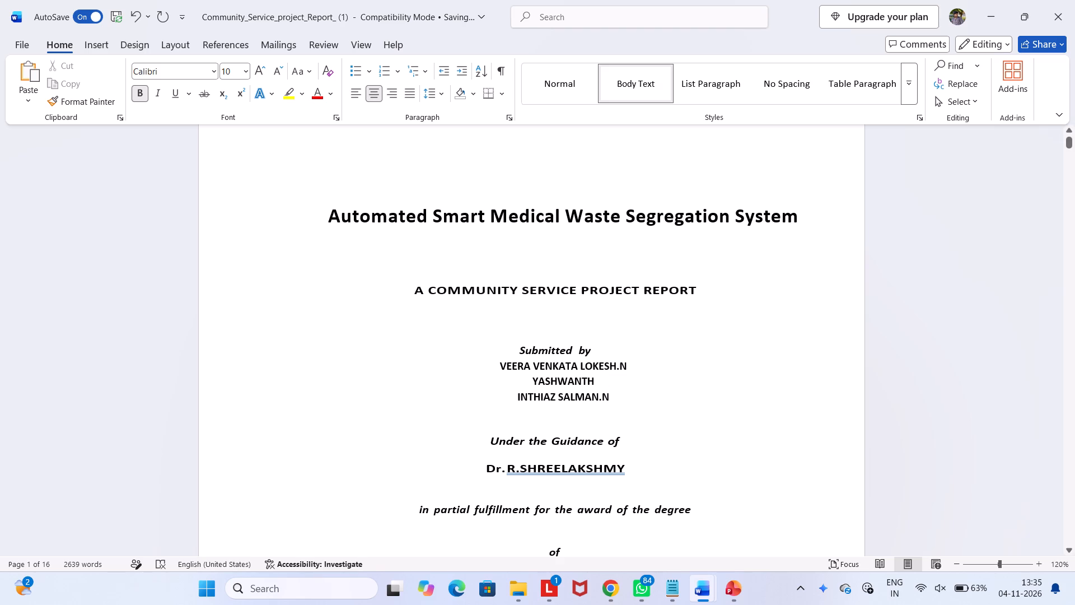
{"action": "type", "text": ".N"}
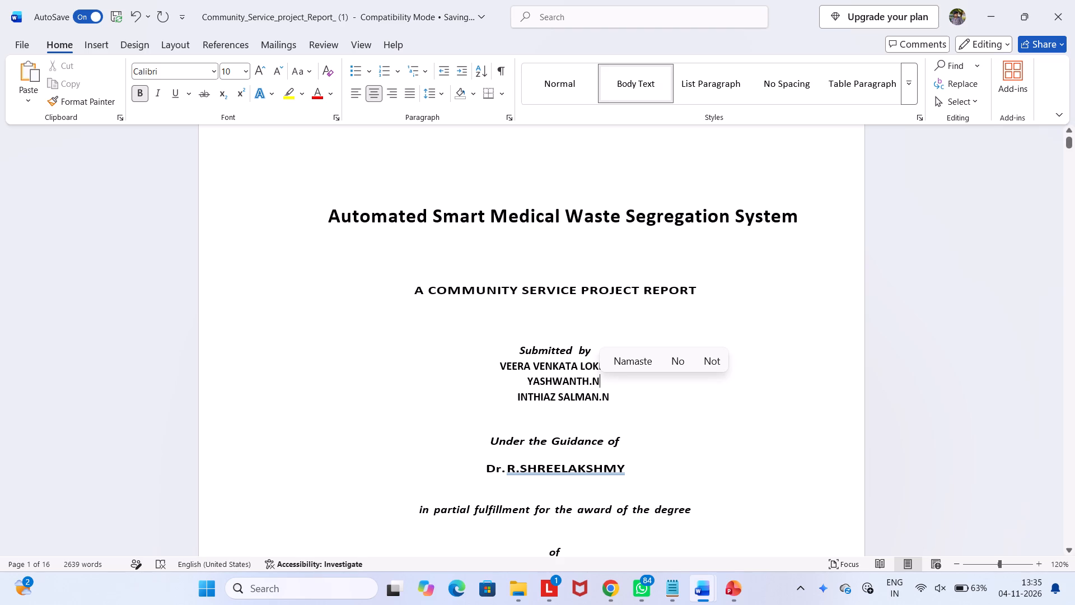
Delete surplus blank lines above and below the dashed divider on the Bonafide Certificate page.
{"action": "scroll", "coordinate": [658, 461], "scroll_direction": "down", "scroll_amount": 7}
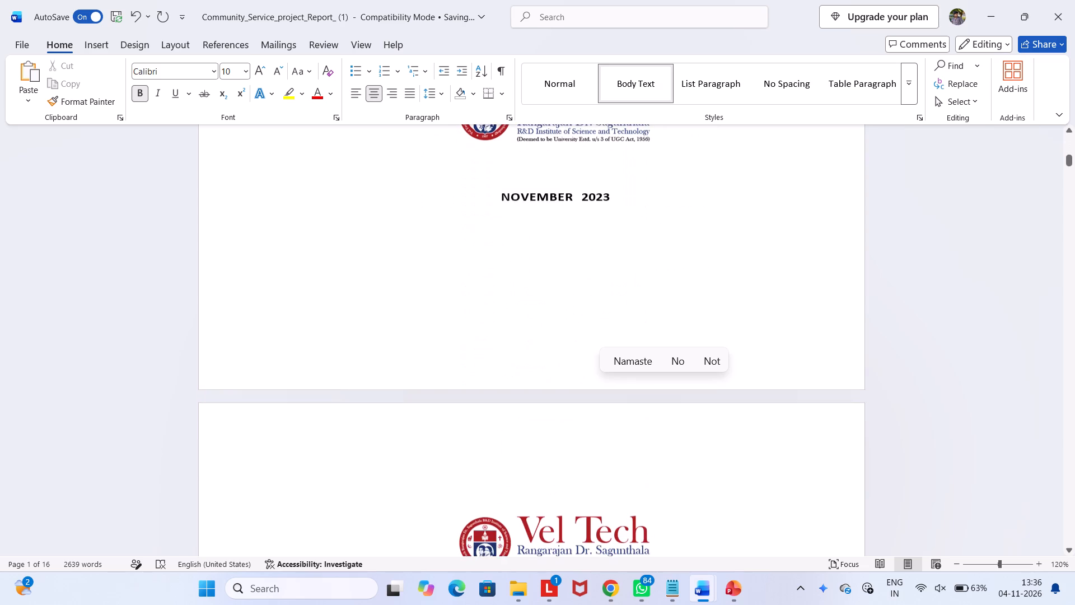
{"action": "scroll", "coordinate": [658, 461], "scroll_direction": "down", "scroll_amount": 3}
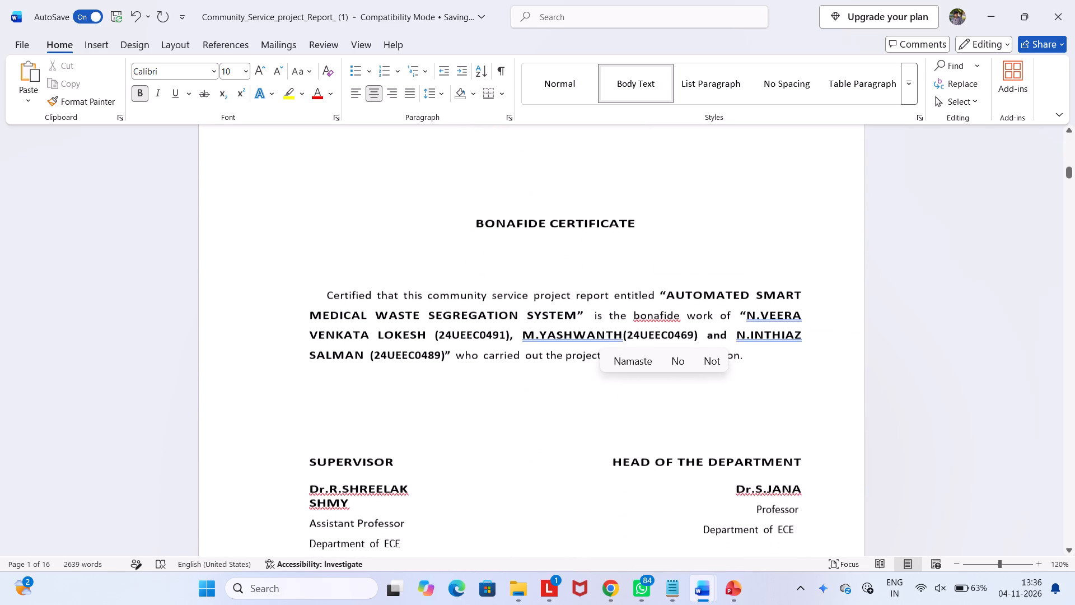
{"action": "scroll", "coordinate": [658, 461], "scroll_direction": "down", "scroll_amount": 3}
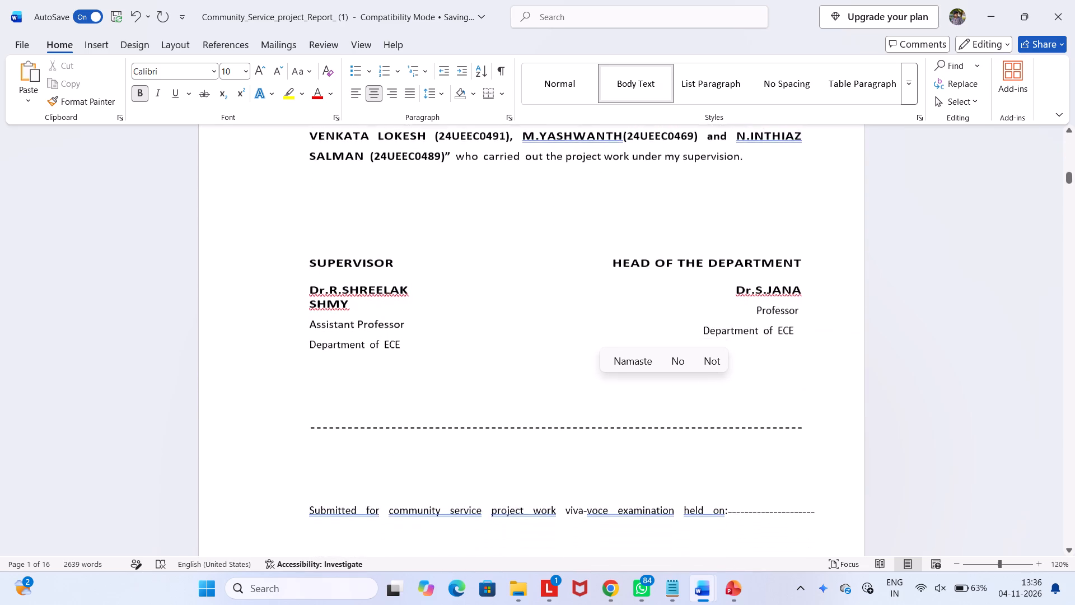
{"action": "scroll", "coordinate": [658, 461], "scroll_direction": "down", "scroll_amount": 3}
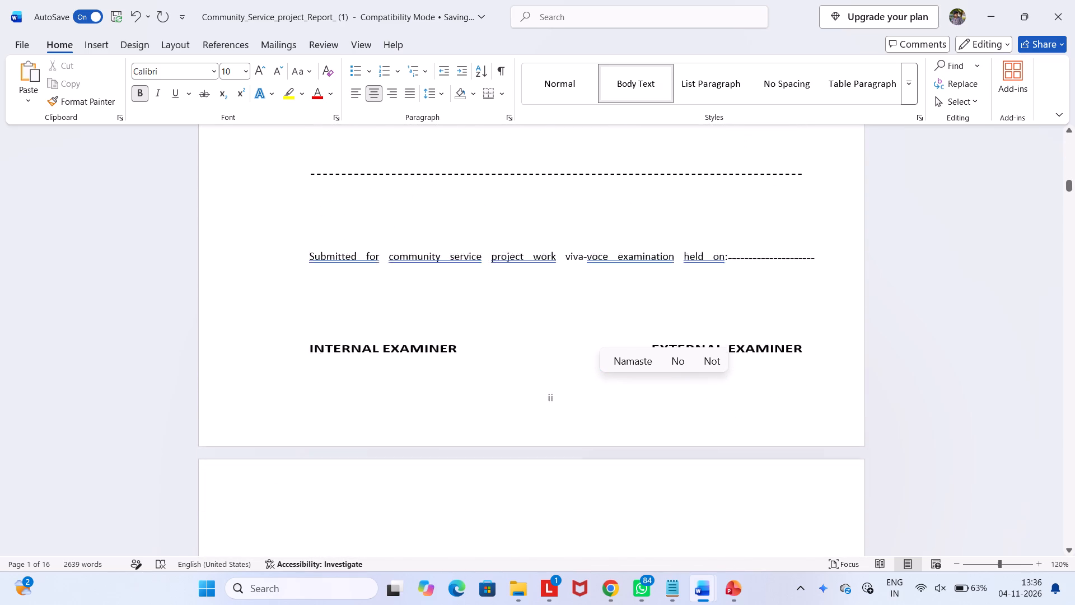
{"action": "scroll", "coordinate": [658, 461], "scroll_direction": "down", "scroll_amount": 1}
{"action": "scroll", "coordinate": [658, 461], "scroll_direction": "up", "scroll_amount": 1}
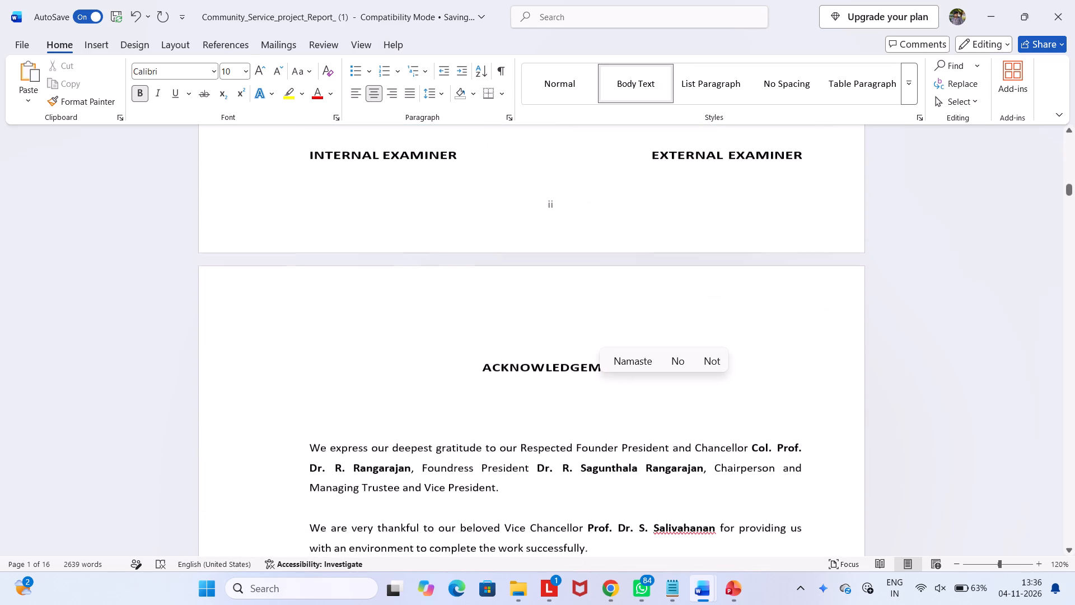
{"action": "scroll", "coordinate": [658, 461], "scroll_direction": "up", "scroll_amount": 1}
{"action": "left_click_drag", "start_coordinate": [359, 407], "coordinate": [300, 385]}
{"action": "key", "text": "BackSpace"}
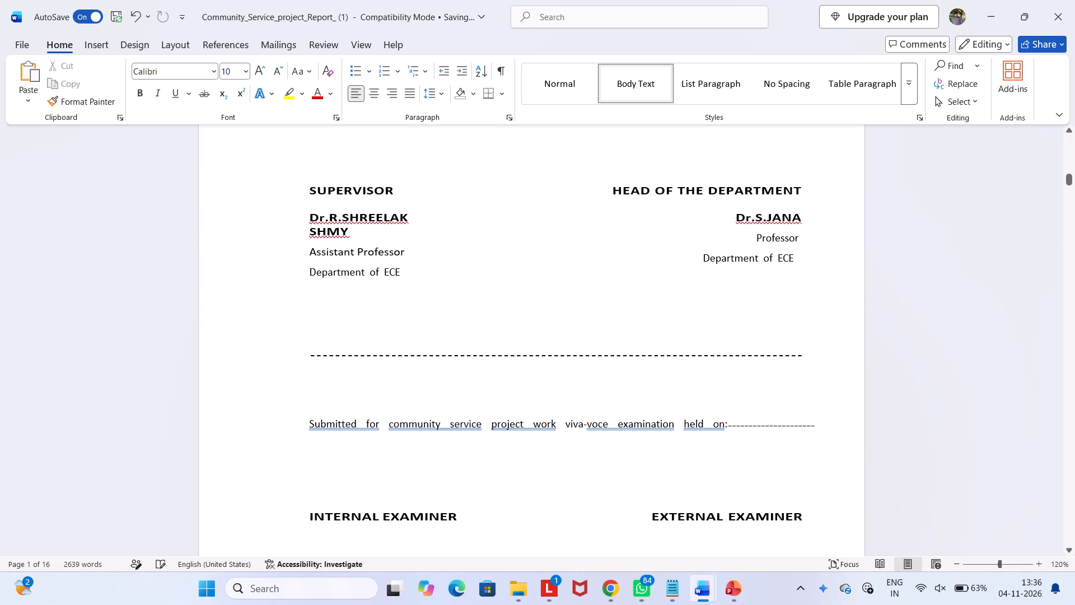
{"action": "left_click_drag", "start_coordinate": [321, 327], "coordinate": [289, 320]}
{"action": "key", "text": "BackSpace"}
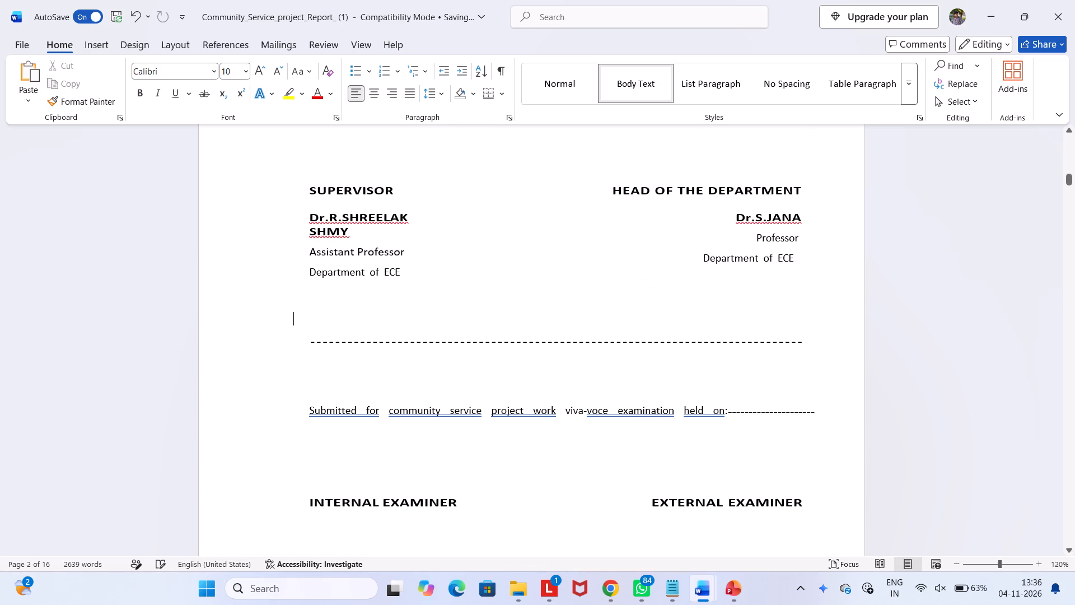
{"action": "left_click_drag", "start_coordinate": [304, 388], "coordinate": [265, 383]}
{"action": "key", "text": "BackSpace"}
Make the "Keywords:" label at the end of the Abstract bold.
{"action": "scroll", "coordinate": [322, 433], "scroll_direction": "down", "scroll_amount": 4}
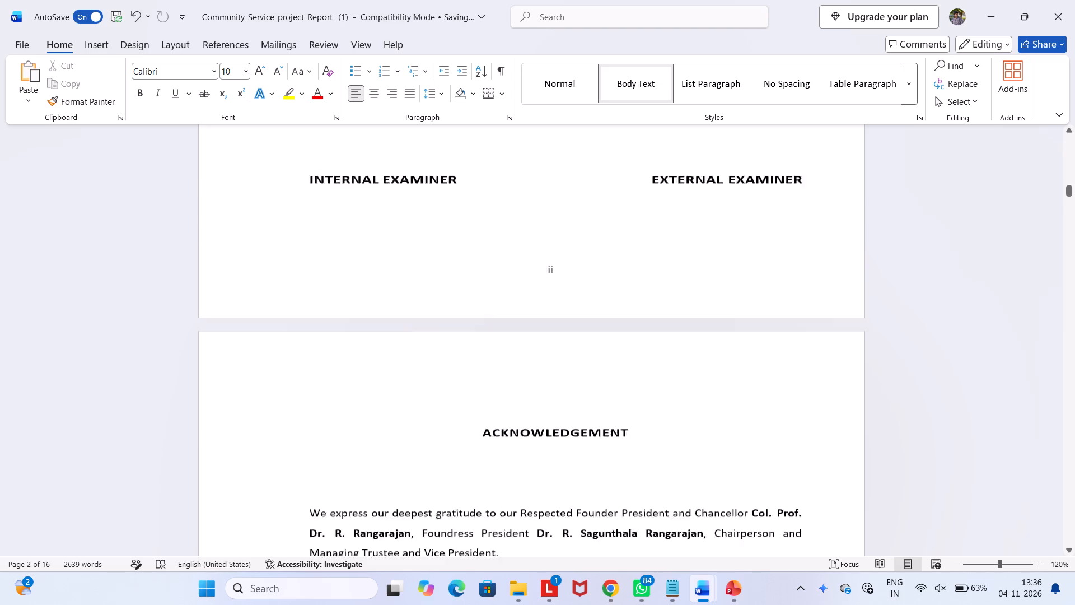
{"action": "scroll", "coordinate": [322, 433], "scroll_direction": "down", "scroll_amount": 6}
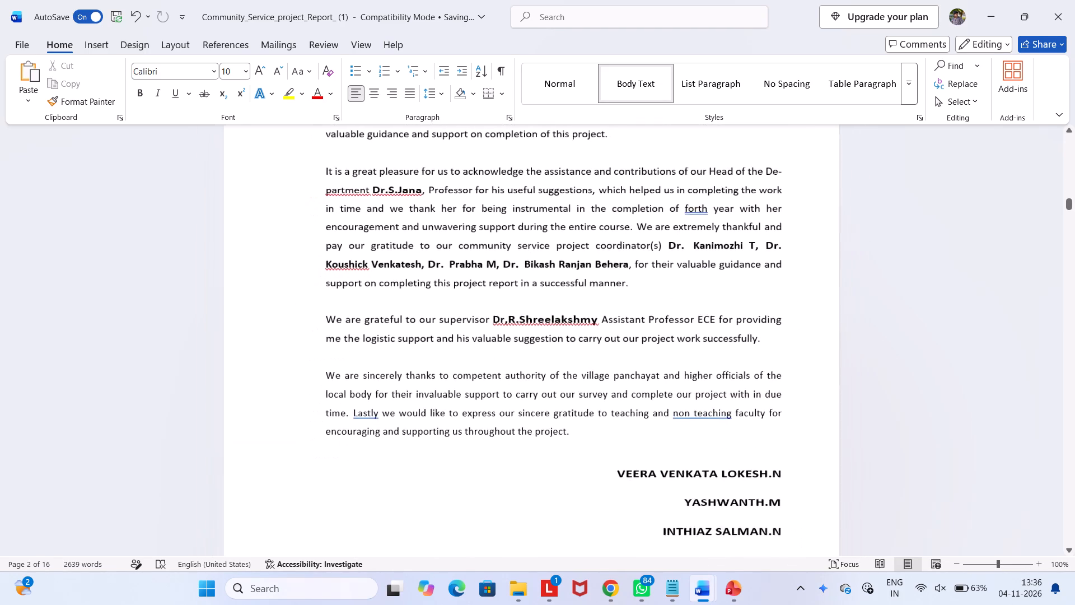
{"action": "scroll", "coordinate": [377, 436], "scroll_direction": "down", "scroll_amount": 5, "text": "ctrl"}
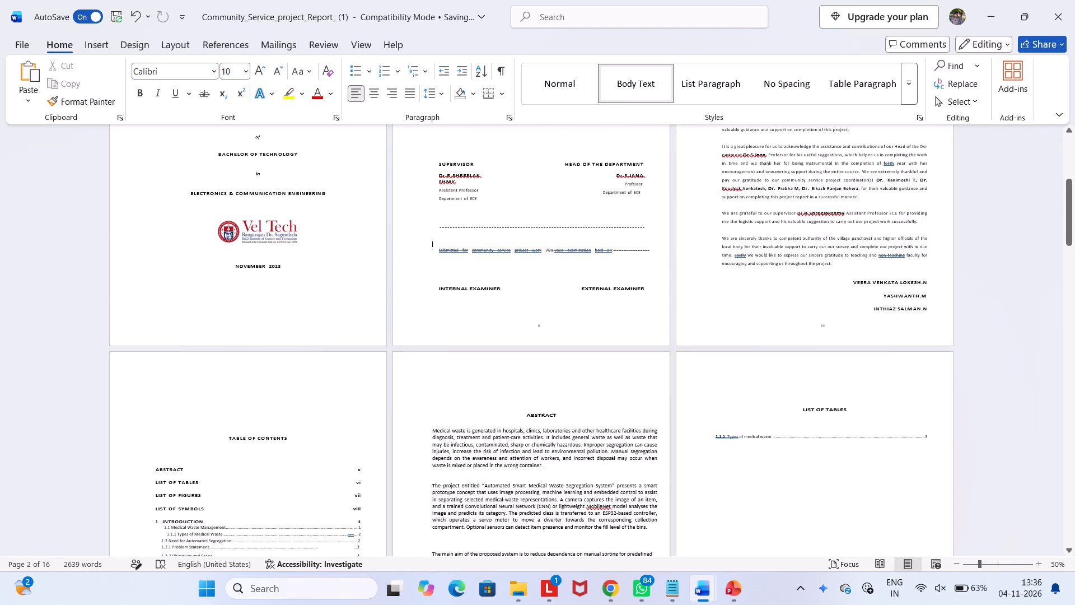
{"action": "scroll", "coordinate": [432, 410], "scroll_direction": "up", "scroll_amount": 4, "text": "ctrl"}
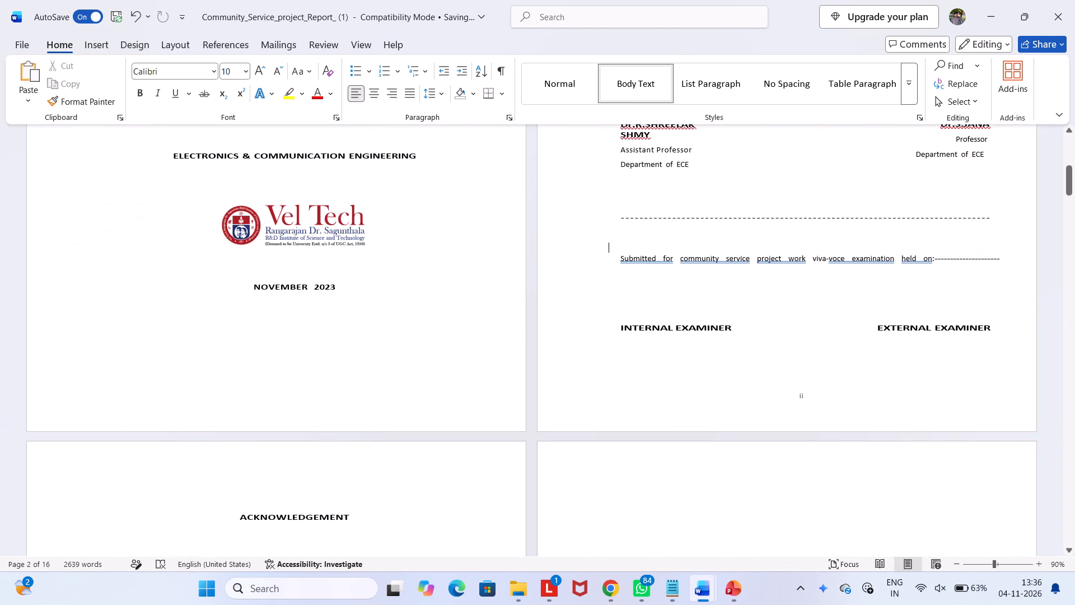
{"action": "scroll", "coordinate": [470, 411], "scroll_direction": "down", "scroll_amount": 12}
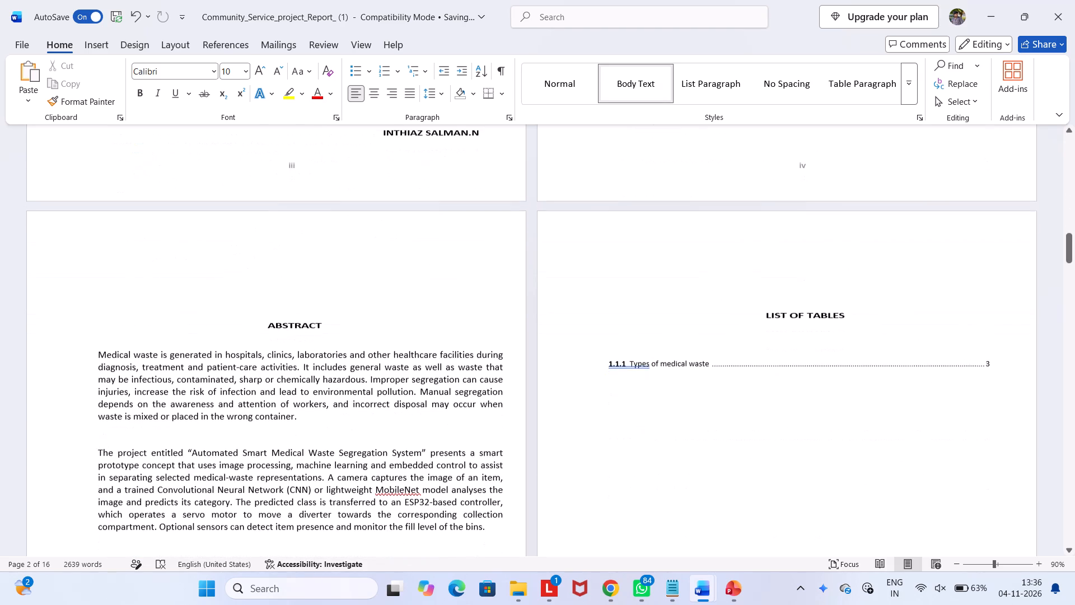
{"action": "scroll", "coordinate": [470, 411], "scroll_direction": "down", "scroll_amount": 9}
{"action": "scroll", "coordinate": [470, 411], "scroll_direction": "up", "scroll_amount": 2}
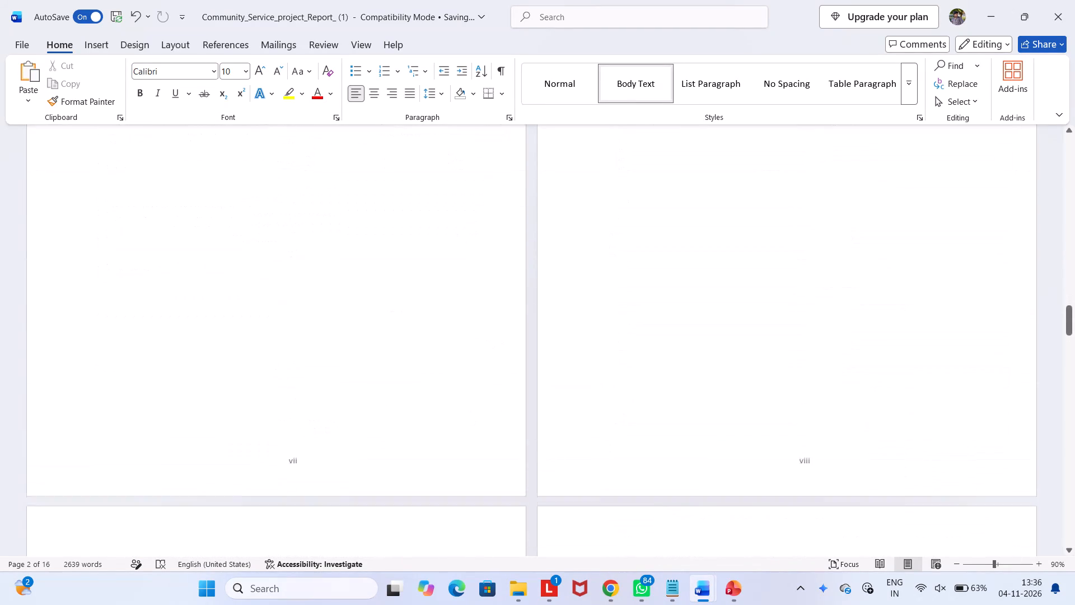
{"action": "scroll", "coordinate": [470, 411], "scroll_direction": "up", "scroll_amount": 4}
{"action": "scroll", "coordinate": [283, 425], "scroll_direction": "down", "scroll_amount": 1}
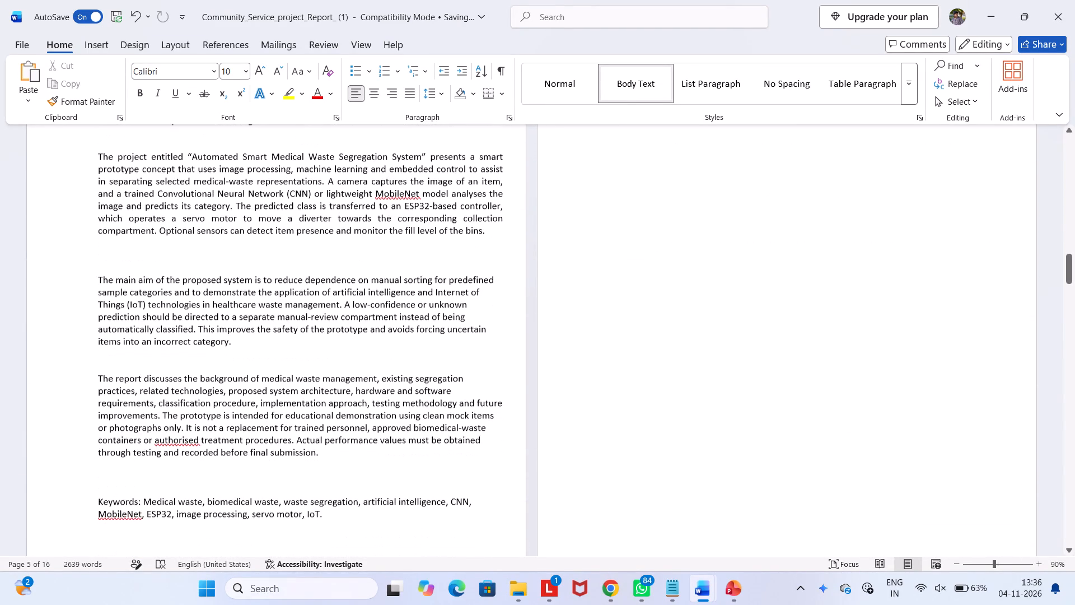
{"action": "left_click", "coordinate": [137, 499]}
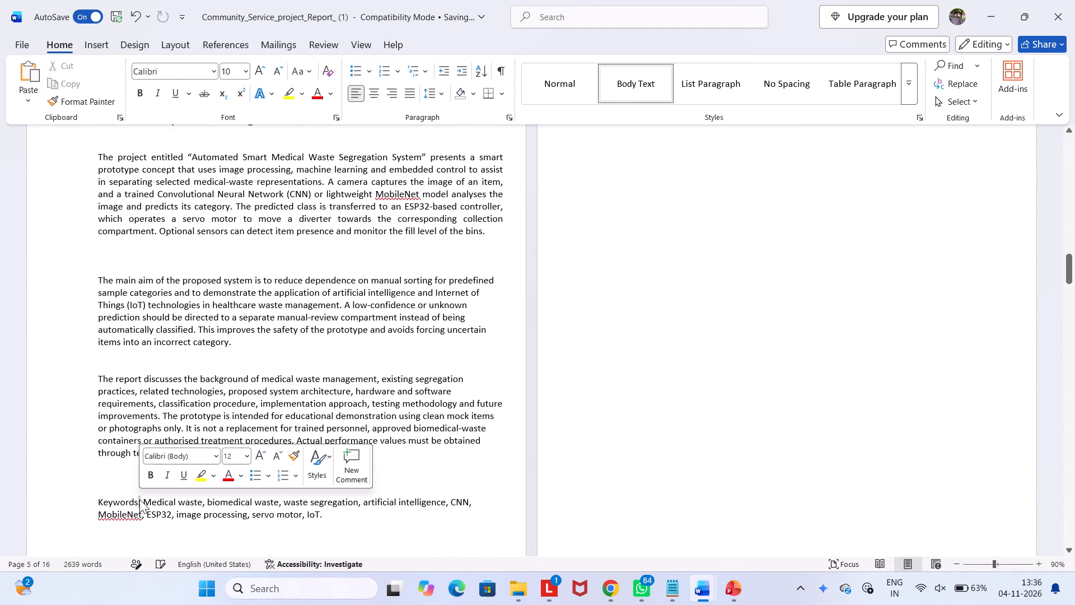
{"action": "left_click_drag", "start_coordinate": [143, 500], "coordinate": [94, 501]}
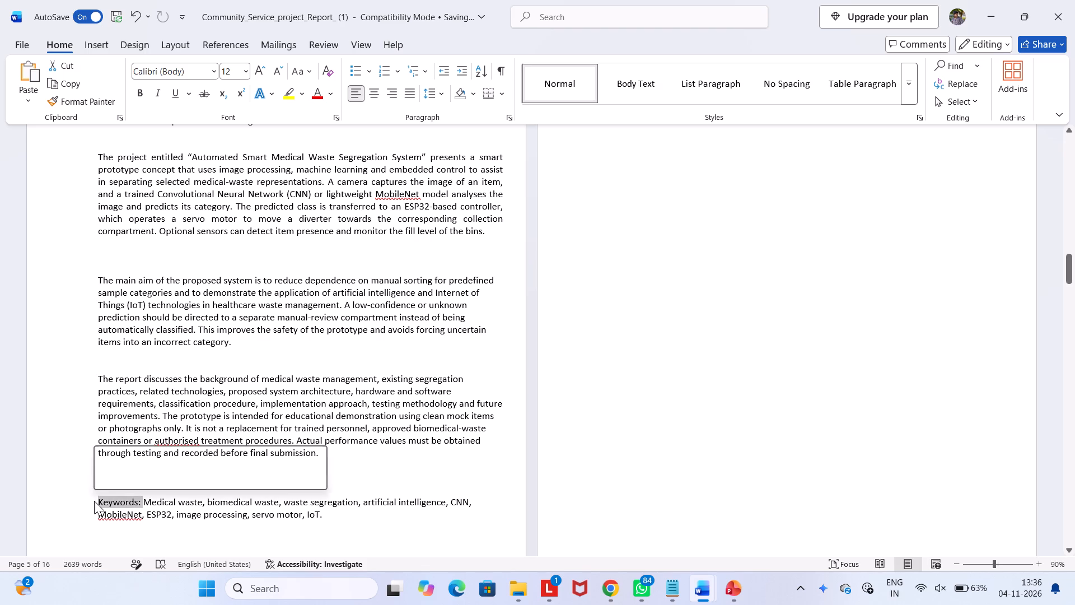
{"action": "left_click", "coordinate": [105, 474]}
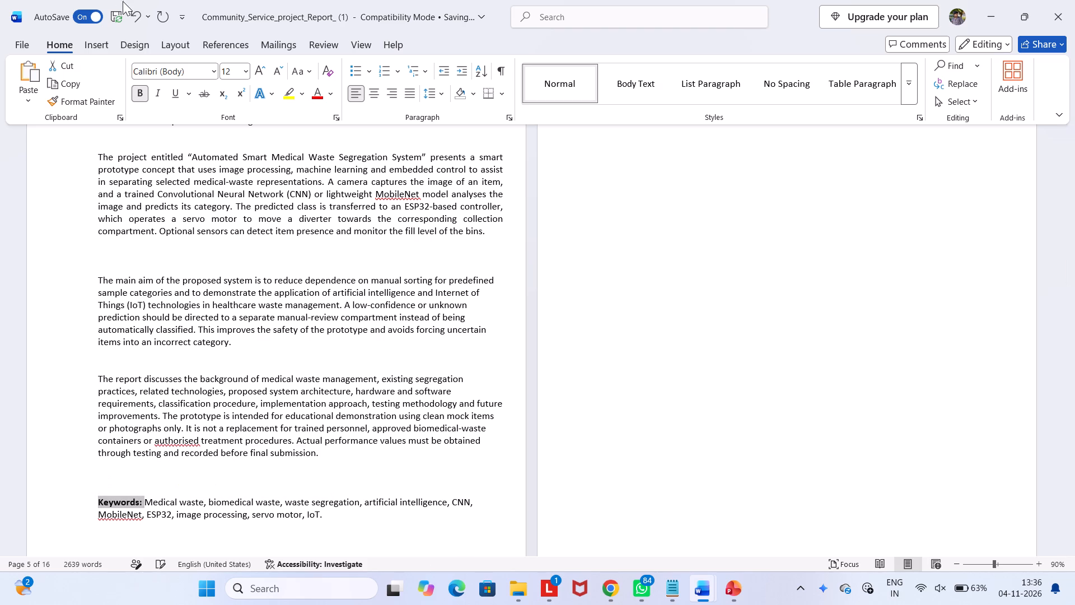
Save a copy of the report as "CSP REPORT B2" in the OneDrive Documents folder, upgraded to the newest Word format.
{"action": "left_click", "coordinate": [20, 45]}
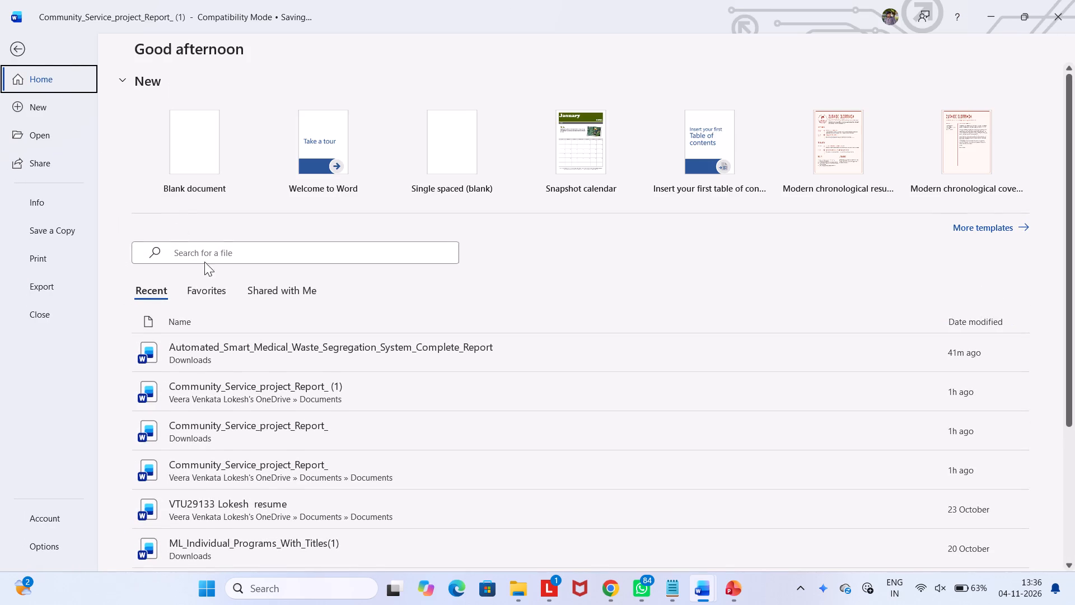
{"action": "left_click", "coordinate": [49, 221]}
{"action": "left_click", "coordinate": [217, 159]}
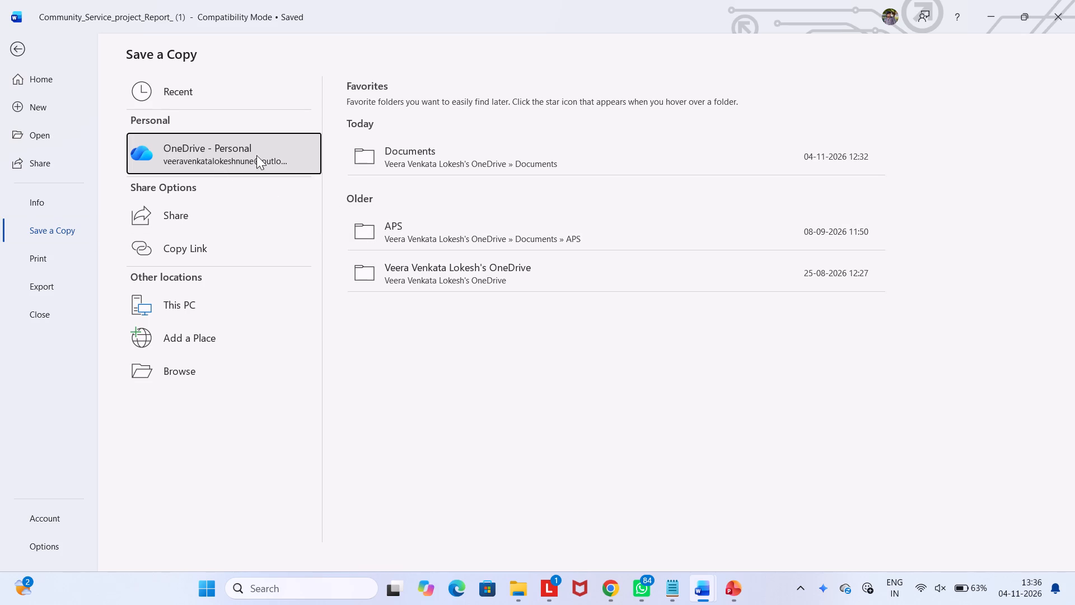
{"action": "left_click", "coordinate": [371, 156]}
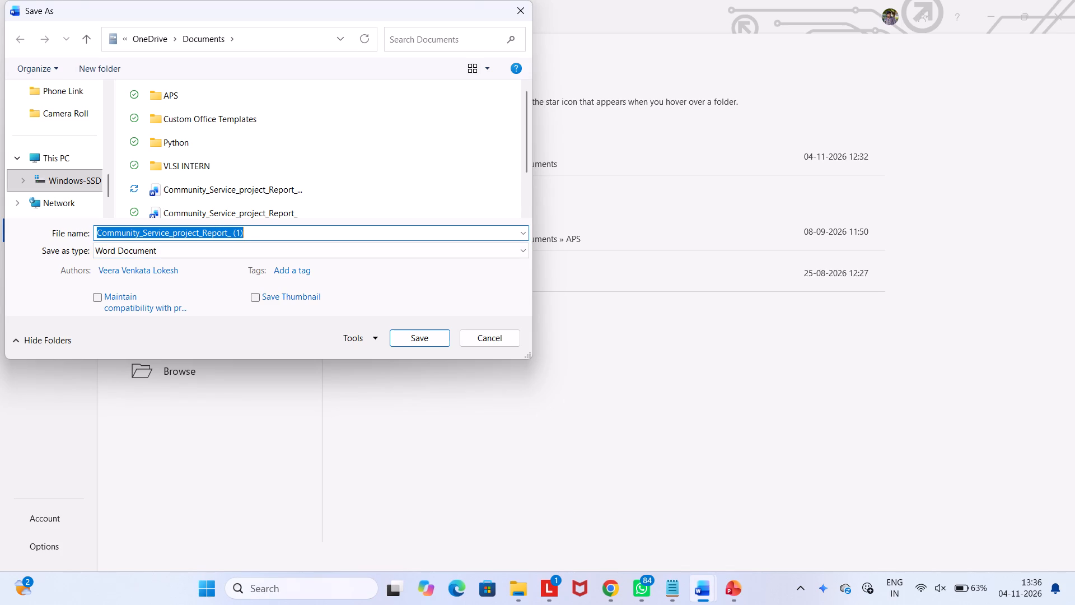
{"action": "type", "text": "CSP"}
{"action": "key", "text": "space"}
{"action": "type", "text": "RE"}
{"action": "type", "text": "PORT"}
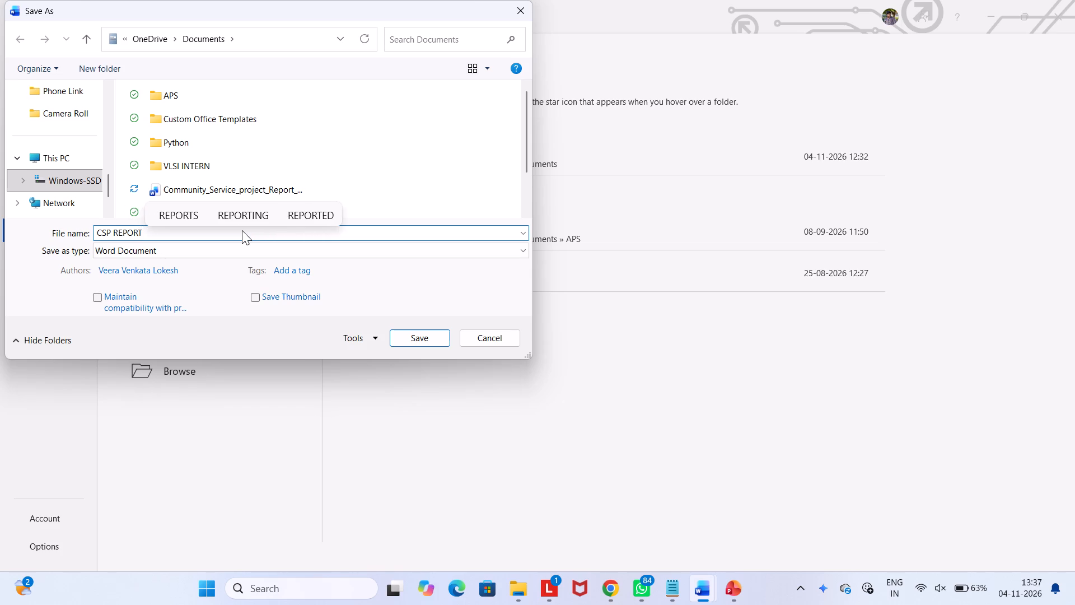
{"action": "type", "text": "B2"}
{"action": "key", "text": "Left"}
{"action": "key", "text": "Left"}
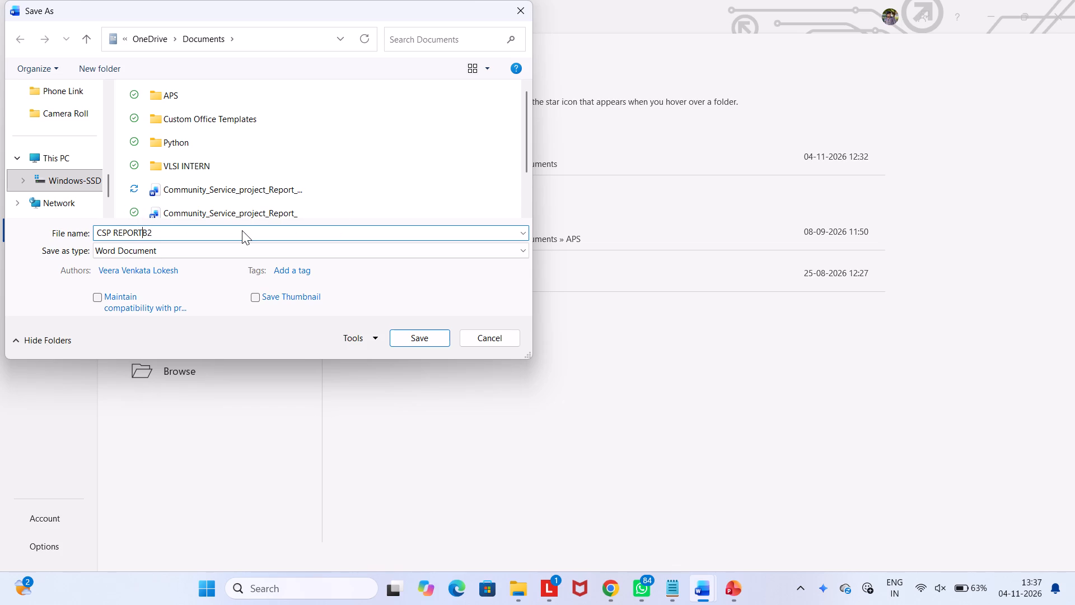
{"action": "key", "text": "space"}
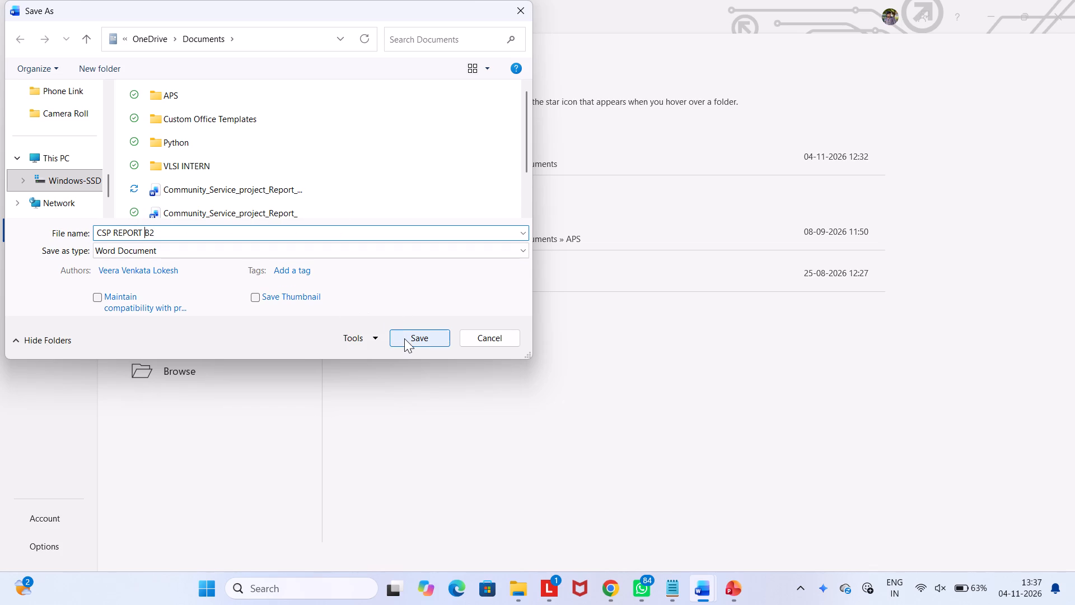
{"action": "left_click", "coordinate": [404, 338]}
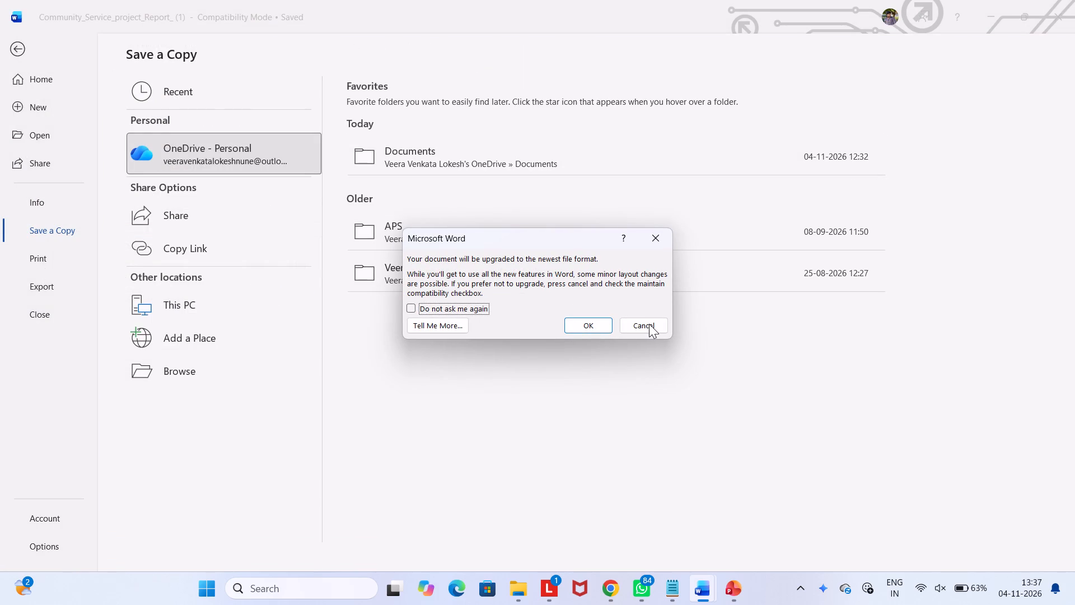
{"action": "left_click", "coordinate": [578, 326]}
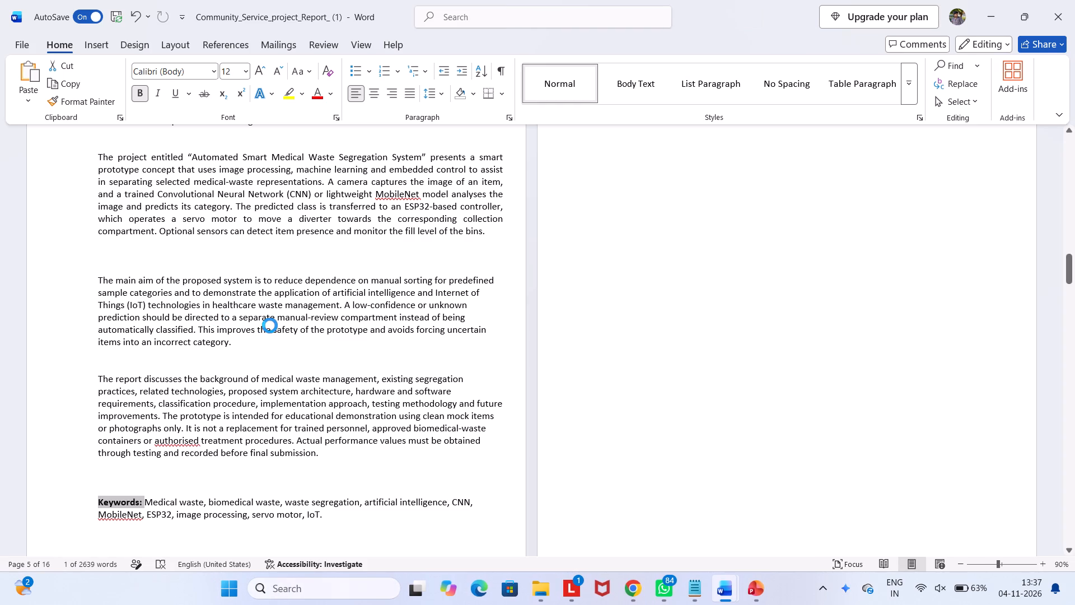
Export the report as the PDF "CSP REPORT B2" in the Documents folder, with standard optimization and opening after publishing.
{"action": "left_click", "coordinate": [19, 45]}
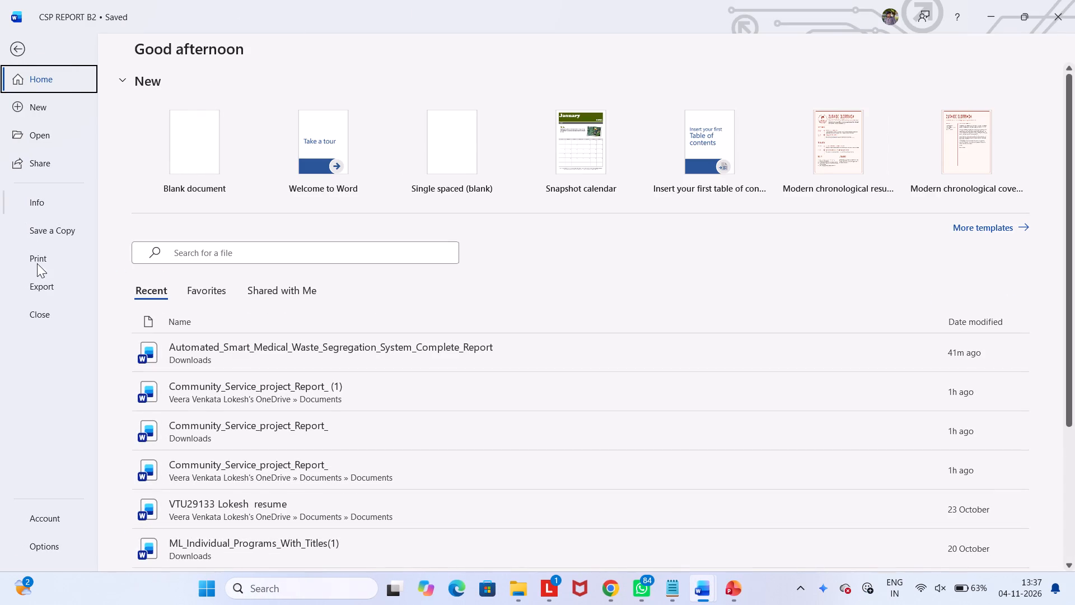
{"action": "left_click", "coordinate": [44, 285]}
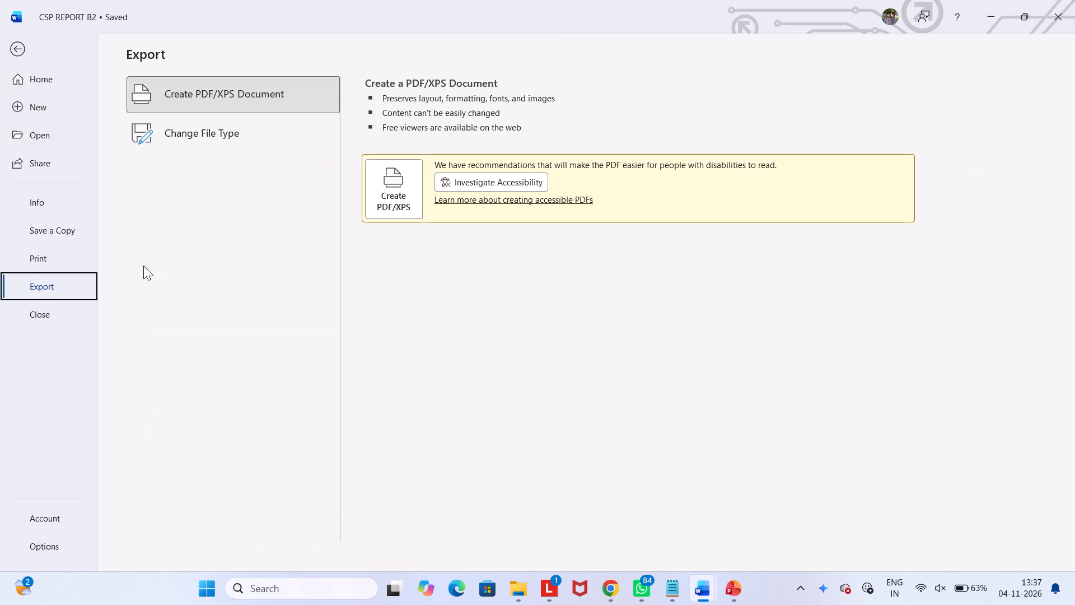
{"action": "left_click", "coordinate": [413, 183]}
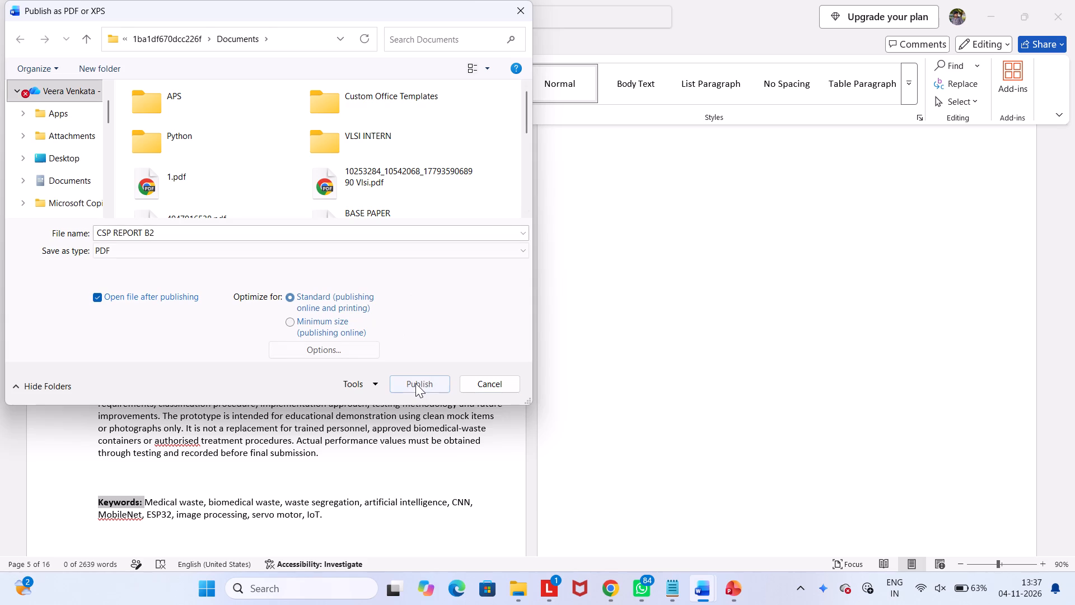
{"action": "left_click", "coordinate": [415, 383]}
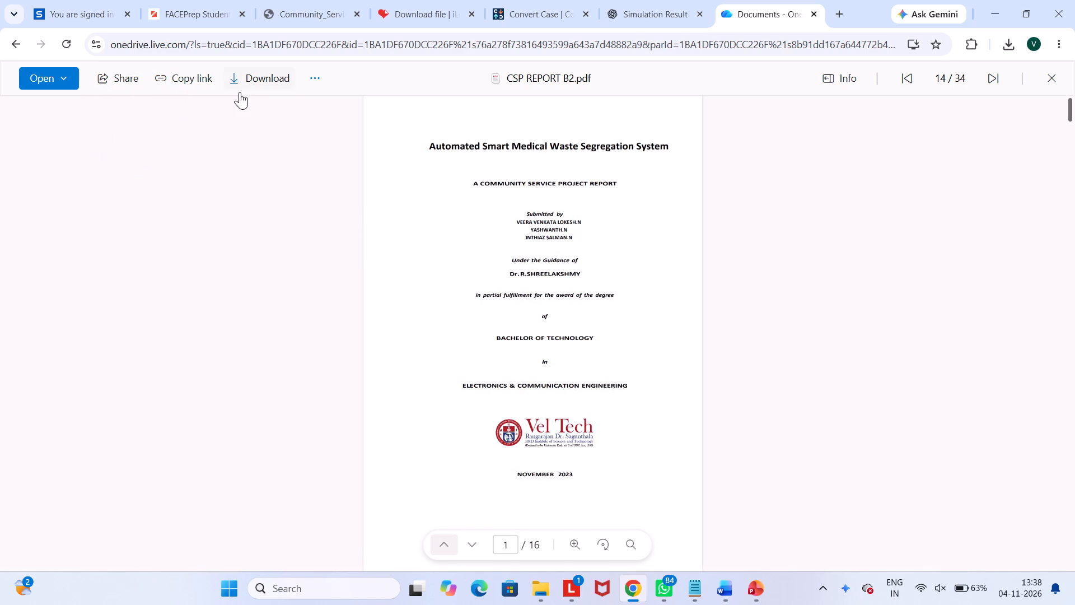
Download CSP REPORT B2.pdf from OneDrive in the browser.
{"action": "left_click", "coordinate": [244, 78]}
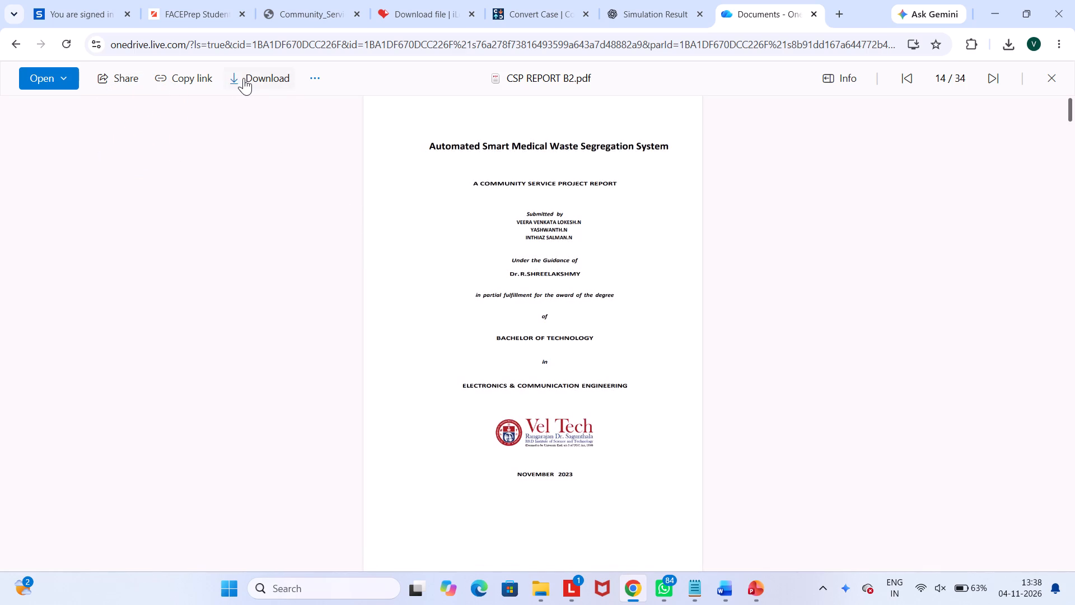
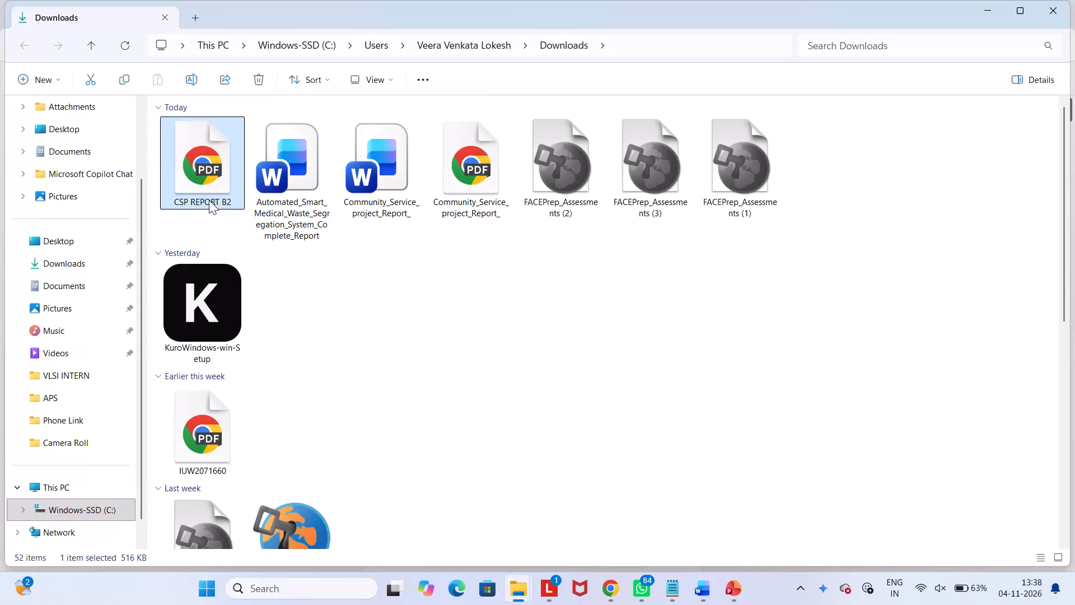
Copy the downloaded CSP REPORT B2 PDF file from the Downloads folder to the clipboard.
{"action": "key", "text": "ctrl+c"}
{"action": "key", "text": "ctrl+c"}
{"action": "key", "text": "ctrl+c"}
{"action": "key", "text": "ctrl+c"}
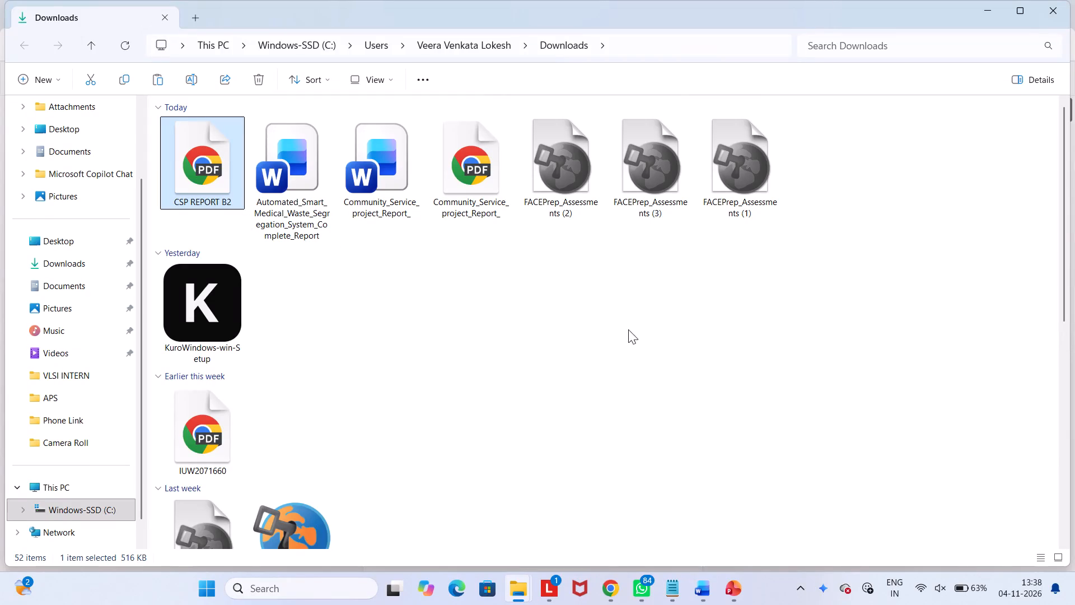
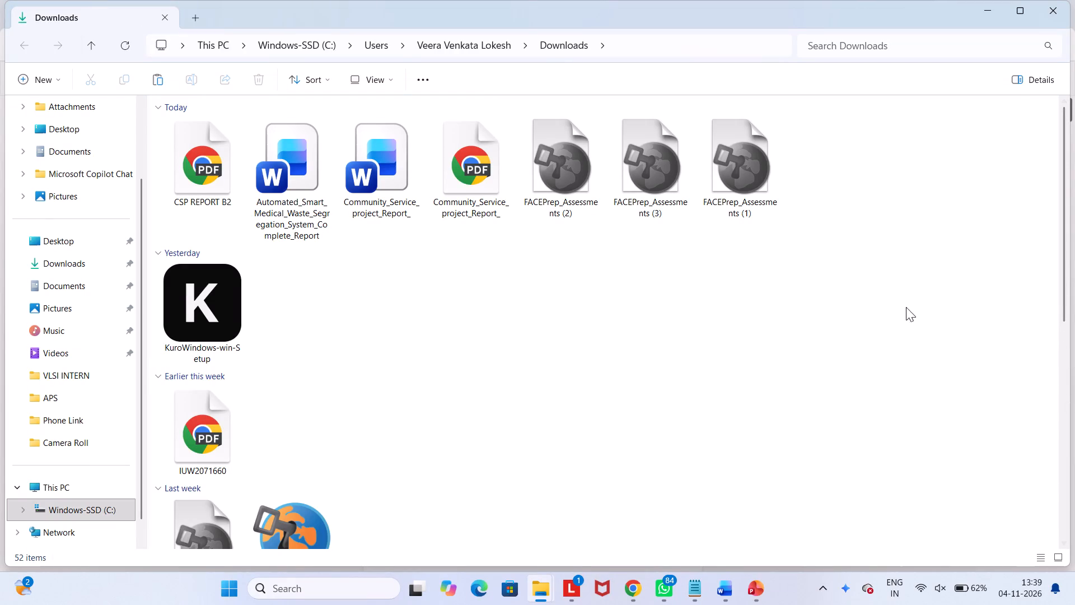
Close the Automated_Smart_Medical_Waste_Segregation_System_Complete_Report document, saving its changes in Downloads, and bring up the CSP REPORT B2 document.
{"action": "left_click", "coordinate": [724, 604]}
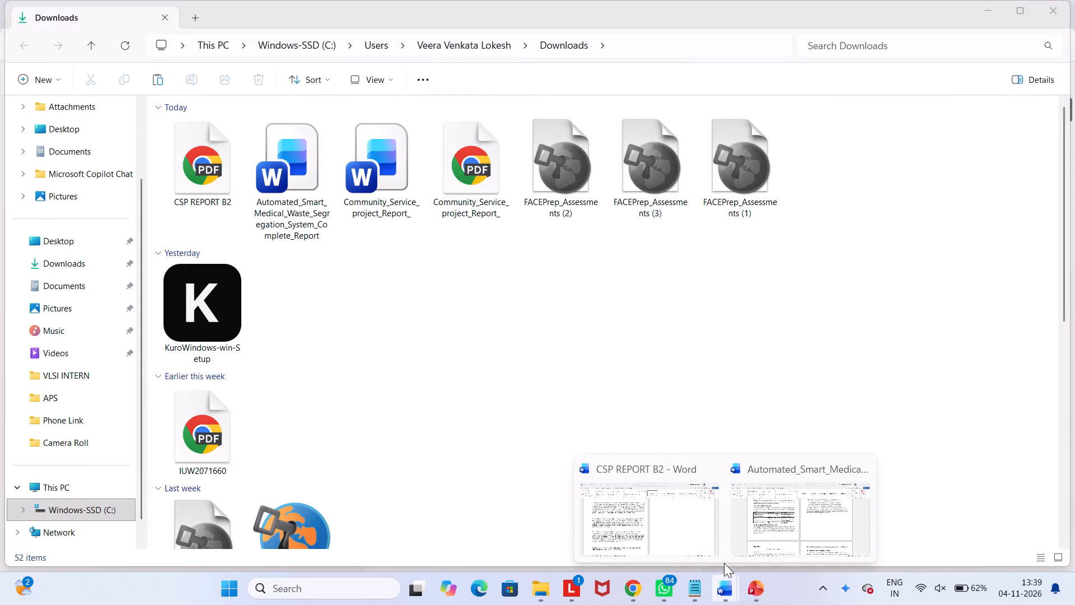
{"action": "left_click", "coordinate": [868, 467]}
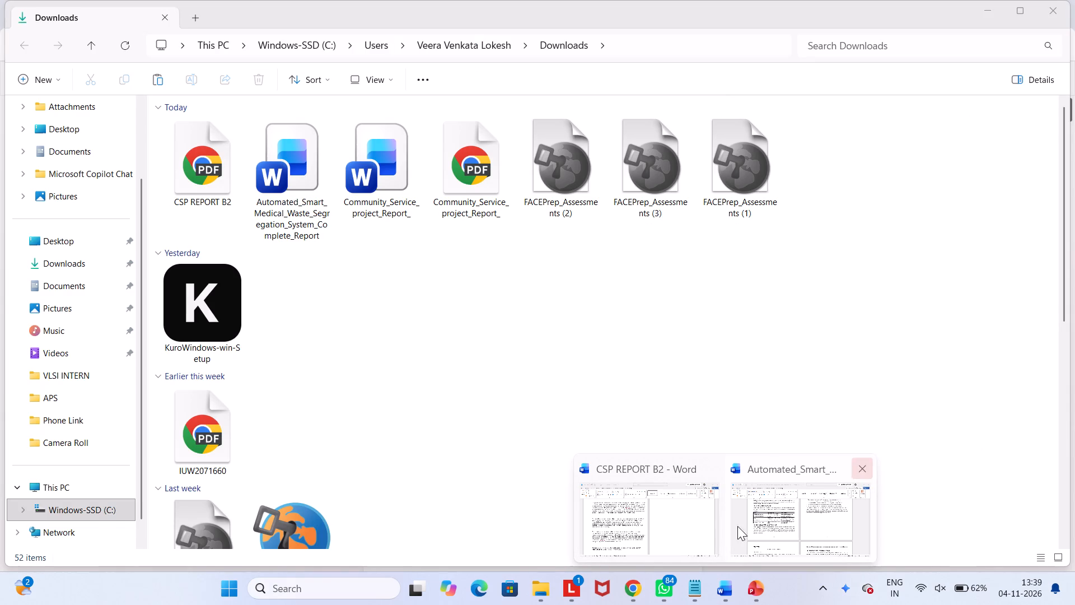
{"action": "left_click", "coordinate": [671, 520]}
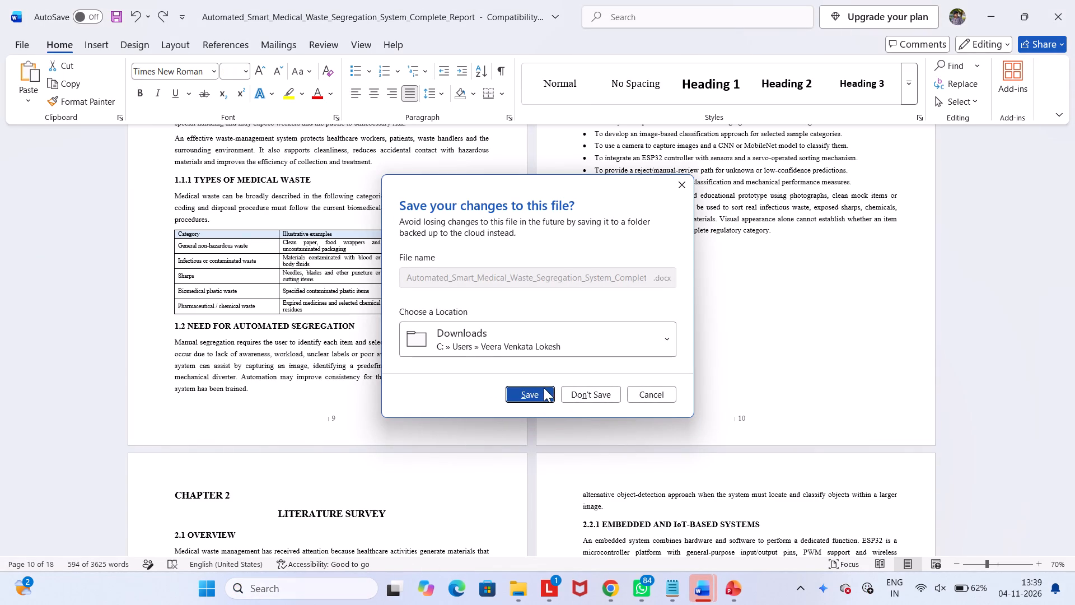
{"action": "left_click", "coordinate": [542, 389]}
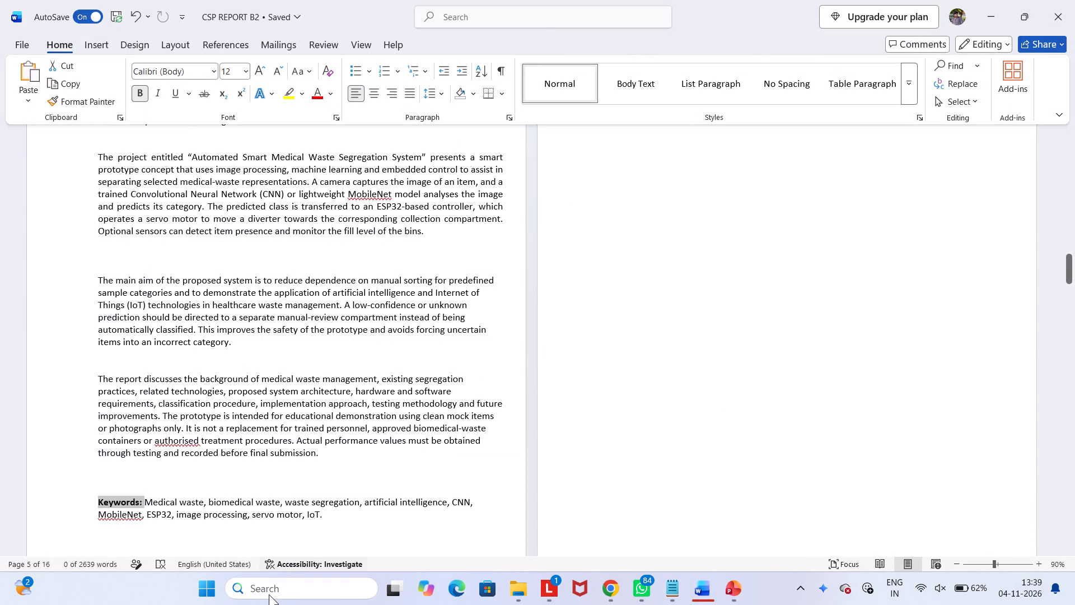
Search the computer for the Kuro app and launch it.
{"action": "left_click", "coordinate": [269, 594]}
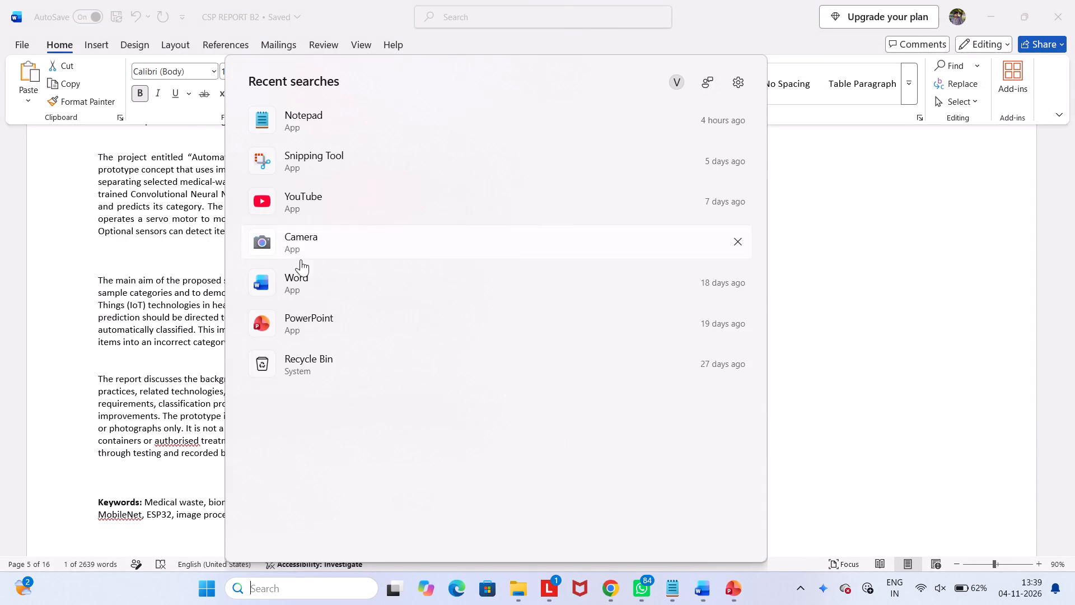
{"action": "key", "text": "k"}
{"action": "left_click", "coordinate": [291, 156]}
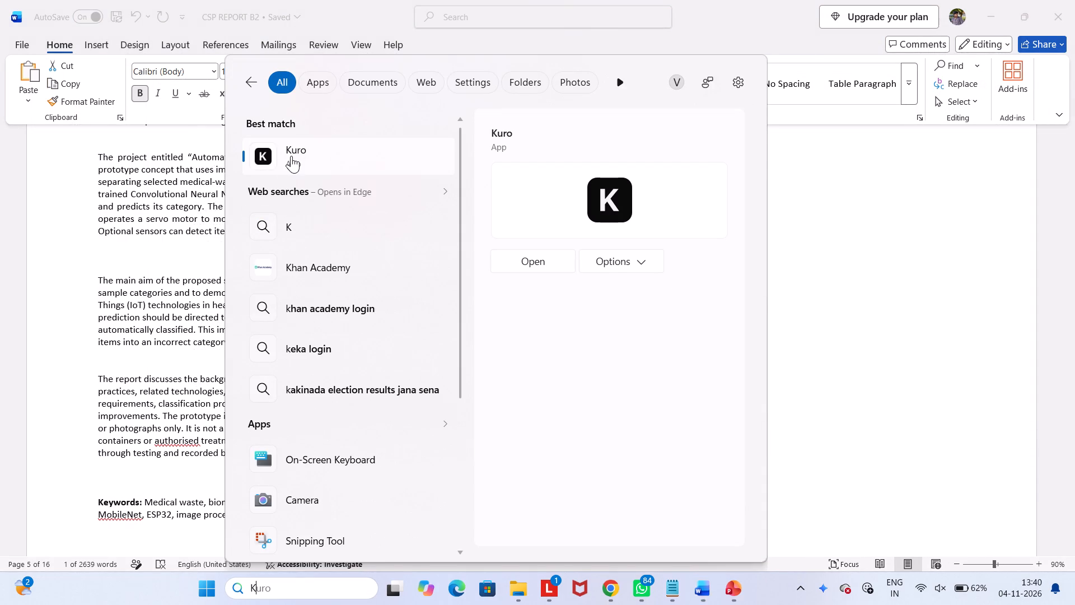
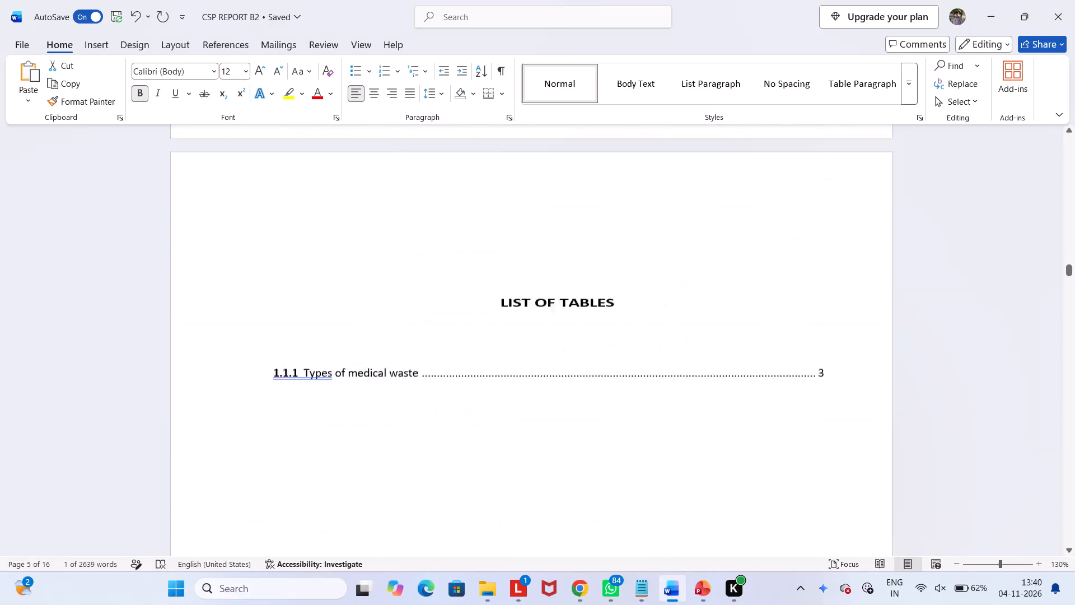
Delete extra blank lines above the LIST OF FIGURES heading on page 7.
{"action": "scroll", "coordinate": [380, 435], "scroll_direction": "down", "scroll_amount": 4}
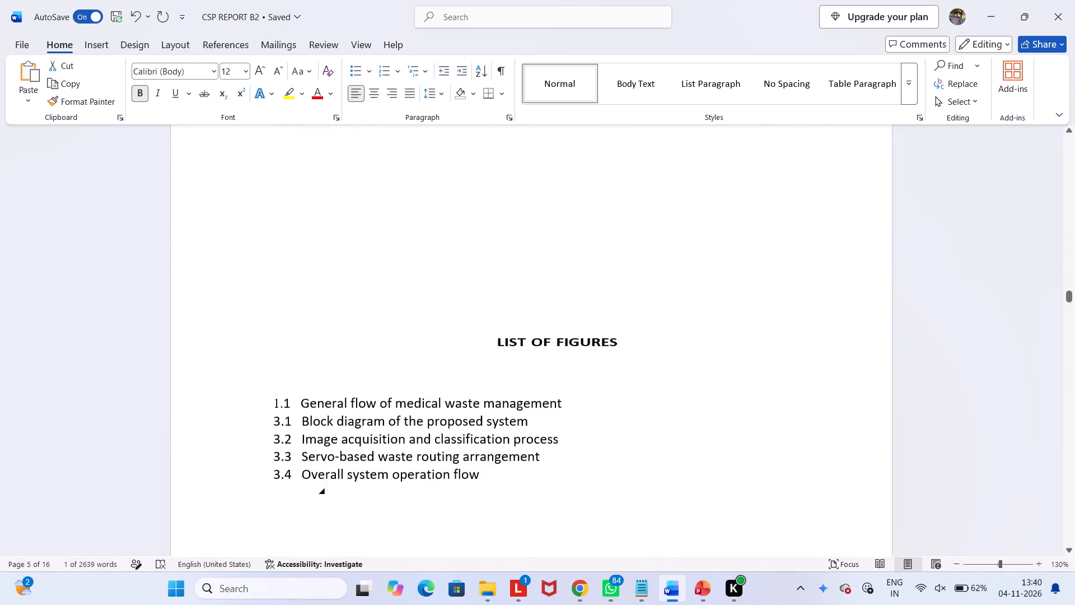
{"action": "scroll", "coordinate": [380, 435], "scroll_direction": "down", "scroll_amount": 5, "text": "ctrl"}
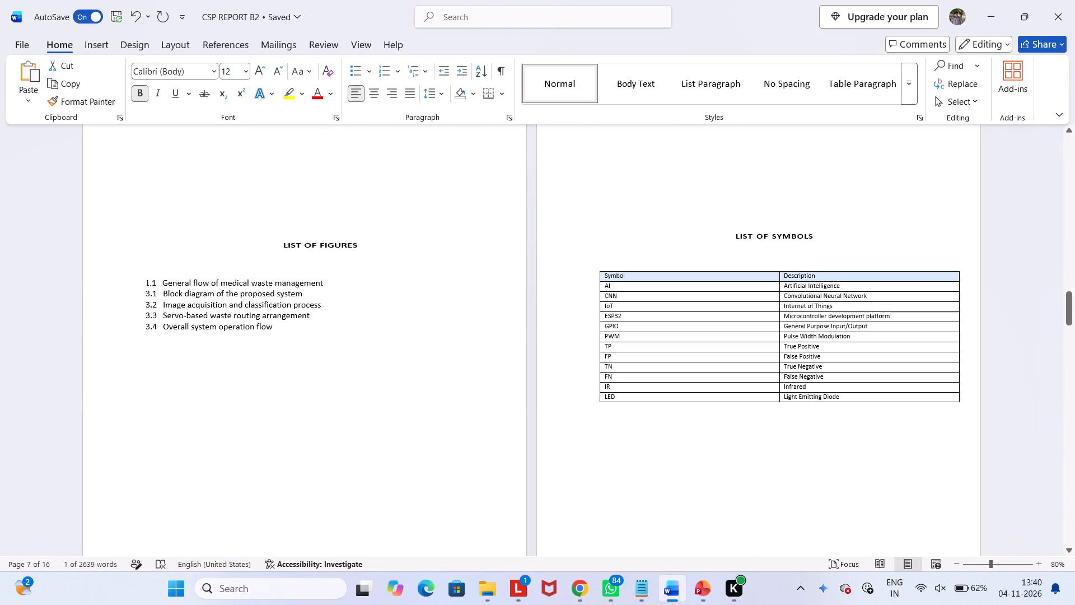
{"action": "left_click_drag", "start_coordinate": [310, 220], "coordinate": [299, 175]}
{"action": "key", "text": "BackSpace"}
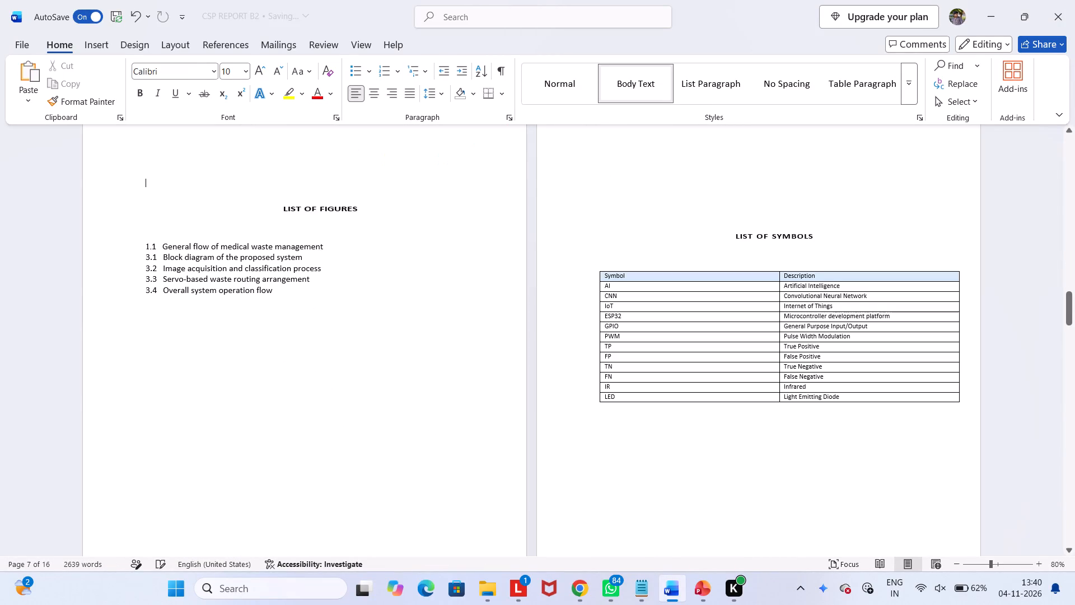
{"action": "key", "text": "BackSpace"}
Insert blank lines before the "MobileNet is a lightweight CNN architecture" paragraph in Chapter 2 so it starts on page 12.
{"action": "scroll", "coordinate": [299, 175], "scroll_direction": "down", "scroll_amount": 8}
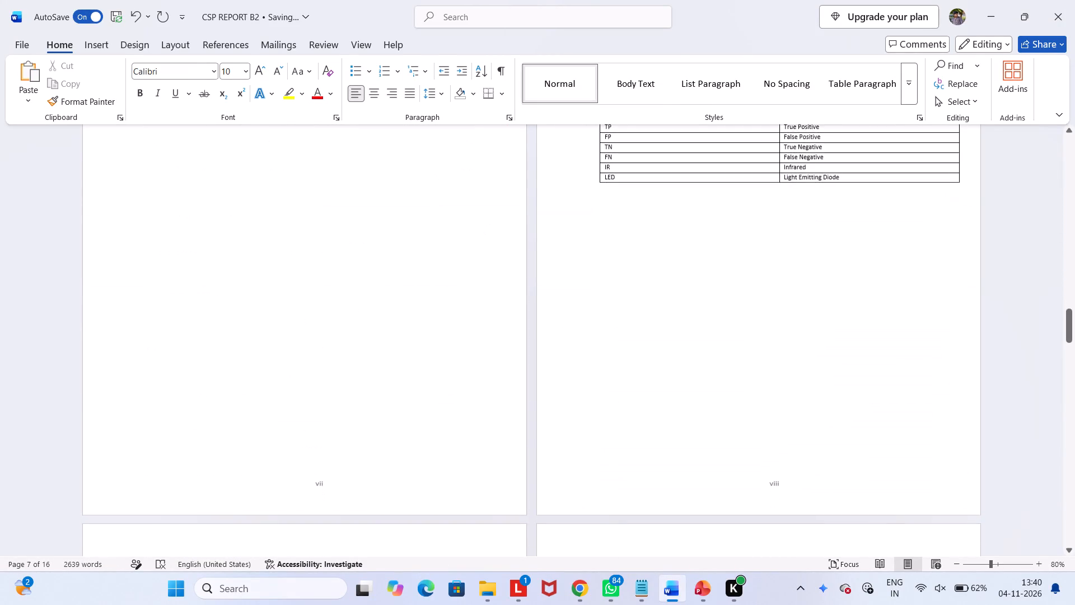
{"action": "scroll", "coordinate": [348, 360], "scroll_direction": "down", "scroll_amount": 10}
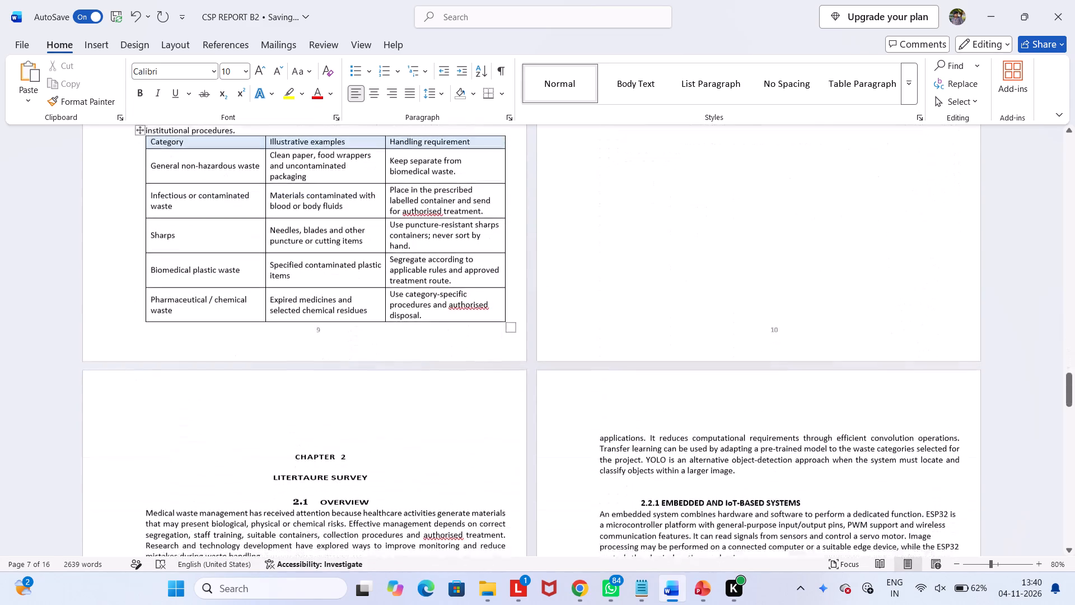
{"action": "scroll", "coordinate": [348, 360], "scroll_direction": "down", "scroll_amount": 9}
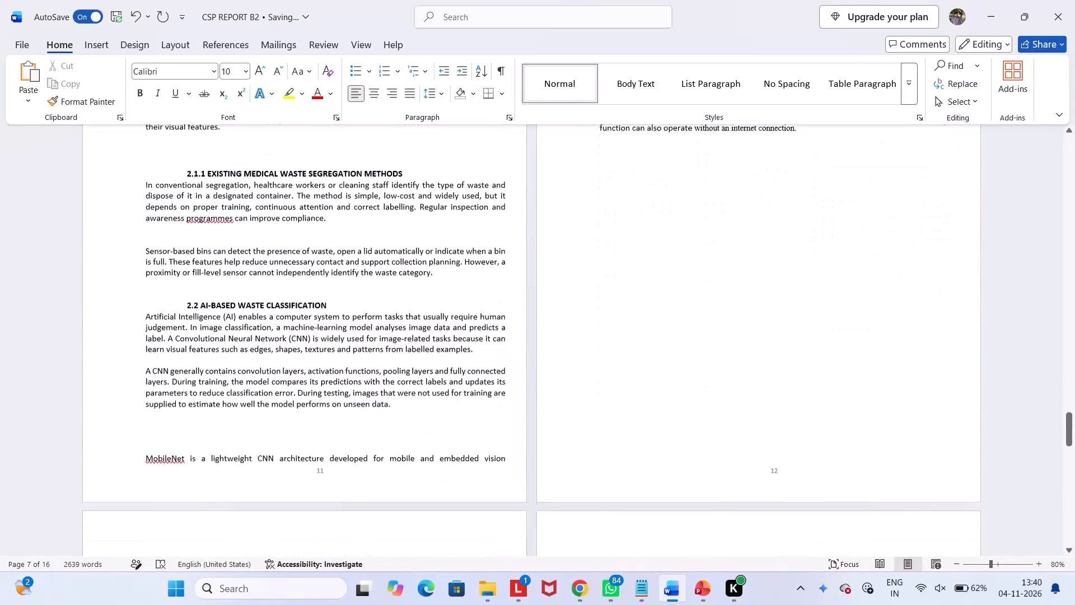
{"action": "scroll", "coordinate": [348, 360], "scroll_direction": "down", "scroll_amount": 2}
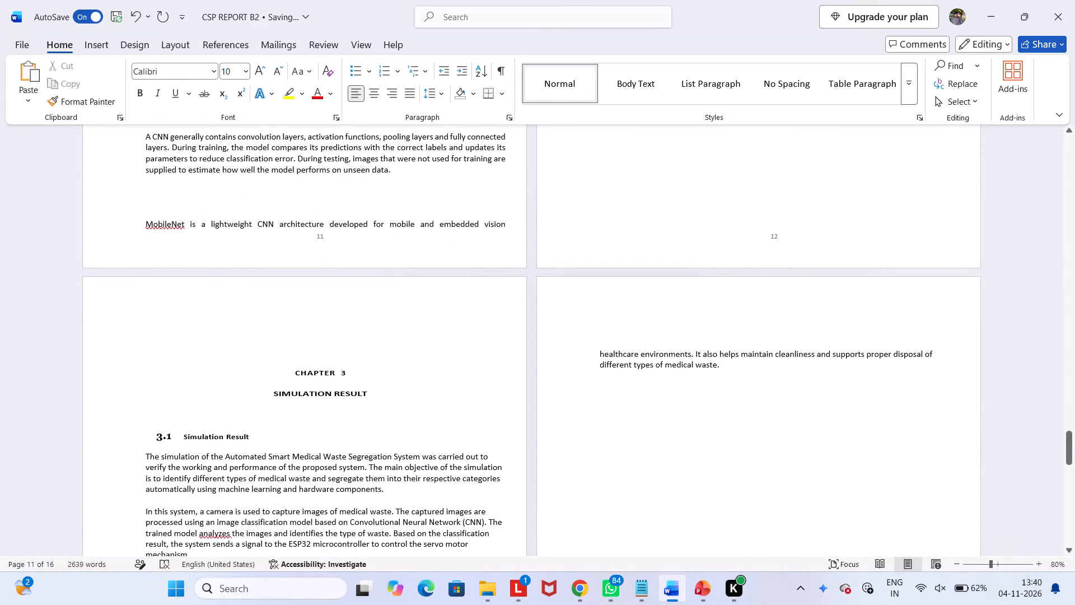
{"action": "left_click", "coordinate": [408, 178]}
{"action": "key", "text": "Return"}
{"action": "key", "text": "Return"}
{"action": "key", "text": "Return"}
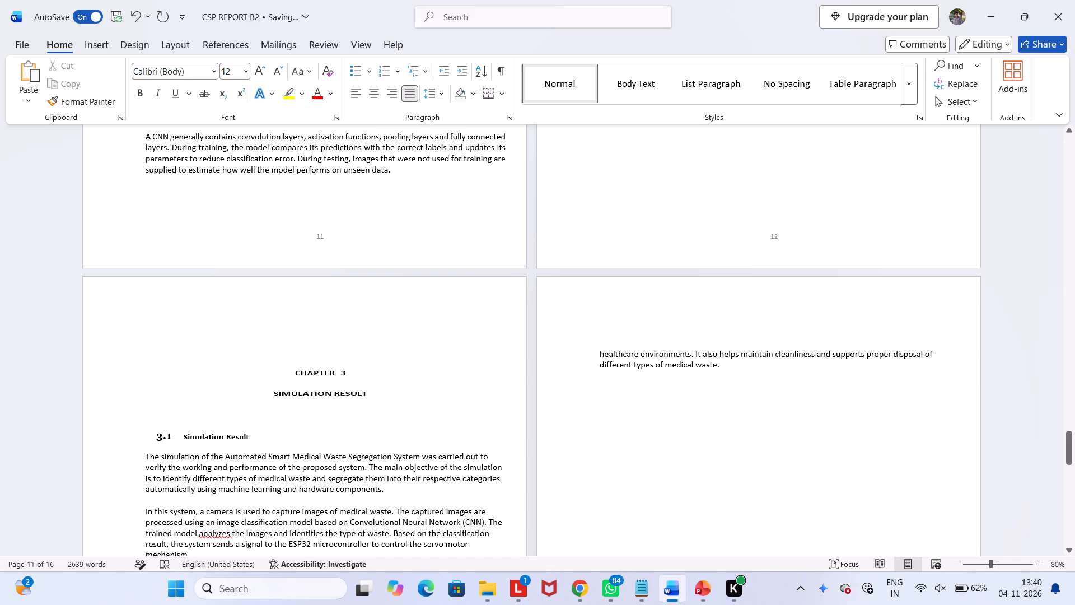
{"action": "scroll", "coordinate": [637, 163], "scroll_direction": "up", "scroll_amount": 5}
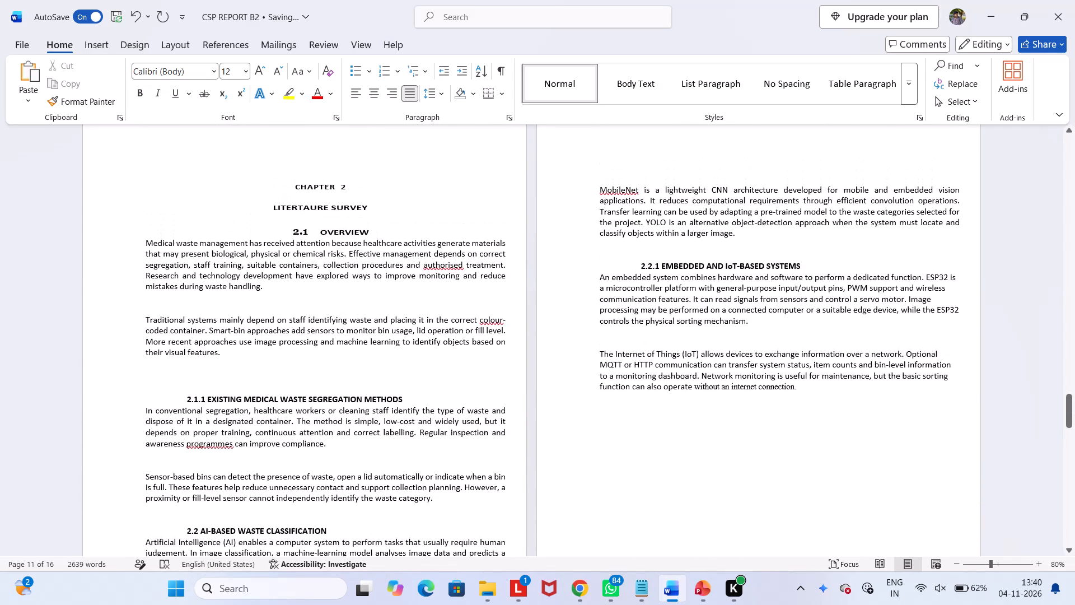
{"action": "key", "text": "Return"}
{"action": "key", "text": "Return"}
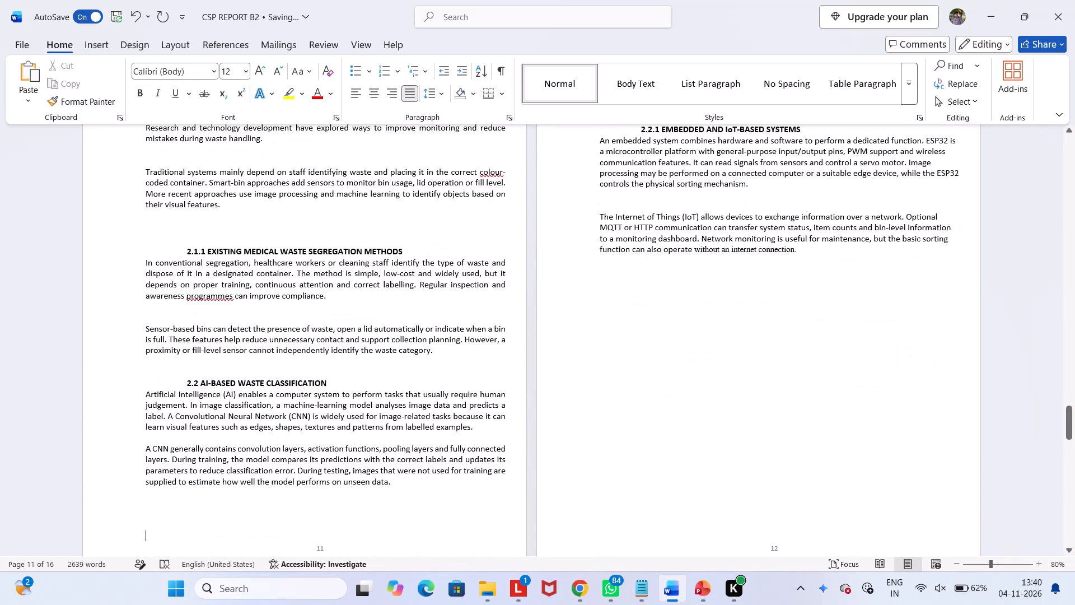
Remove two blank lines above the Chapter 3 paragraph beginning "The simulation helps to understand the communication".
{"action": "scroll", "coordinate": [614, 187], "scroll_direction": "up", "scroll_amount": 1}
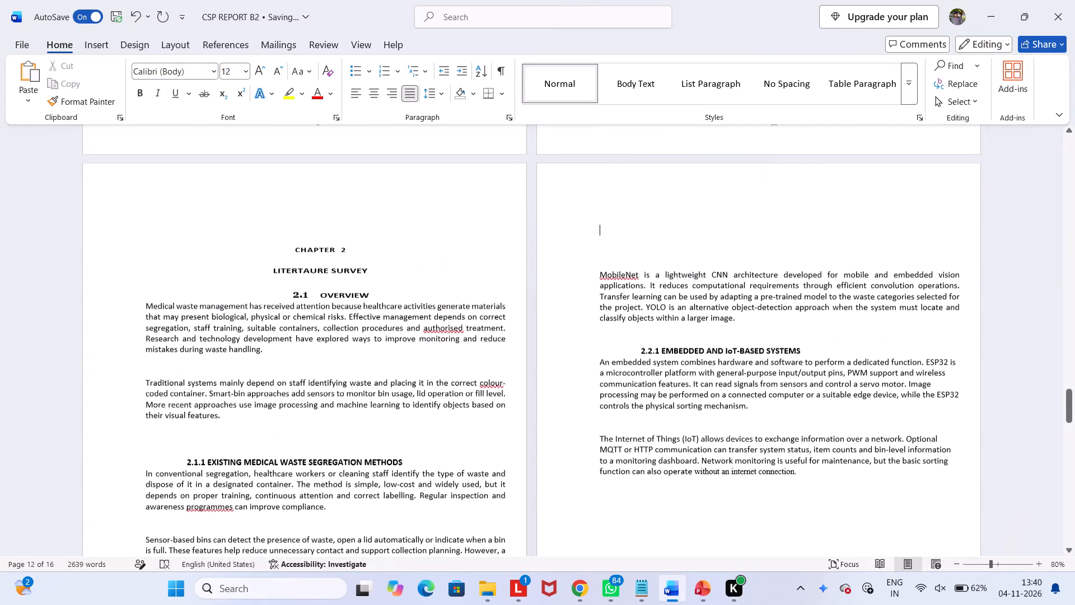
{"action": "scroll", "coordinate": [614, 187], "scroll_direction": "up", "scroll_amount": 1}
{"action": "scroll", "coordinate": [614, 187], "scroll_direction": "down", "scroll_amount": 9}
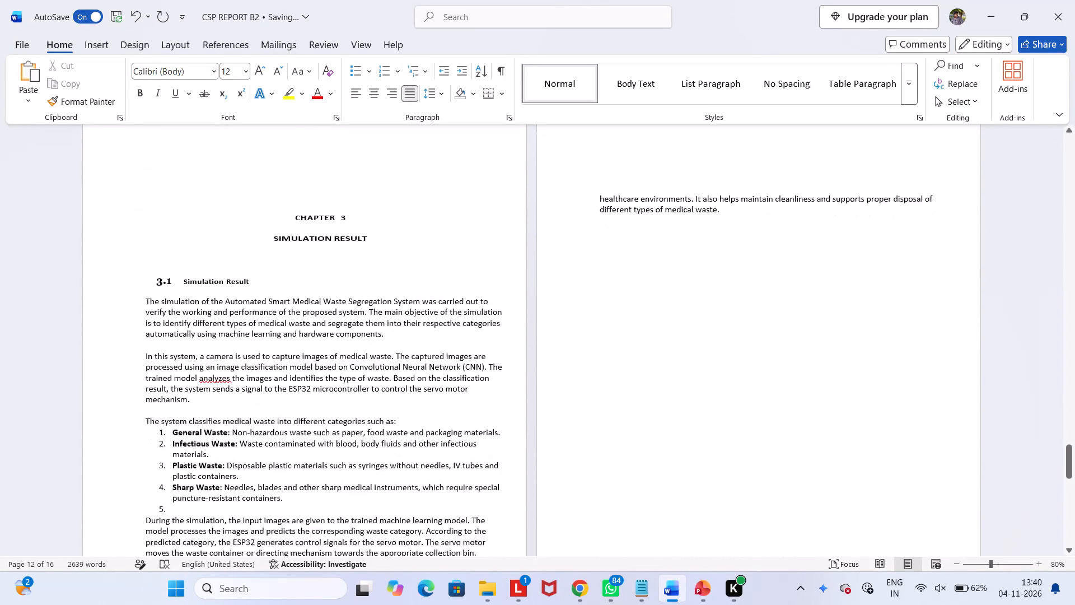
{"action": "scroll", "coordinate": [614, 187], "scroll_direction": "down", "scroll_amount": 2}
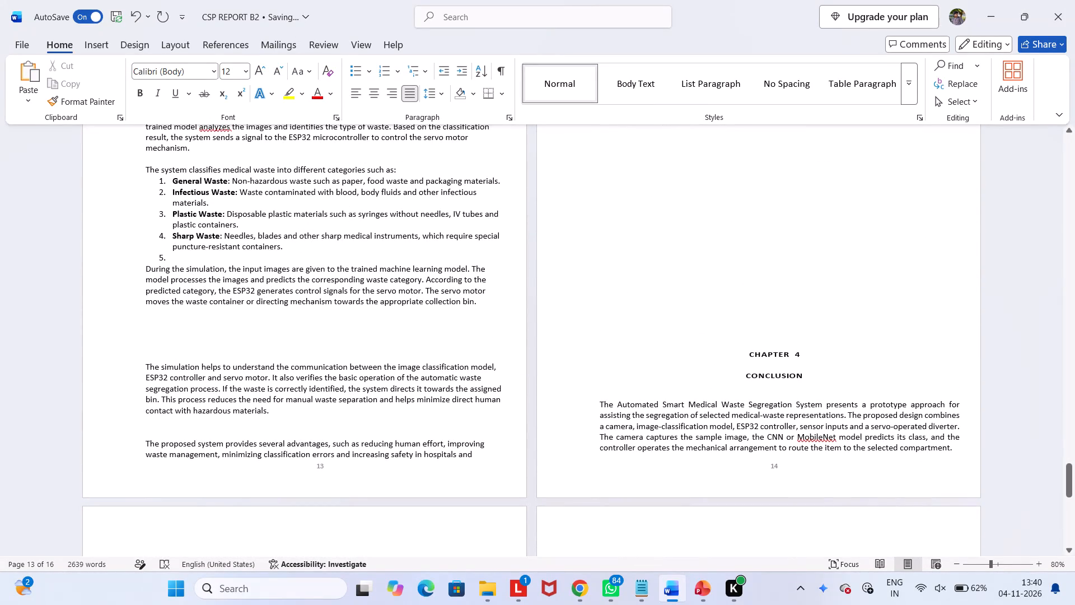
{"action": "left_click", "coordinate": [172, 350]}
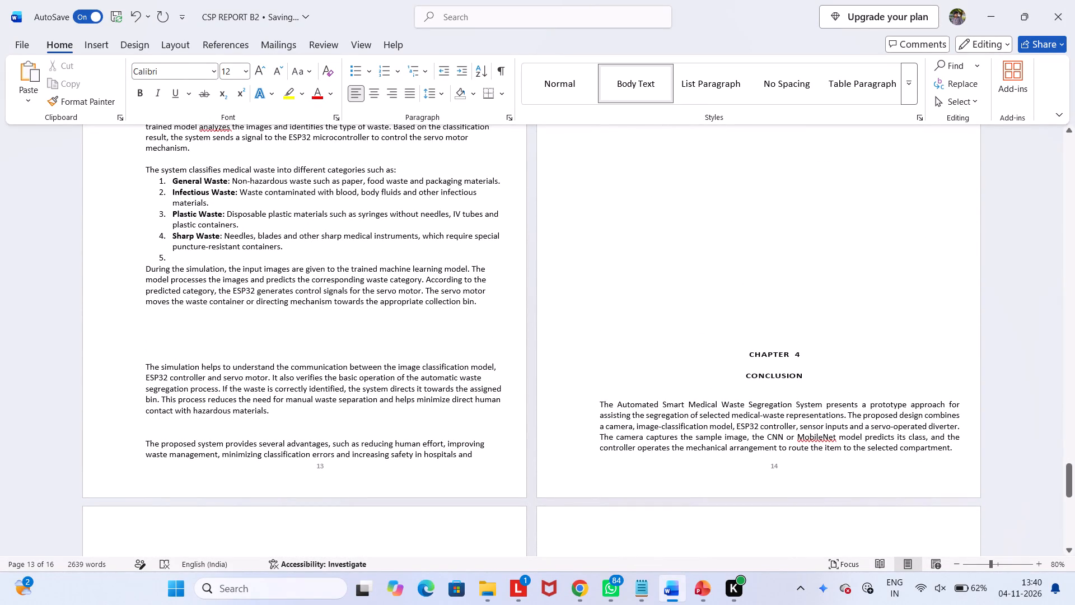
{"action": "key", "text": "BackSpace"}
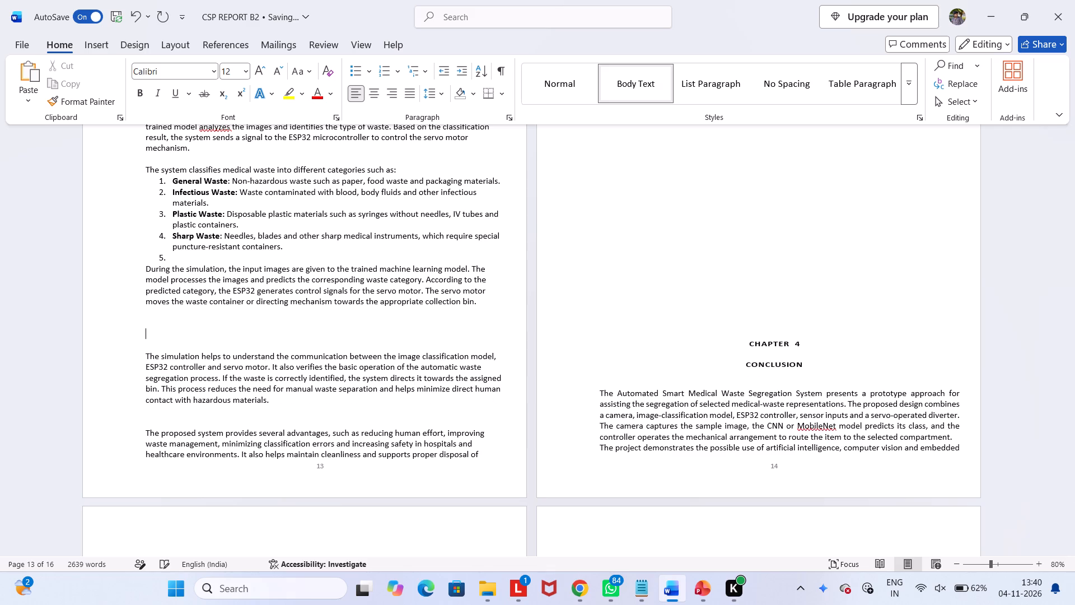
{"action": "key", "text": "BackSpace"}
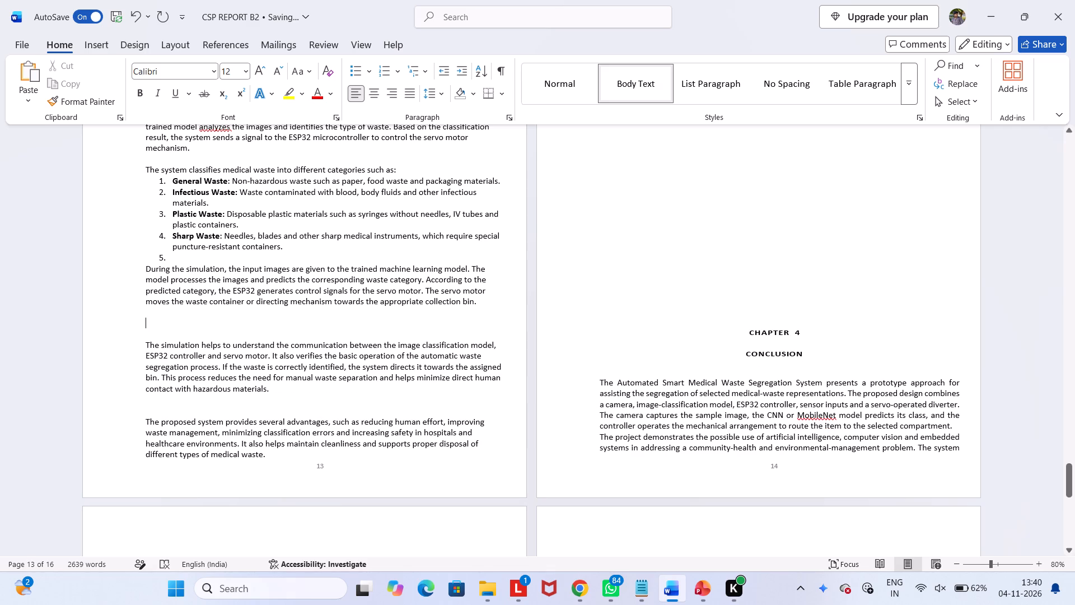
Remove the empty fifth item after Sharp Waste in the waste category list and add two blank lines below the list.
{"action": "left_click", "coordinate": [191, 262]}
{"action": "key", "text": "BackSpace"}
{"action": "key", "text": "Return"}
{"action": "key", "text": "Return"}
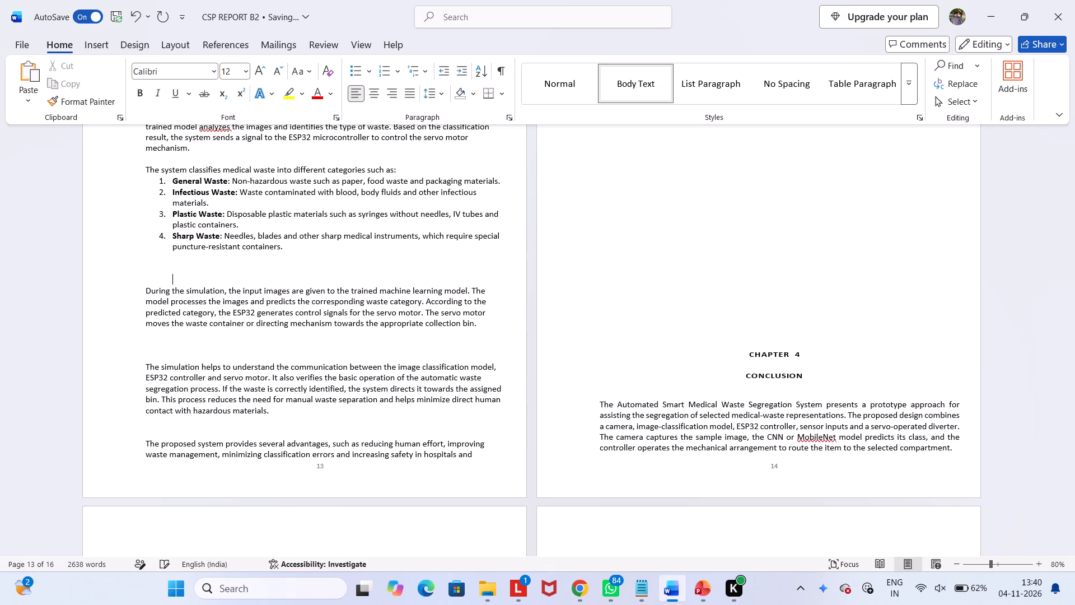
Insert blank lines above the CHAPTER 4 heading on page 14 so the Conclusion chapter starts on the next page.
{"action": "scroll", "coordinate": [191, 262], "scroll_direction": "up", "scroll_amount": 3}
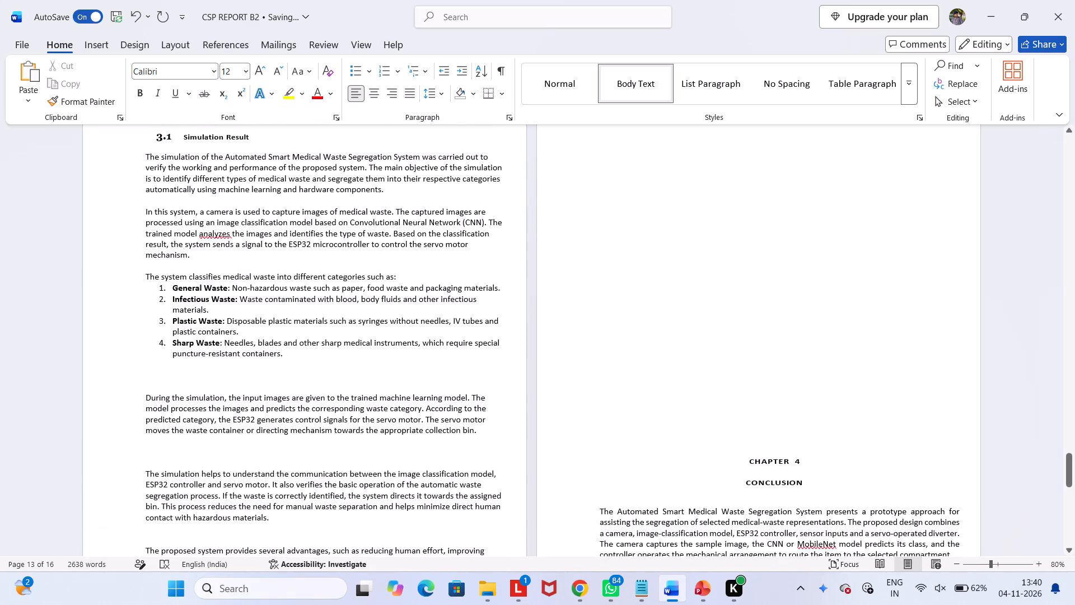
{"action": "scroll", "coordinate": [191, 262], "scroll_direction": "up", "scroll_amount": 1}
{"action": "scroll", "coordinate": [301, 314], "scroll_direction": "down", "scroll_amount": 1}
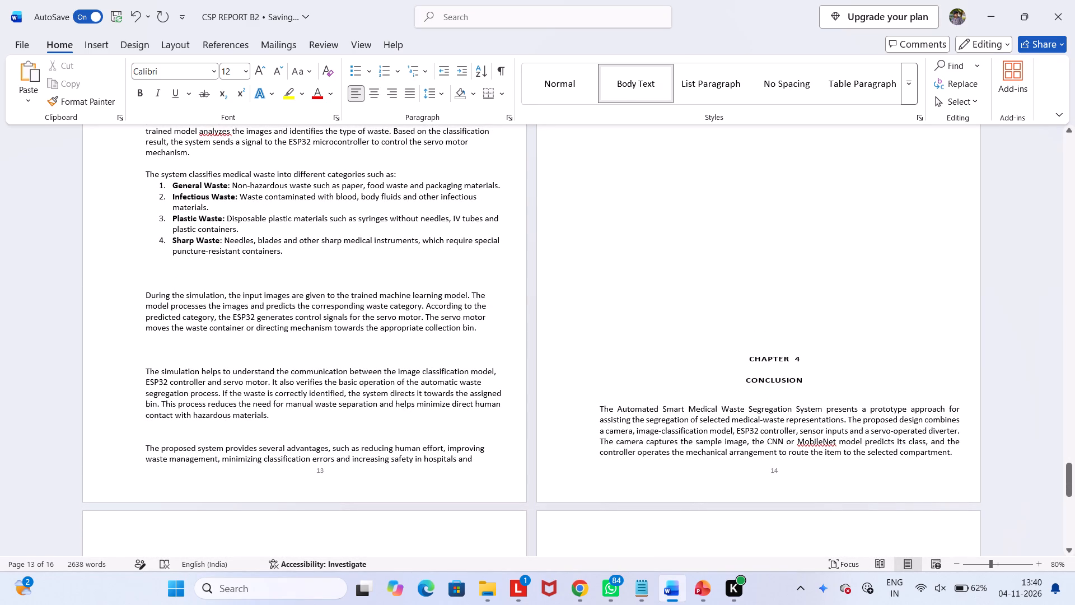
{"action": "left_click", "coordinate": [669, 290]}
{"action": "key", "text": "Return"}
{"action": "key", "text": "Return"}
{"action": "key", "text": "Return"}
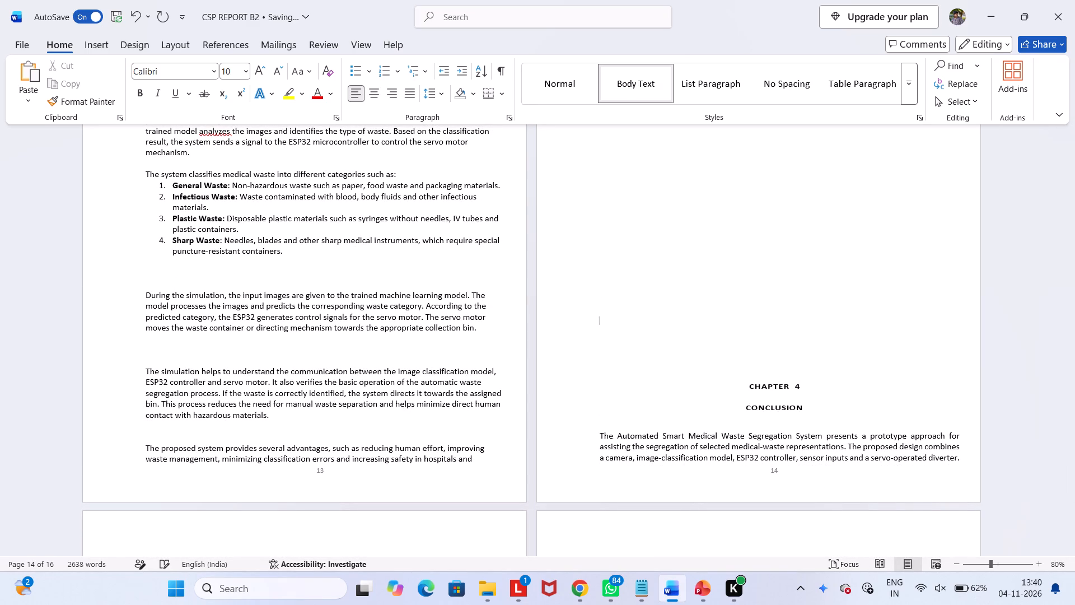
{"action": "key", "text": "Return"}
{"action": "key", "text": "Return"}
{"action": "key", "text": "Return"}
{"action": "key", "text": "Return"}
{"action": "key", "text": "Return"}
{"action": "key", "text": "Return"}
{"action": "key", "text": "Return"}
{"action": "key", "text": "Return"}
{"action": "key", "text": "Return"}
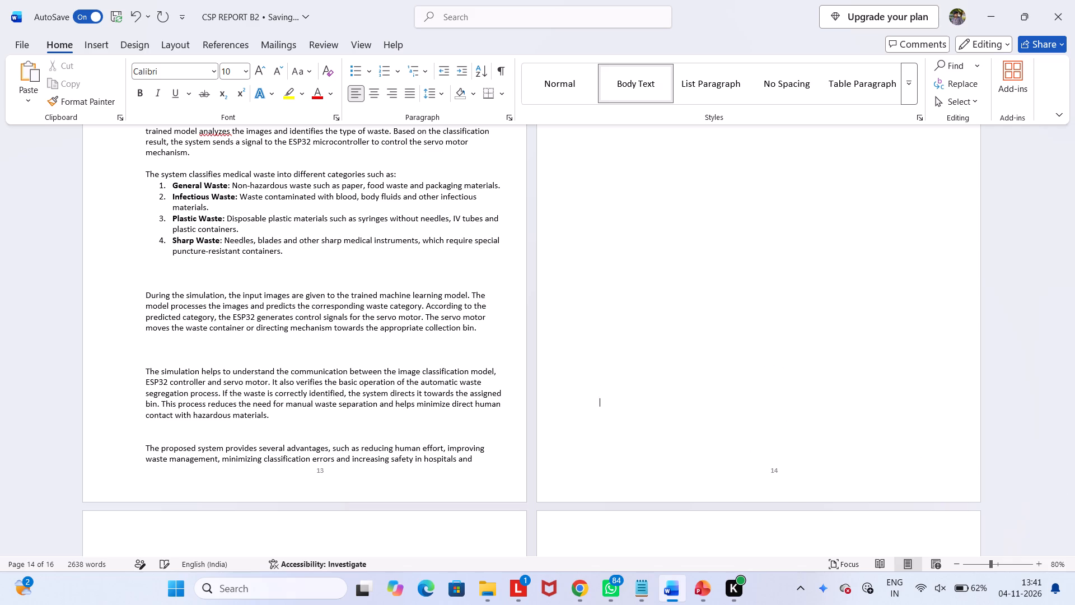
{"action": "key", "text": "Return"}
{"action": "key", "text": "Return"}
{"action": "key", "text": "Return"}
{"action": "scroll", "coordinate": [669, 290], "scroll_direction": "down", "scroll_amount": 2}
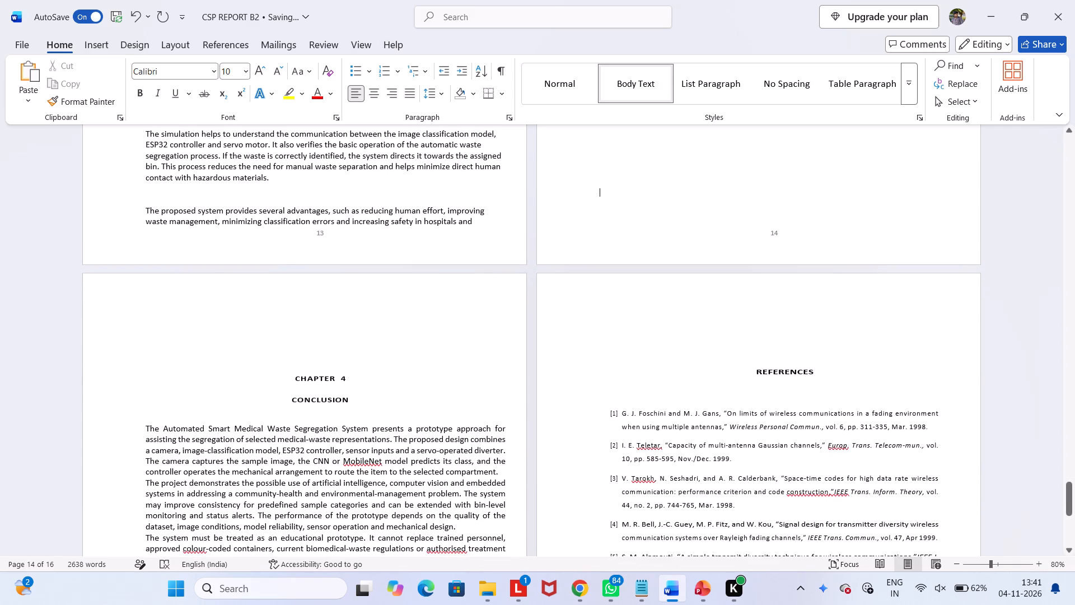
{"action": "scroll", "coordinate": [669, 290], "scroll_direction": "down", "scroll_amount": 4}
Insert six line breaks before the Chapter 3 text starting "healthcare environments" at the top of page 14.
{"action": "scroll", "coordinate": [669, 290], "scroll_direction": "up", "scroll_amount": 4}
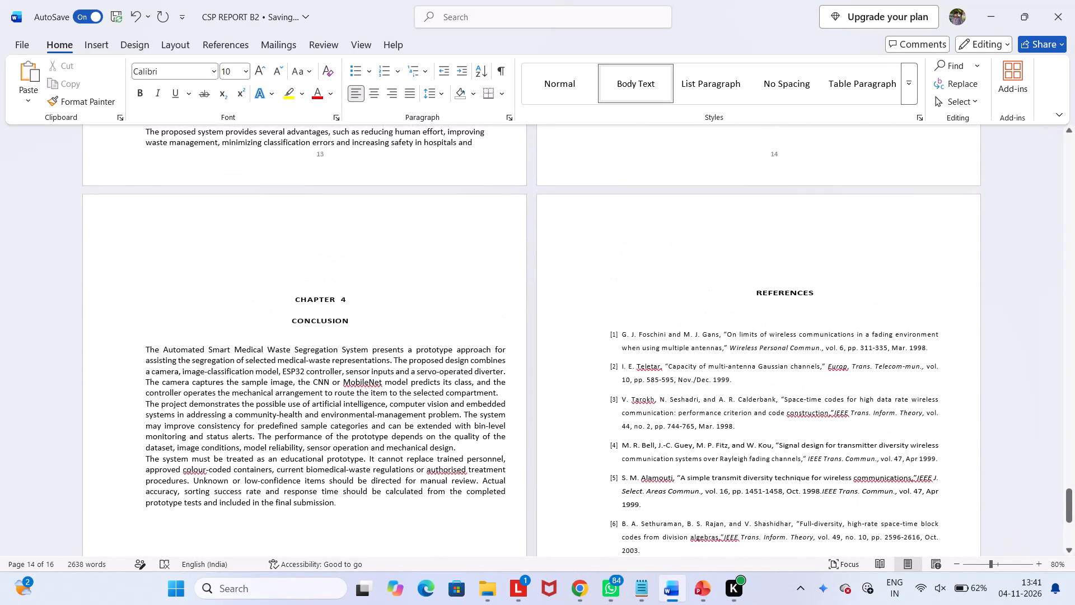
{"action": "scroll", "coordinate": [669, 290], "scroll_direction": "up", "scroll_amount": 6}
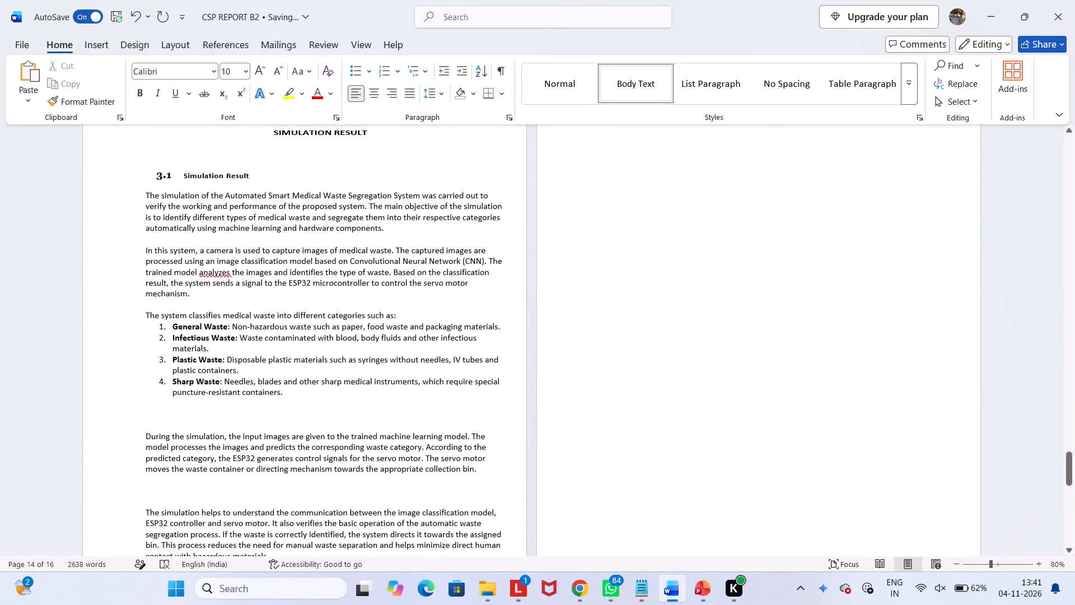
{"action": "scroll", "coordinate": [669, 290], "scroll_direction": "right", "scroll_amount": 1}
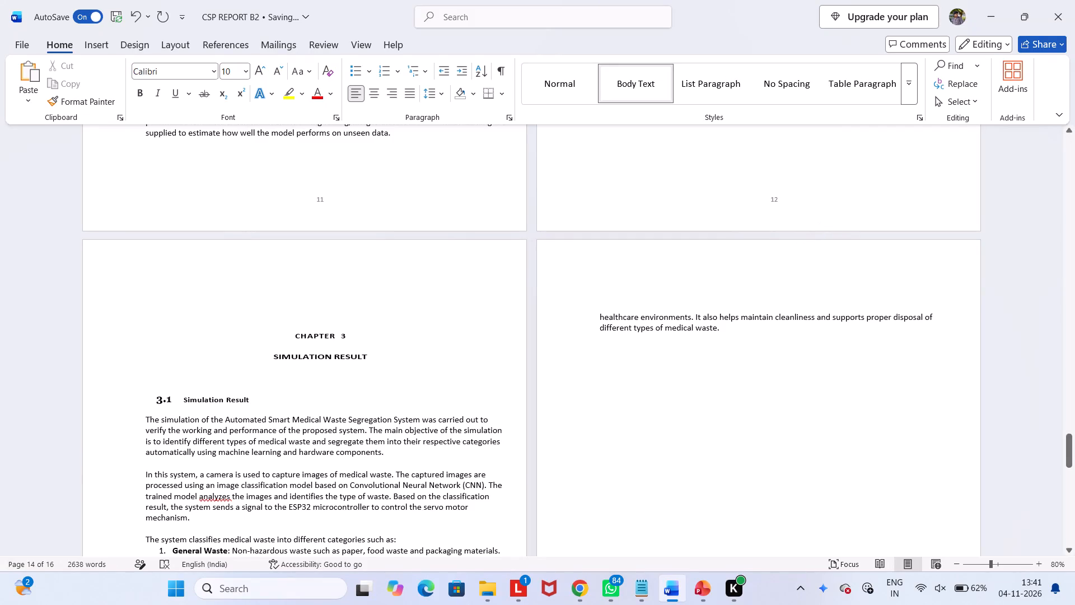
{"action": "left_click", "coordinate": [599, 319]}
{"action": "key", "text": "Return"}
{"action": "key", "text": "Return"}
{"action": "key", "text": "Return"}
{"action": "key", "text": "Return"}
{"action": "key", "text": "Return"}
{"action": "key", "text": "Return"}
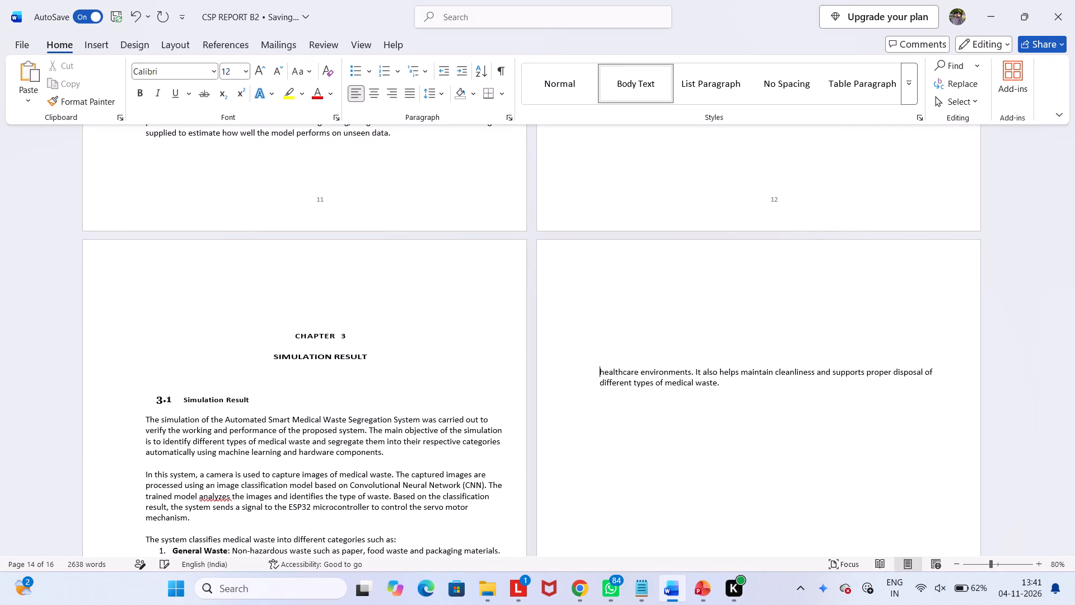
Delete the blank lines between the SIMULATION RESULT chapter title and the 3.1 Simulation Result heading.
{"action": "scroll", "coordinate": [318, 393], "scroll_direction": "down", "scroll_amount": 1}
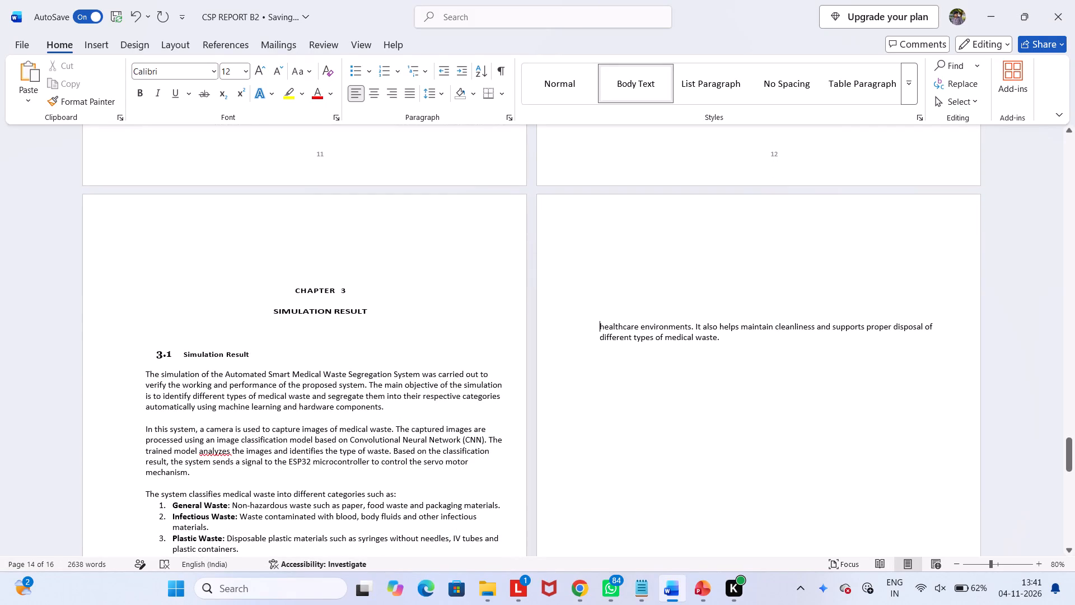
{"action": "left_click", "coordinate": [236, 343]}
{"action": "key", "text": "BackSpace"}
{"action": "key", "text": "BackSpace"}
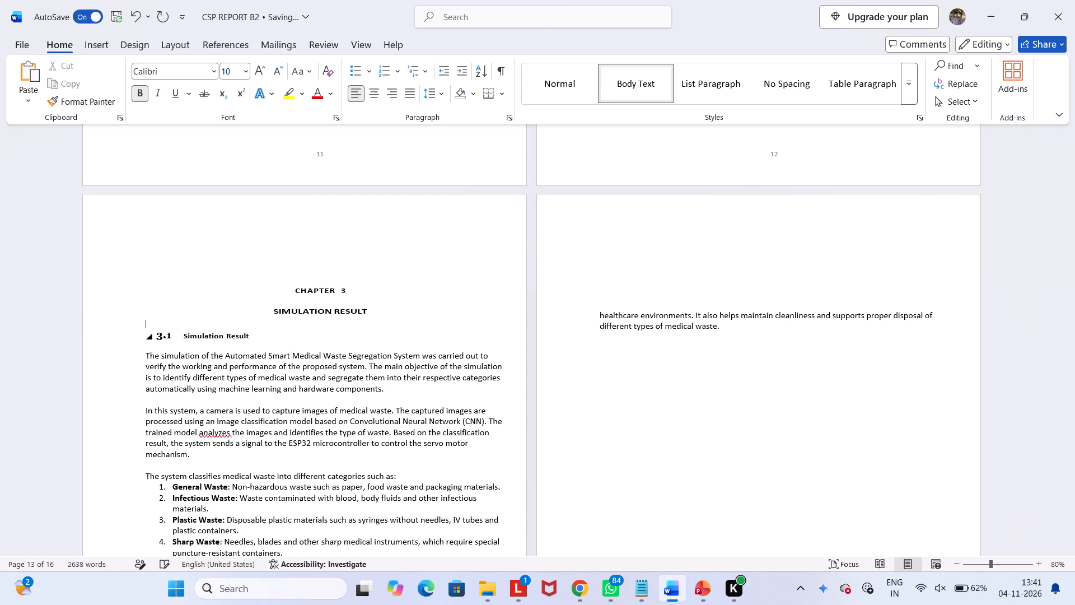
{"action": "key", "text": "BackSpace"}
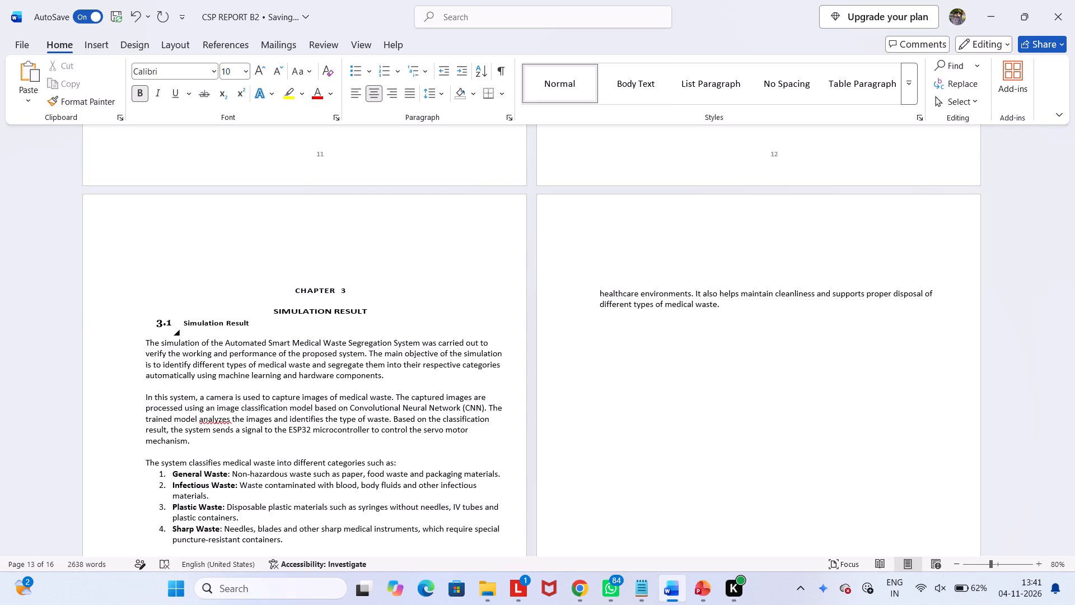
Delete one more blank line above the Chapter 3 paragraph beginning "The simulation helps to understand".
{"action": "scroll", "coordinate": [292, 303], "scroll_direction": "down", "scroll_amount": 2}
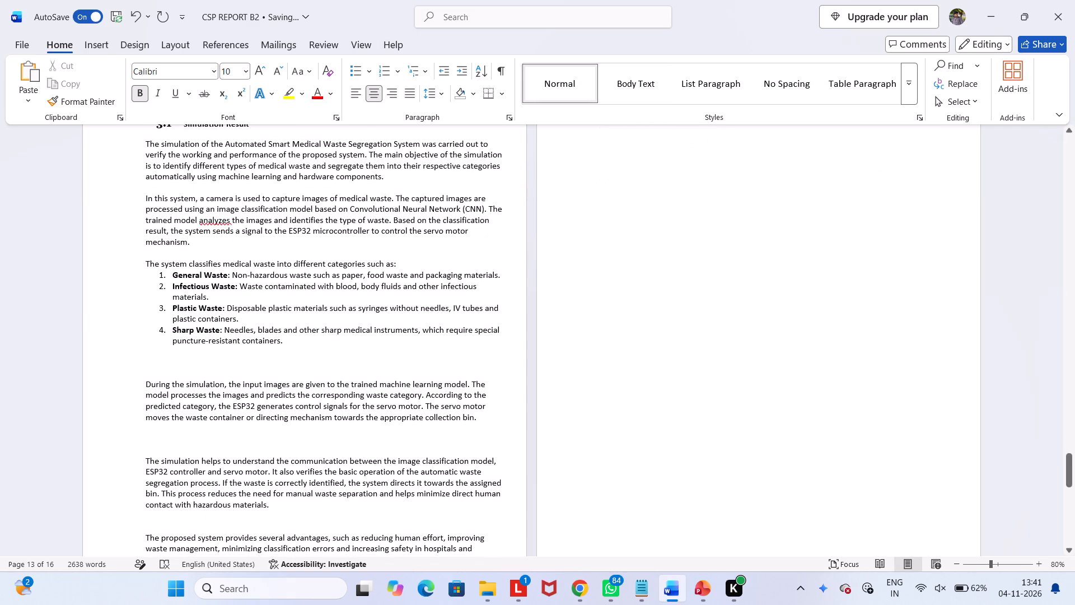
{"action": "left_click_drag", "start_coordinate": [174, 448], "coordinate": [118, 453]}
{"action": "key", "text": "BackSpace"}
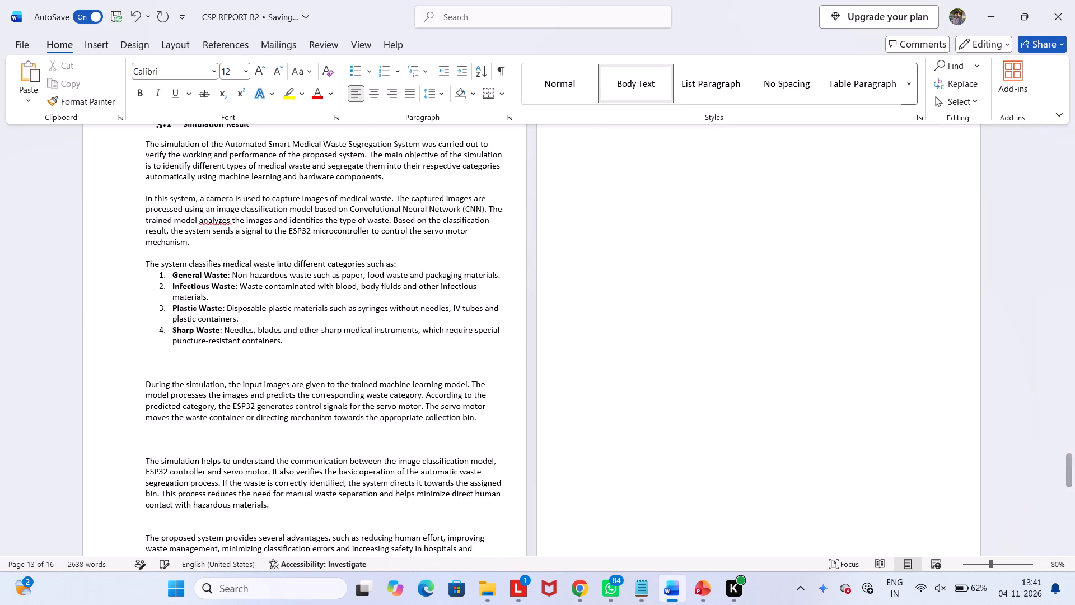
{"action": "scroll", "coordinate": [517, 299], "scroll_direction": "down", "scroll_amount": 2}
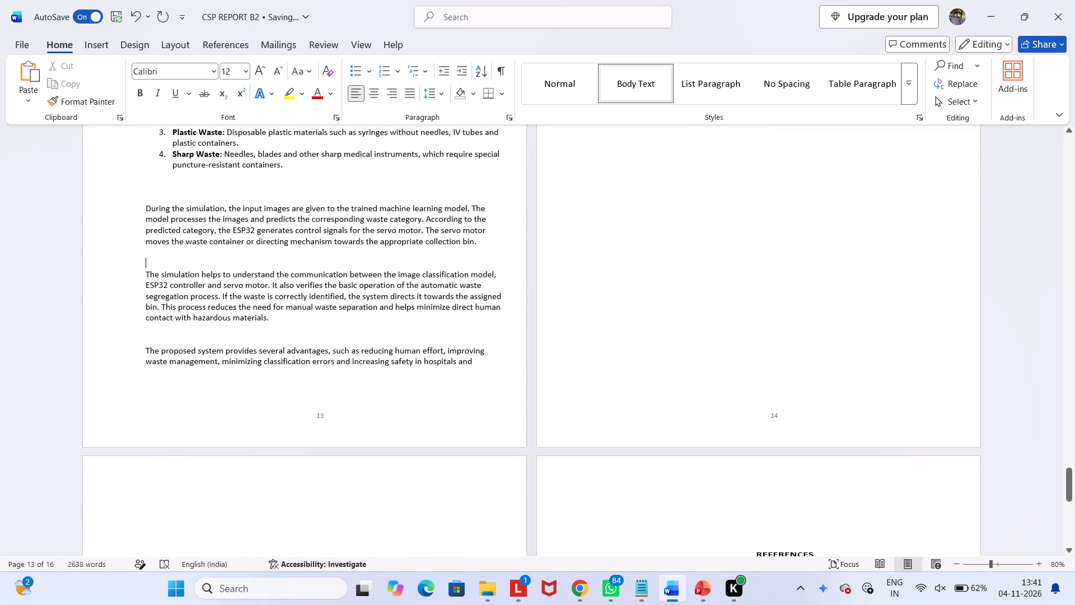
Delete the blank lines above the Chapter 3 paragraph beginning "The proposed system provides several advantages".
{"action": "left_click_drag", "start_coordinate": [217, 338], "coordinate": [87, 339]}
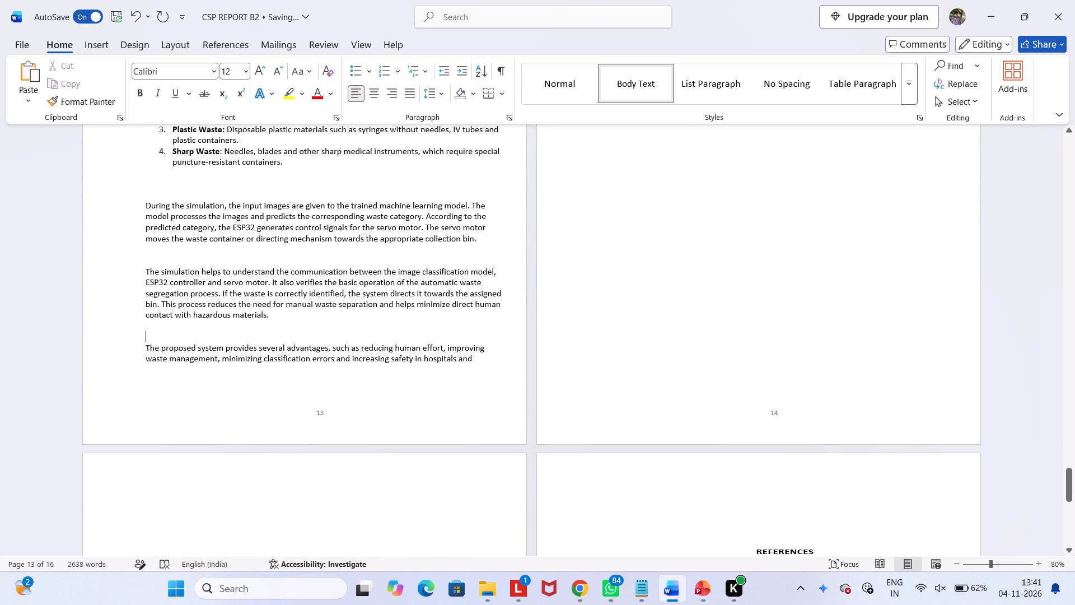
{"action": "left_click_drag", "start_coordinate": [87, 339], "coordinate": [88, 339]}
{"action": "key", "text": "BackSpace"}
{"action": "key", "text": "BackSpace"}
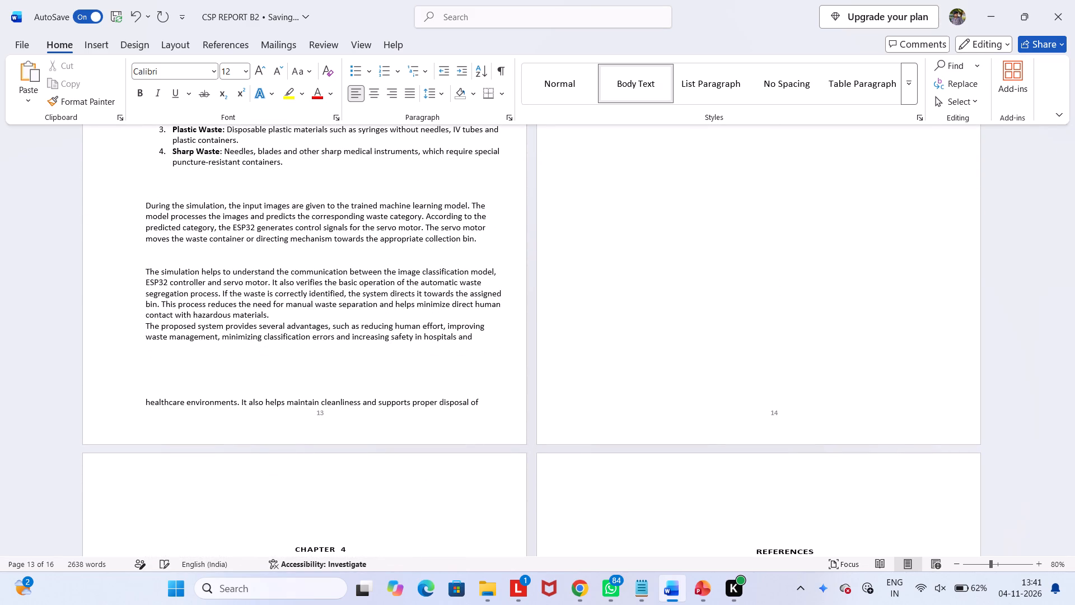
Delete the blank lines before "healthcare environments" so that the last Chapter 3 paragraph runs on continuously.
{"action": "left_click_drag", "start_coordinate": [152, 361], "coordinate": [66, 370]}
{"action": "left_click_drag", "start_coordinate": [66, 370], "coordinate": [54, 373]}
{"action": "key", "text": "BackSpace"}
{"action": "key", "text": "BackSpace"}
{"action": "key", "text": "BackSpace"}
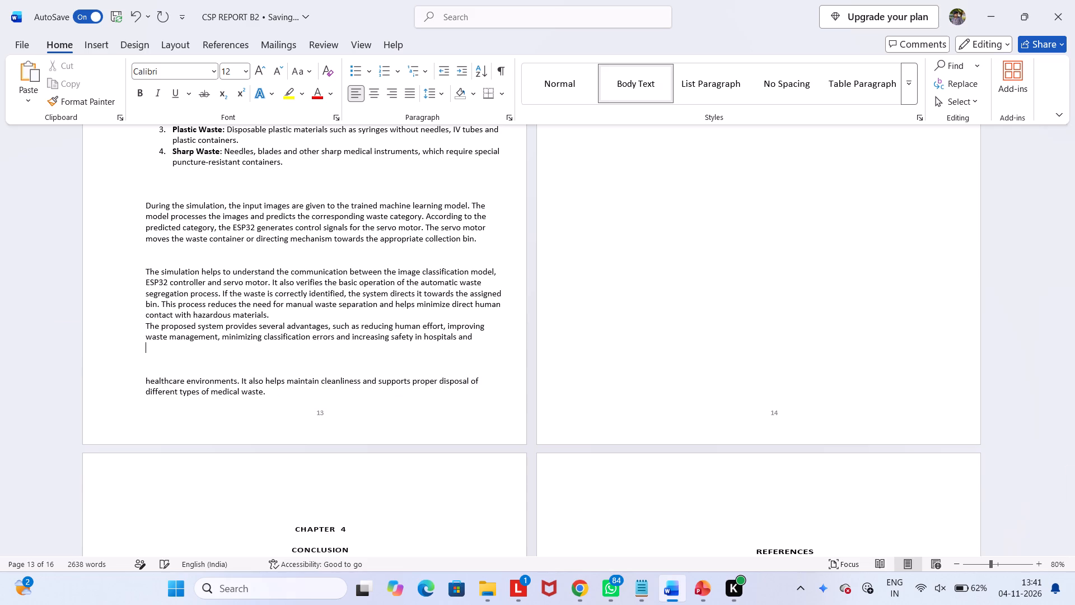
{"action": "key", "text": "Down"}
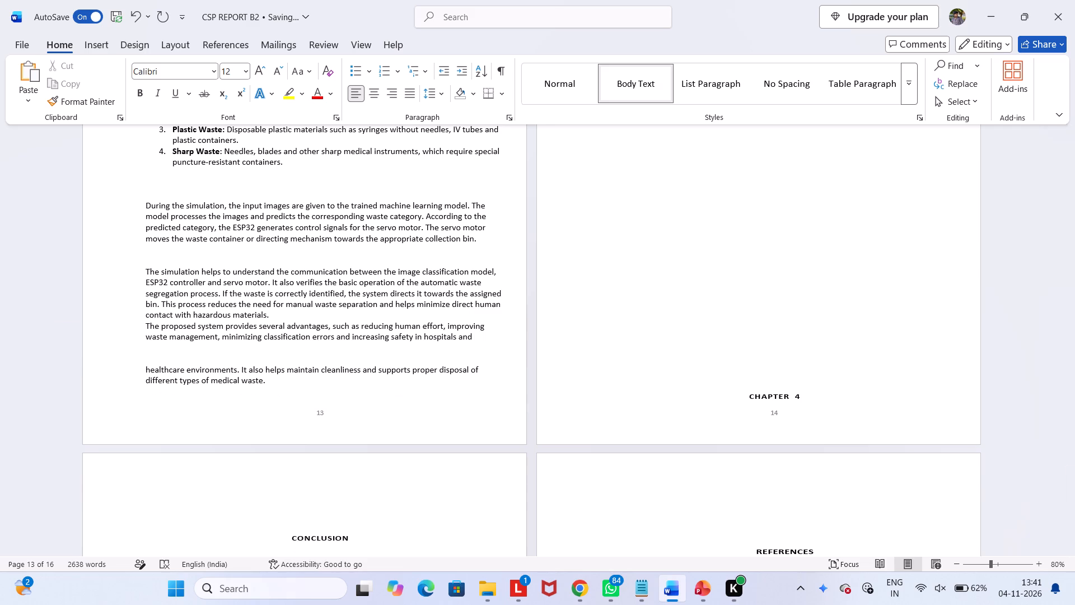
{"action": "key", "text": "BackSpace"}
{"action": "key", "text": "Down"}
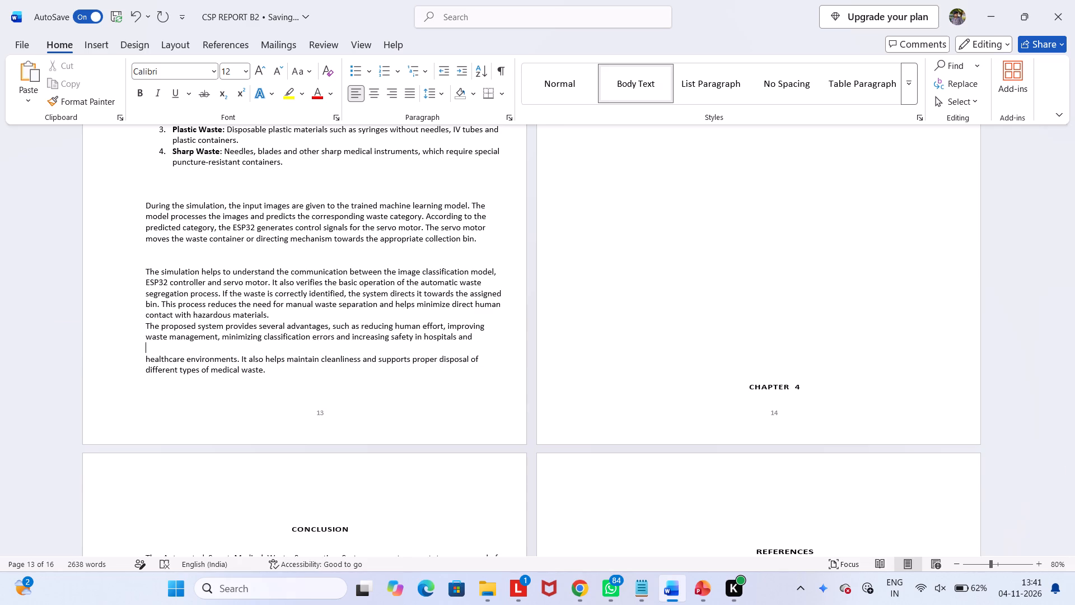
{"action": "key", "text": "BackSpace"}
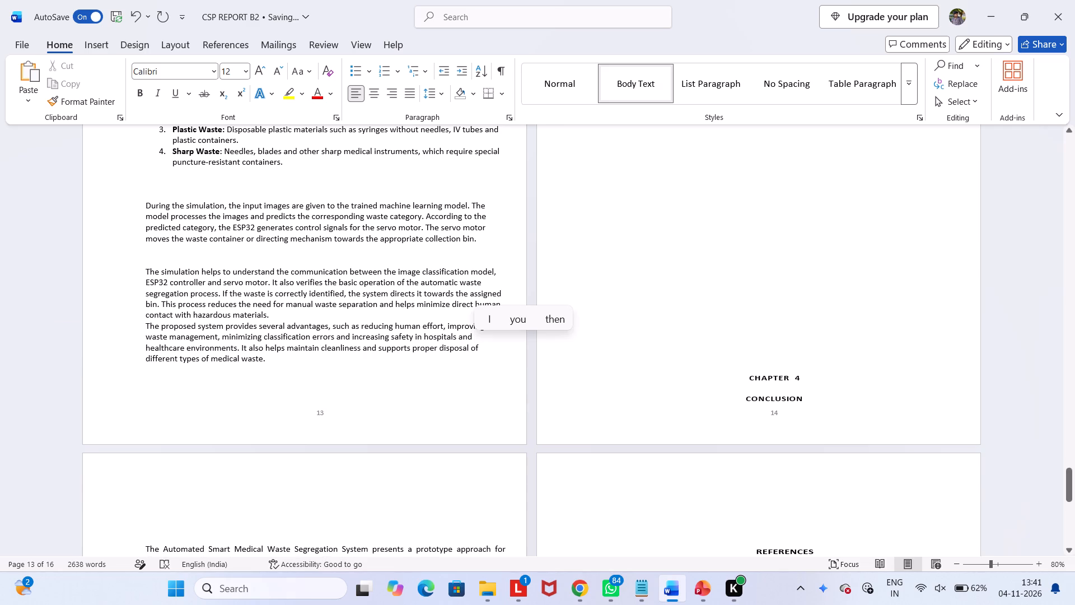
Leave a single blank line between the paragraph ending "hazardous materials." and the one beginning "The proposed system provides".
{"action": "left_click", "coordinate": [275, 319]}
{"action": "key", "text": "Return"}
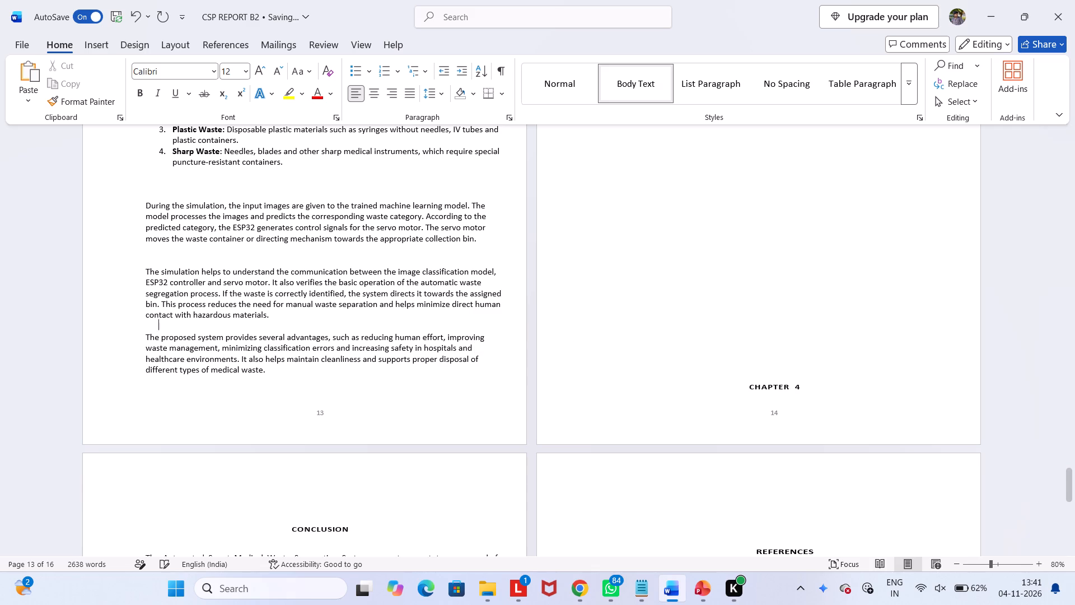
{"action": "key", "text": "Return"}
{"action": "key", "text": "Return"}
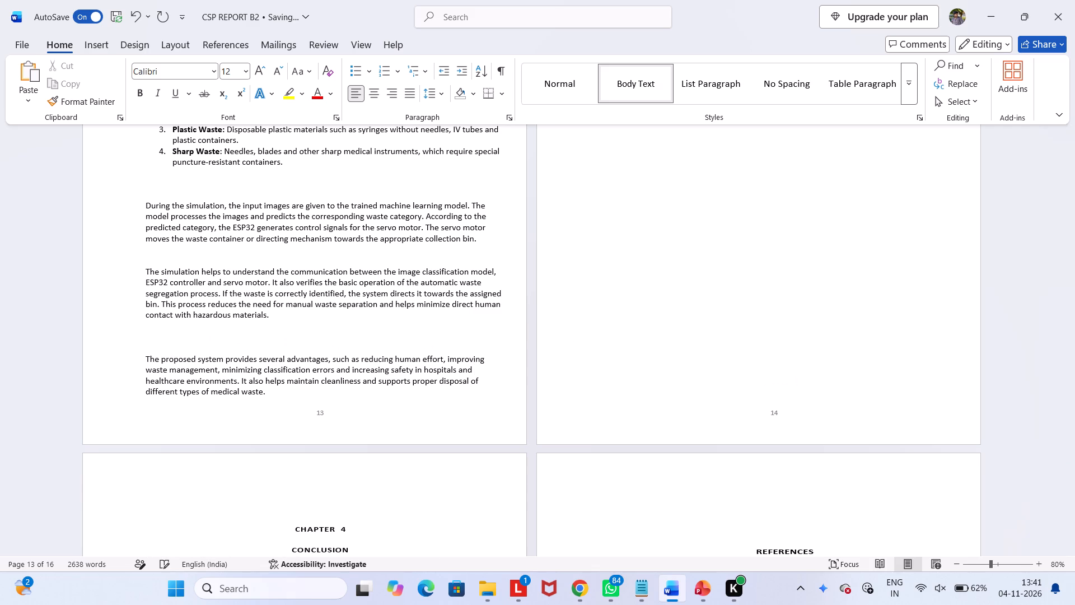
{"action": "key", "text": "Return"}
{"action": "key", "text": "BackSpace"}
{"action": "key", "text": "BackSpace"}
{"action": "key", "text": "BackSpace"}
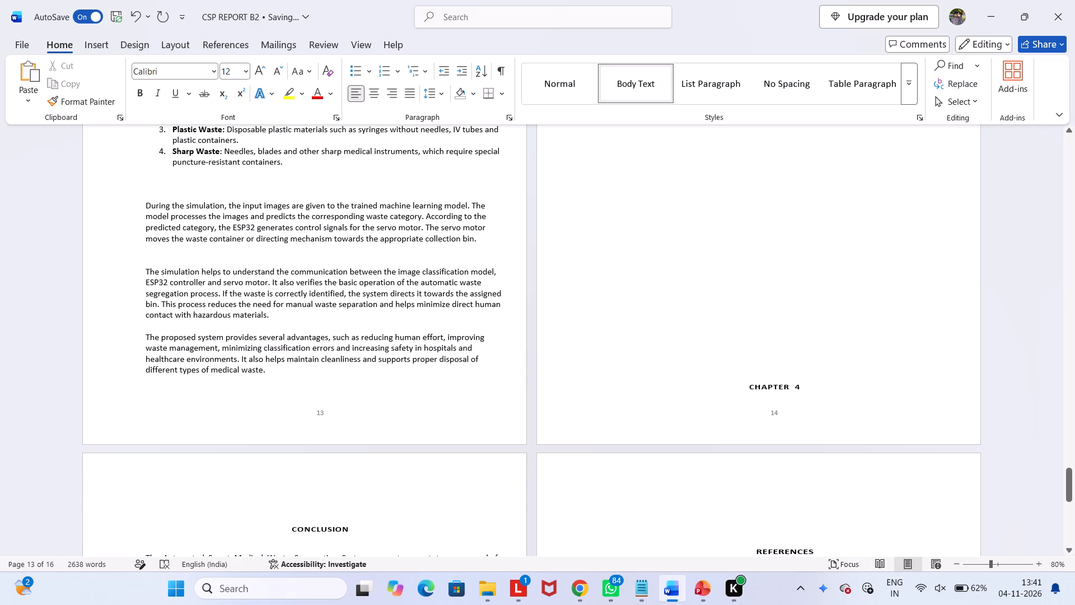
Delete the blank lines above the CHAPTER 4 heading so that heading and its Conclusion text start near the top of page 14.
{"action": "scroll", "coordinate": [751, 301], "scroll_direction": "down", "scroll_amount": 5}
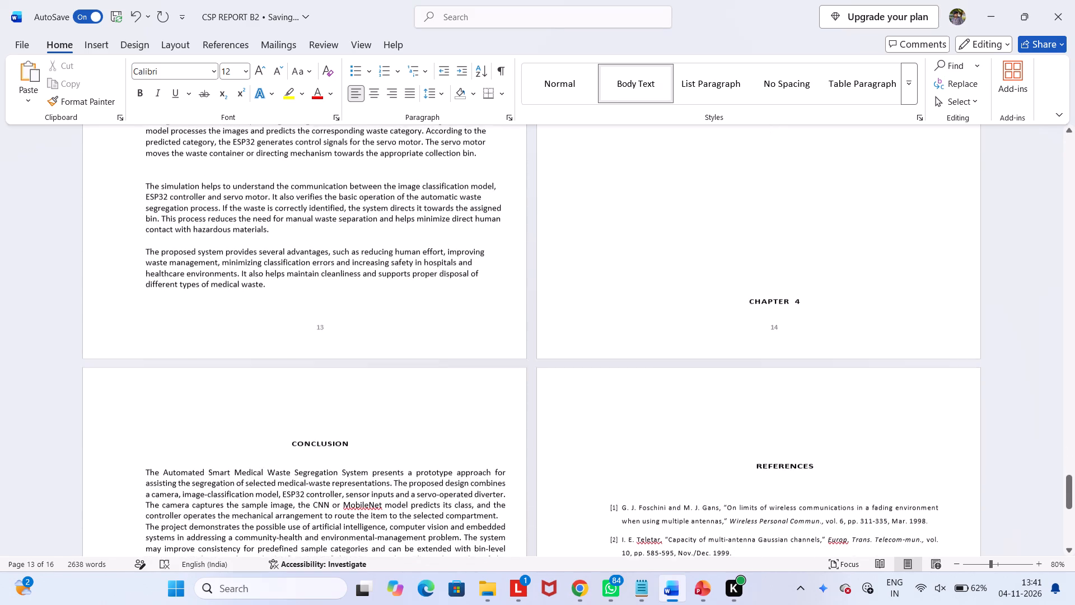
{"action": "left_click_drag", "start_coordinate": [754, 256], "coordinate": [740, 115]}
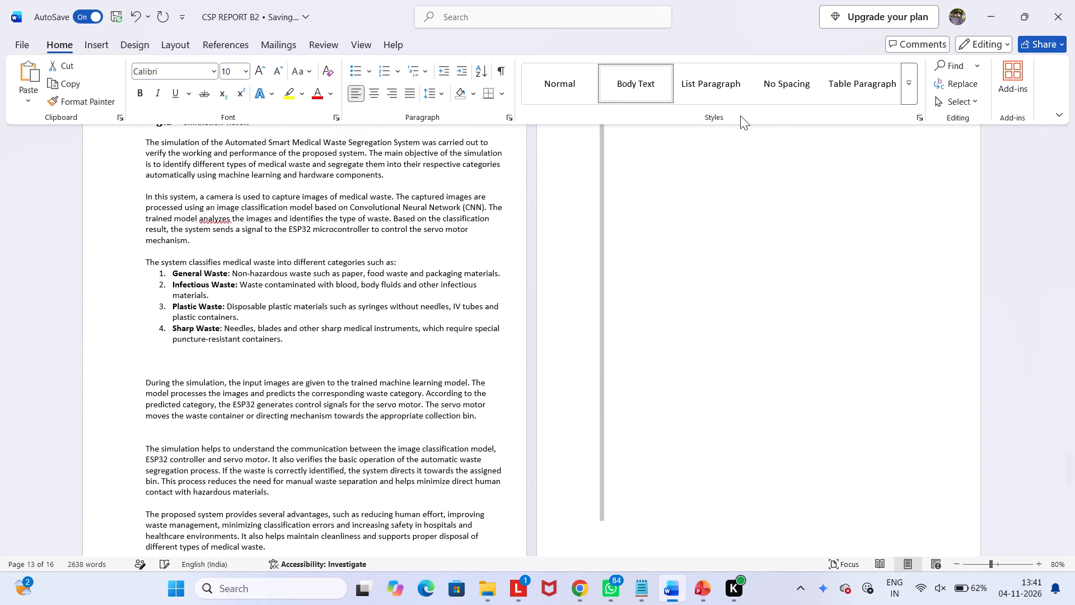
{"action": "key", "text": "BackSpace"}
{"action": "scroll", "coordinate": [733, 189], "scroll_direction": "up", "scroll_amount": 1}
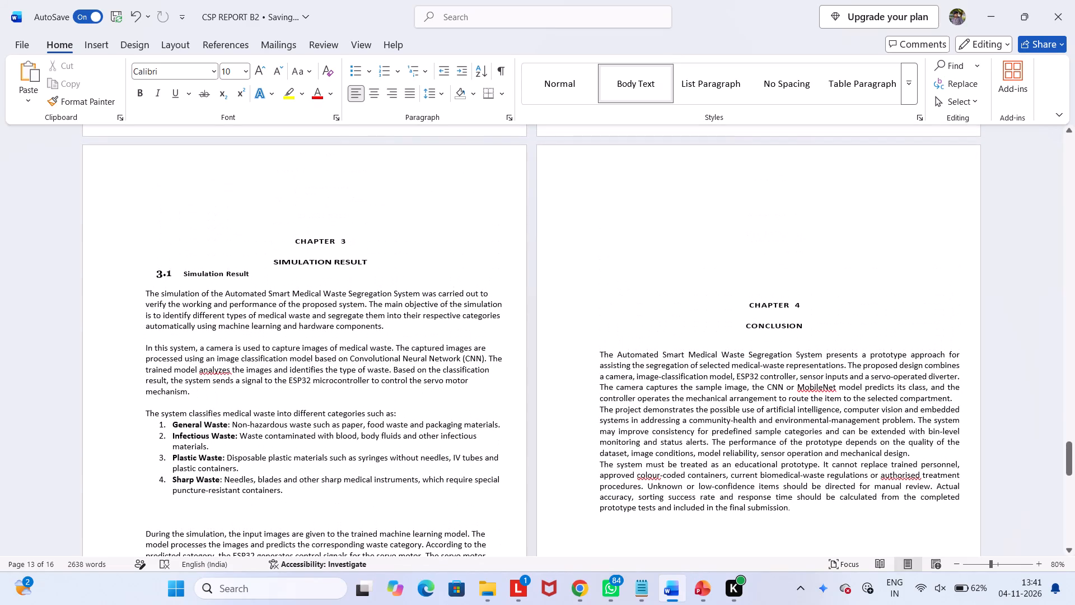
{"action": "key", "text": "BackSpace"}
{"action": "key", "text": "BackSpace"}
{"action": "key", "text": "BackSpace"}
{"action": "key", "text": "BackSpace"}
{"action": "key", "text": "BackSpace"}
{"action": "key", "text": "BackSpace"}
{"action": "key", "text": "BackSpace"}
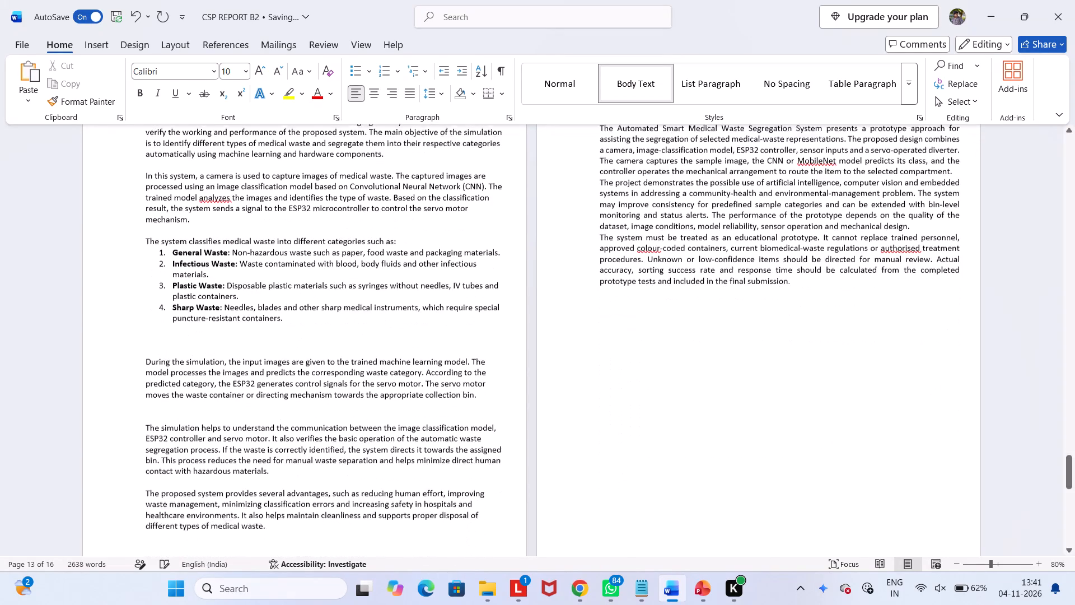
Insert six blank lines above the 1.2 NEED FOR AUTOMATED SEGREGATION heading on page 10.
{"action": "scroll", "coordinate": [760, 397], "scroll_direction": "up", "scroll_amount": 4}
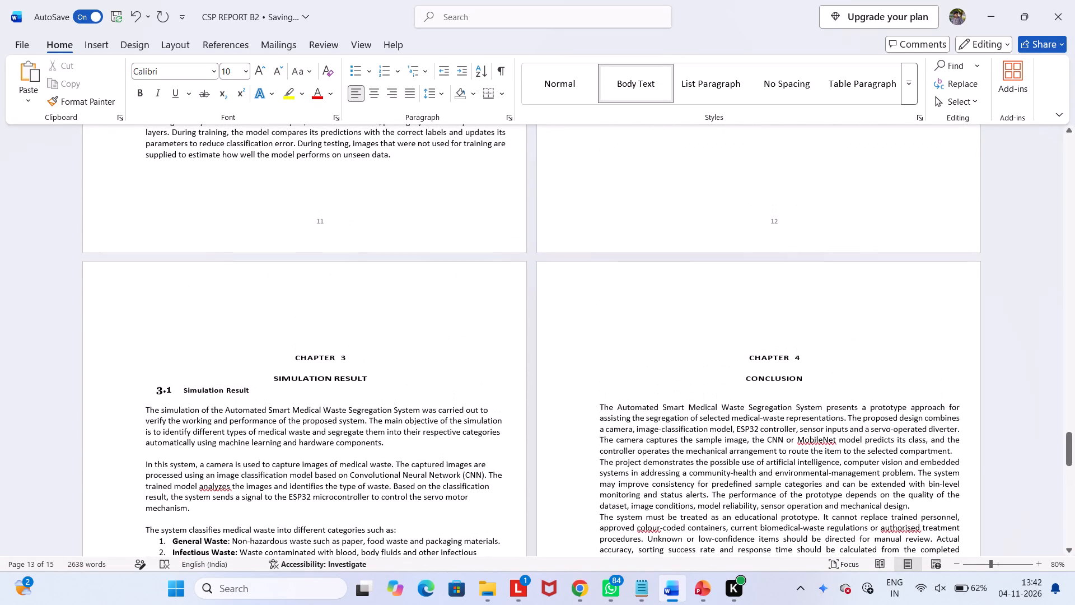
{"action": "scroll", "coordinate": [701, 338], "scroll_direction": "up", "scroll_amount": 6}
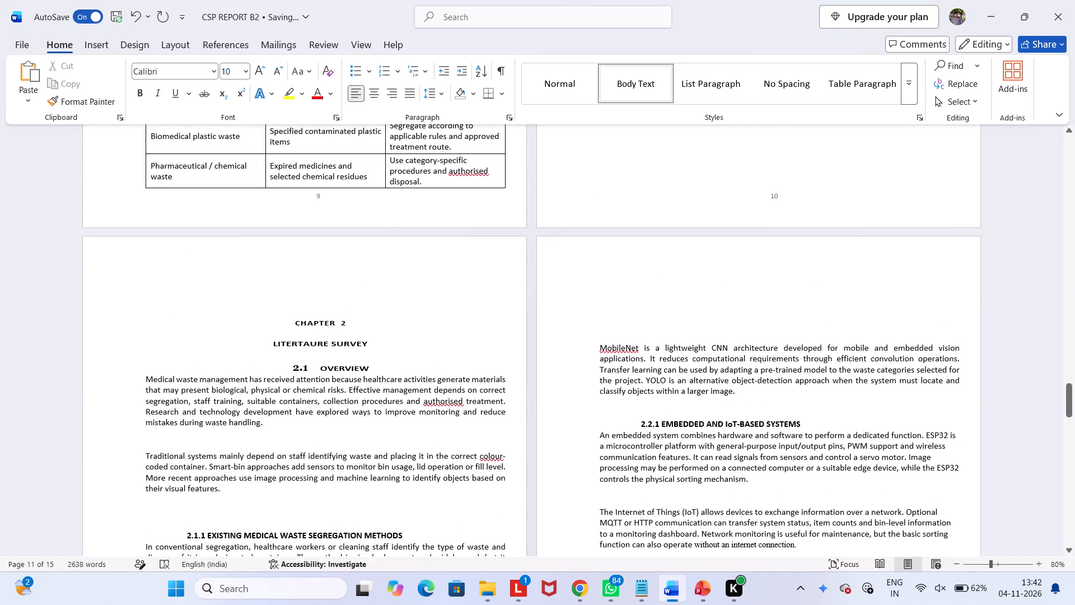
{"action": "scroll", "coordinate": [701, 338], "scroll_direction": "up", "scroll_amount": 7}
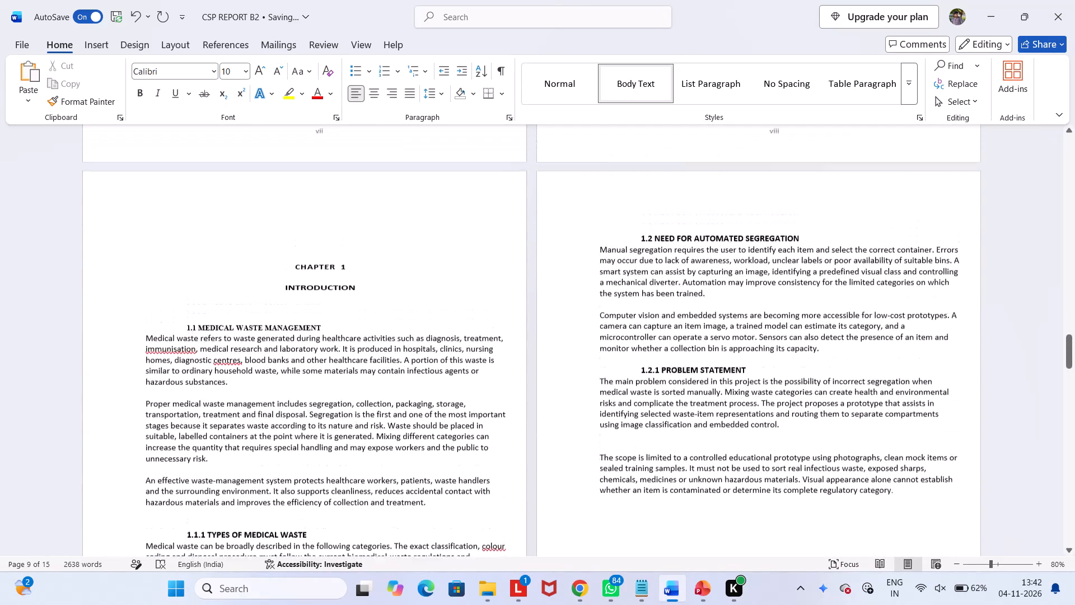
{"action": "scroll", "coordinate": [701, 338], "scroll_direction": "up", "scroll_amount": 1}
{"action": "scroll", "coordinate": [701, 338], "scroll_direction": "down", "scroll_amount": 1}
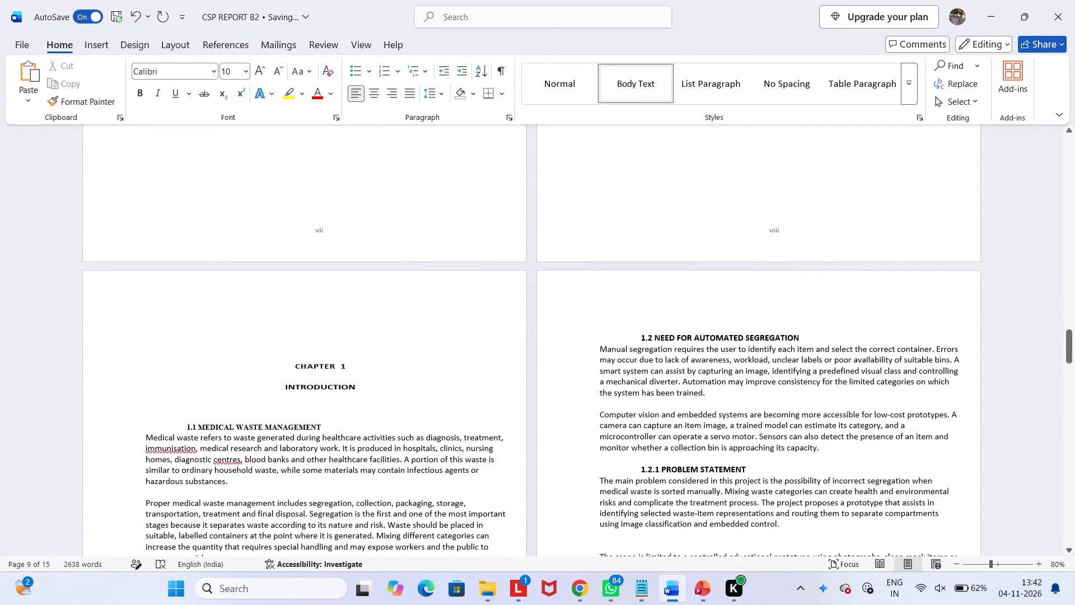
{"action": "left_click", "coordinate": [624, 319]}
{"action": "key", "text": "Return"}
{"action": "key", "text": "Return"}
{"action": "key", "text": "Return"}
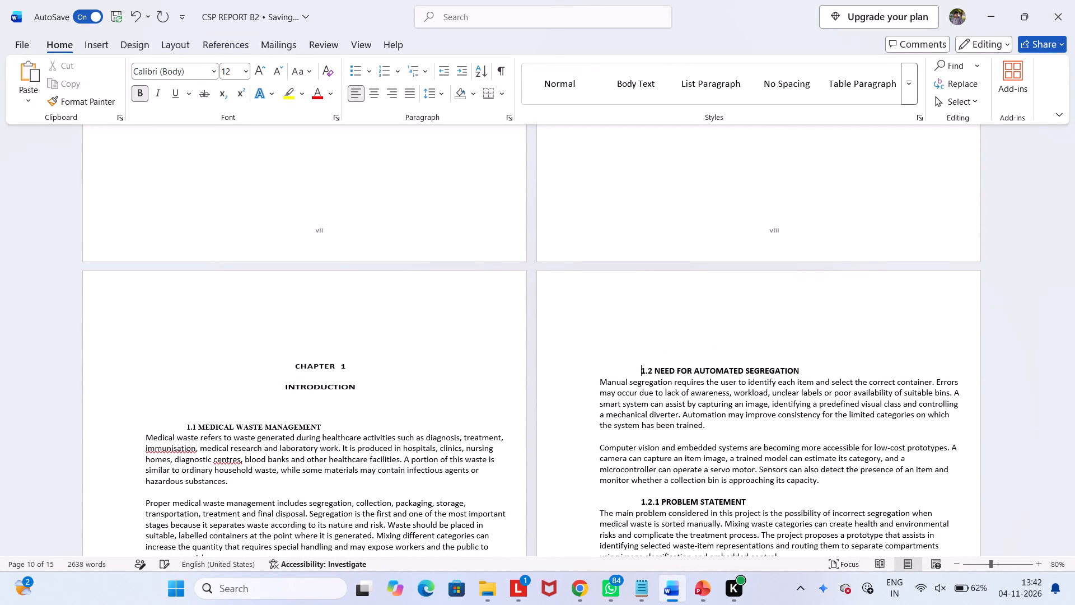
{"action": "key", "text": "Return"}
{"action": "key", "text": "Return"}
{"action": "key", "text": "Return"}
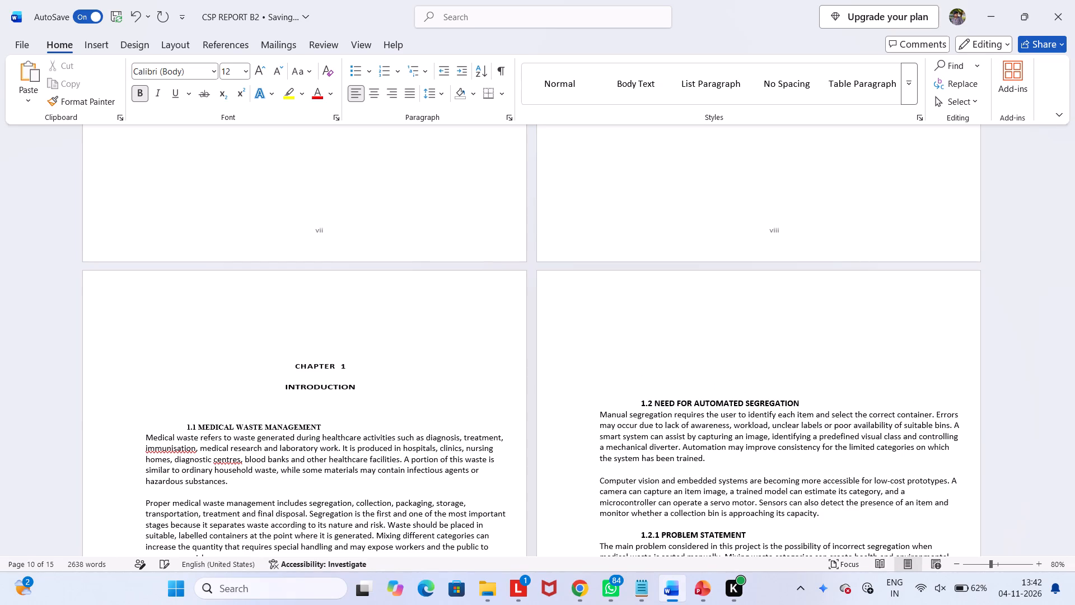
Delete extra blank lines above the LIST OF SYMBOLS heading to move it up on page viii.
{"action": "scroll", "coordinate": [624, 319], "scroll_direction": "up", "scroll_amount": 1}
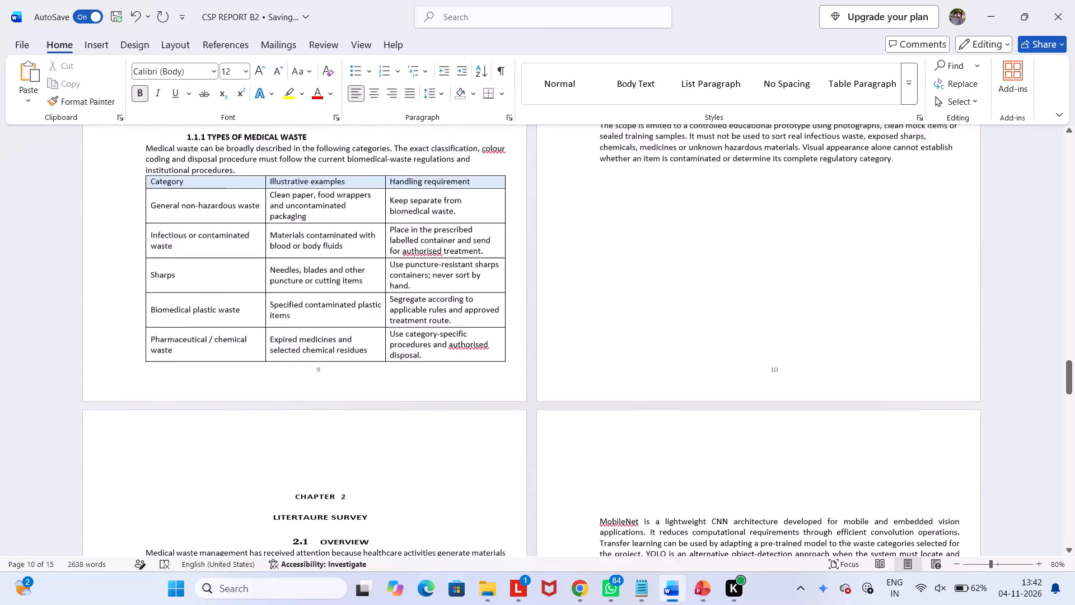
{"action": "scroll", "coordinate": [624, 319], "scroll_direction": "up", "scroll_amount": 5}
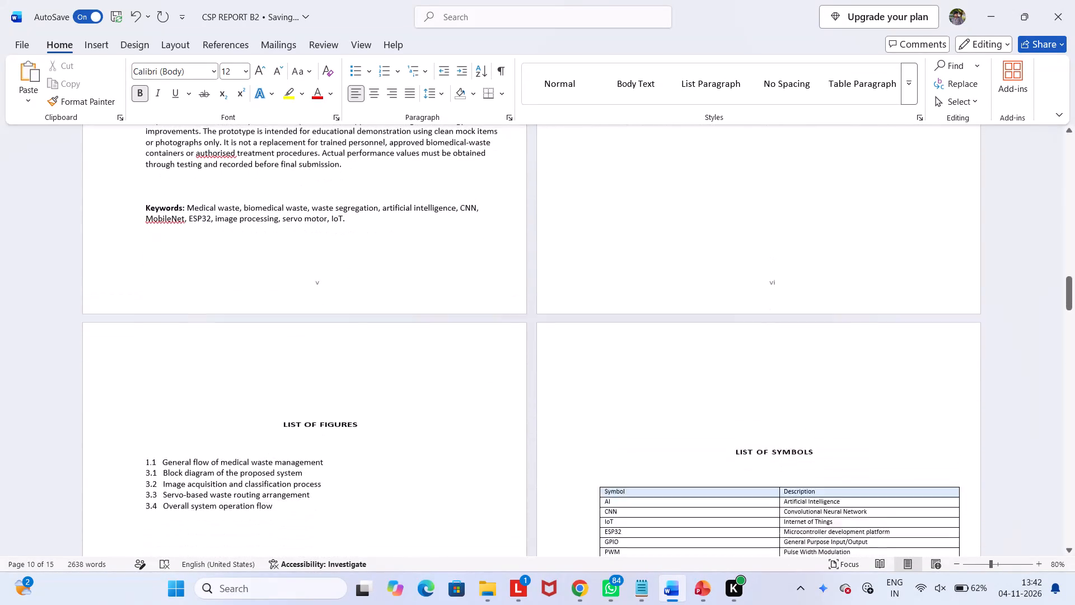
{"action": "left_click", "coordinate": [708, 375]}
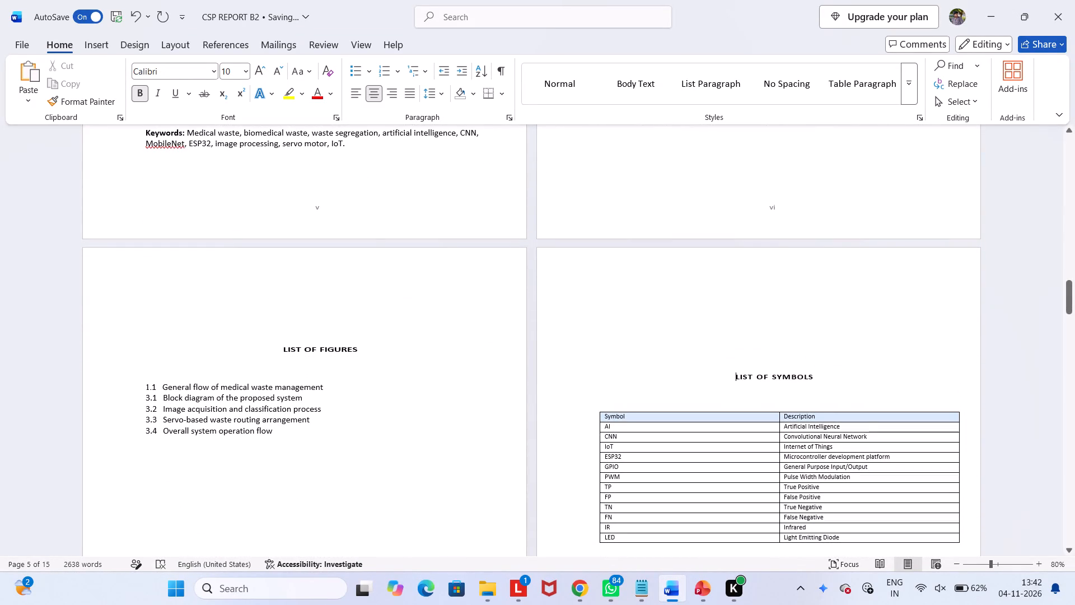
{"action": "key", "text": "BackSpace"}
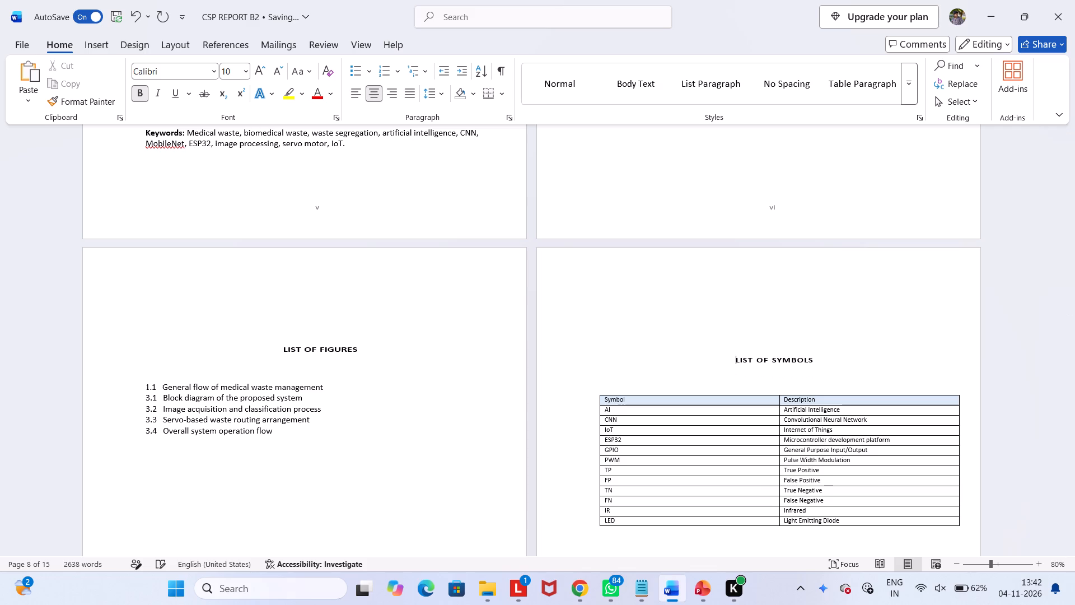
{"action": "key", "text": "BackSpace"}
Delete the extra blank lines above the TABLE OF CONTENTS heading to move it up on its page.
{"action": "scroll", "coordinate": [719, 342], "scroll_direction": "up", "scroll_amount": 6}
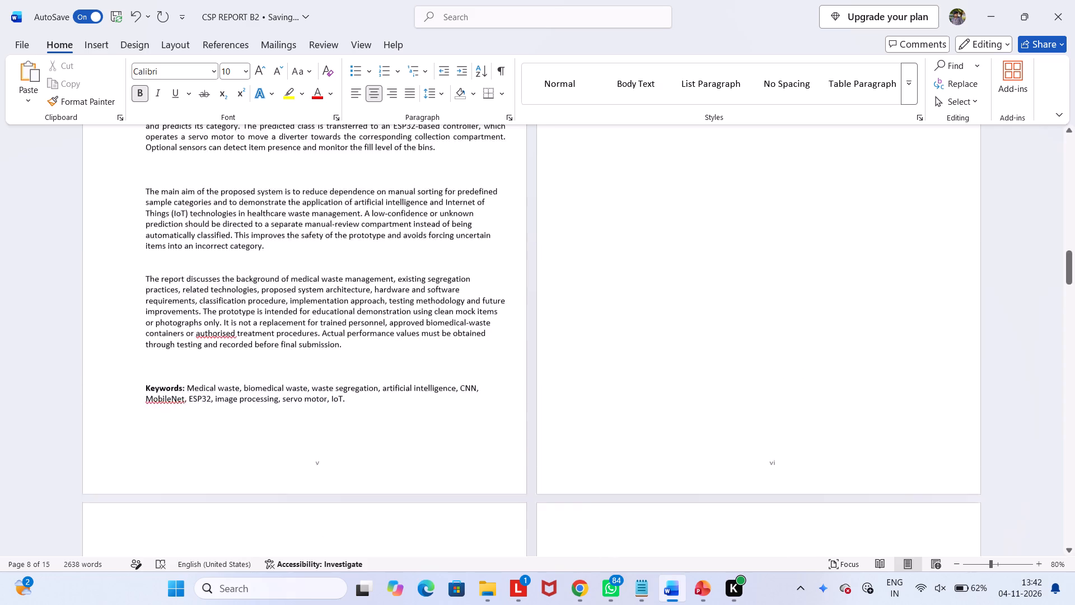
{"action": "scroll", "coordinate": [719, 342], "scroll_direction": "up", "scroll_amount": 1}
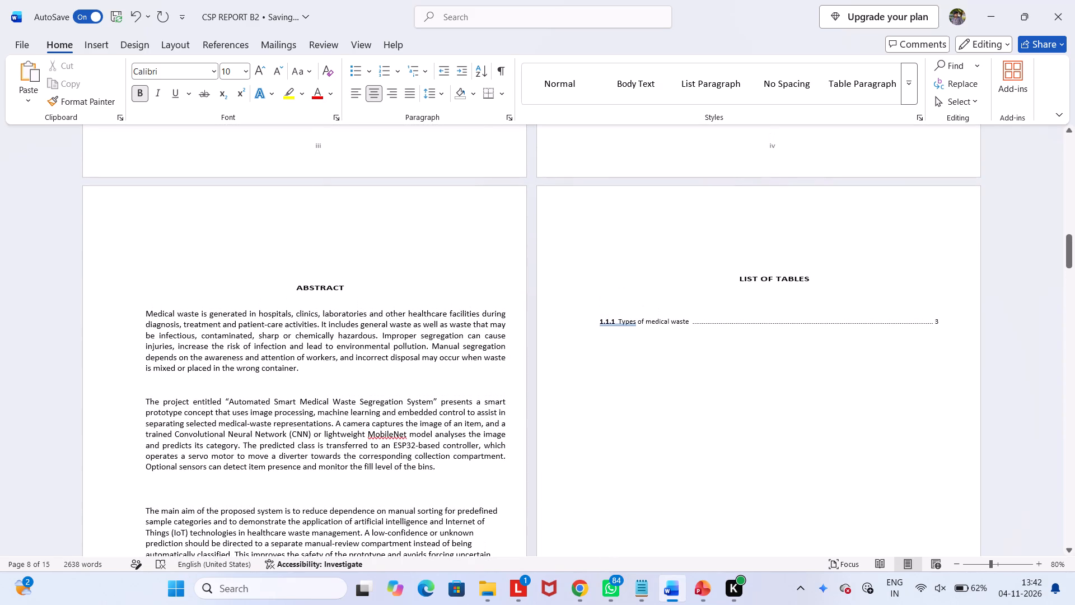
{"action": "scroll", "coordinate": [774, 340], "scroll_direction": "up", "scroll_amount": 8}
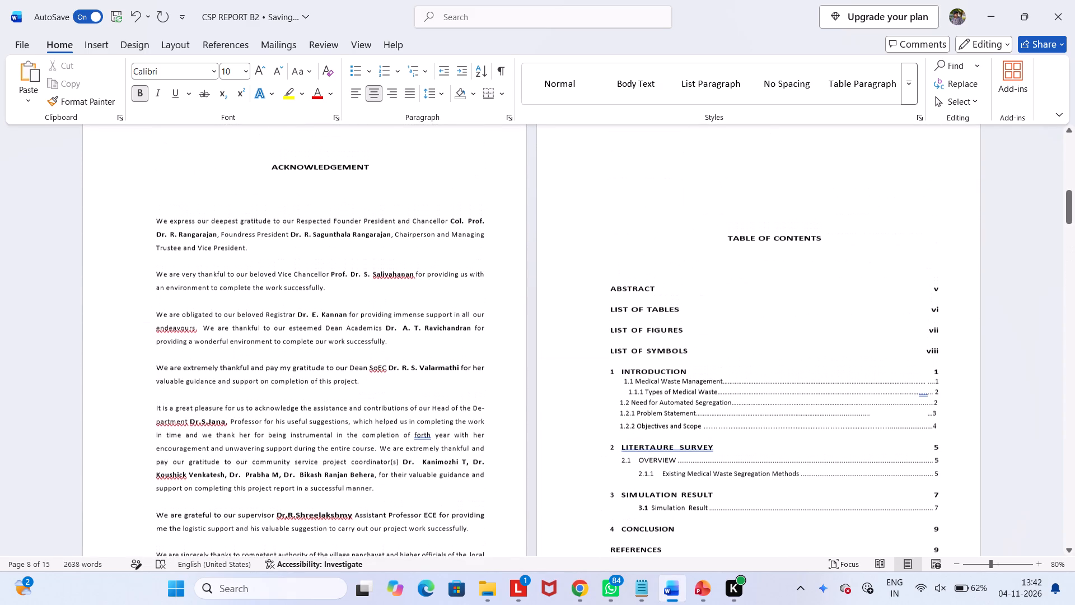
{"action": "scroll", "coordinate": [731, 260], "scroll_direction": "up", "scroll_amount": 1}
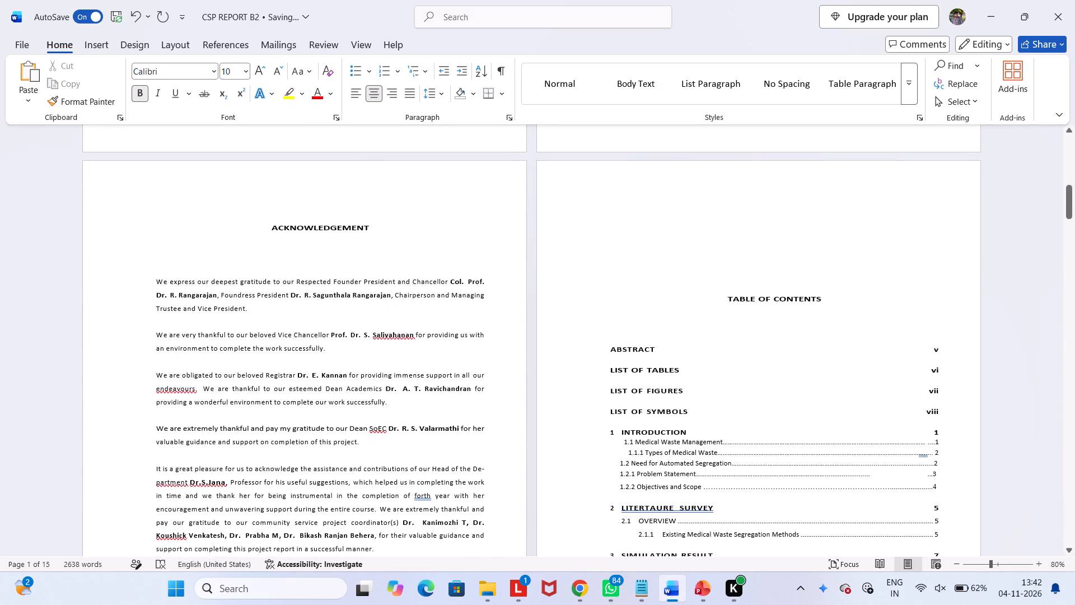
{"action": "left_click", "coordinate": [727, 294]}
{"action": "key", "text": "BackSpace"}
{"action": "key", "text": "BackSpace"}
{"action": "key", "text": "BackSpace"}
{"action": "key", "text": "BackSpace"}
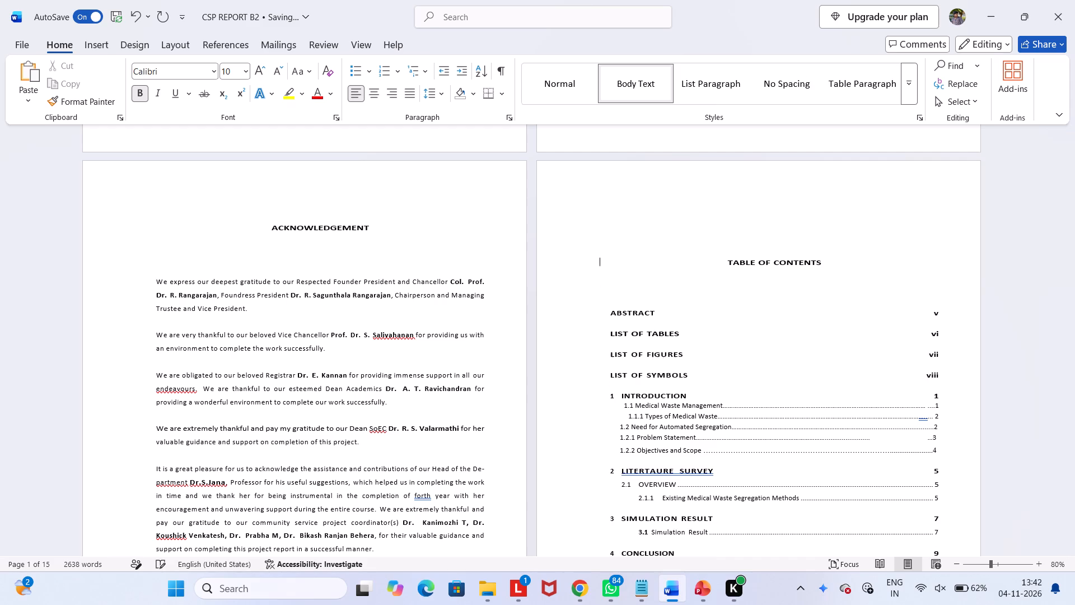
Delete the remaining extra blank space above the TABLE OF CONTENTS heading to move it slightly higher on its page.
{"action": "key", "text": "BackSpace"}
{"action": "key", "text": "BackSpace"}
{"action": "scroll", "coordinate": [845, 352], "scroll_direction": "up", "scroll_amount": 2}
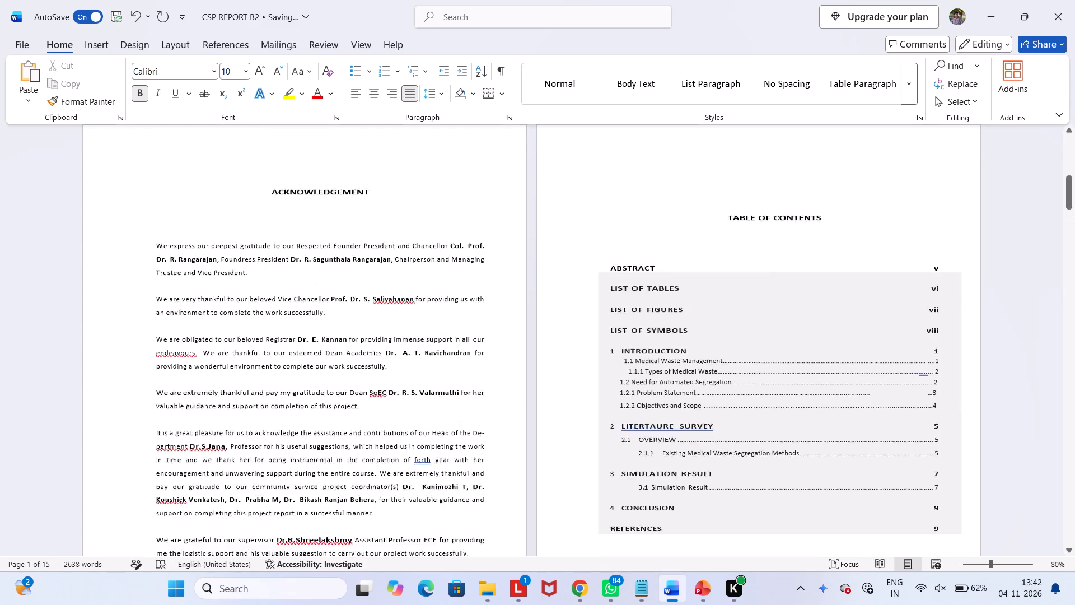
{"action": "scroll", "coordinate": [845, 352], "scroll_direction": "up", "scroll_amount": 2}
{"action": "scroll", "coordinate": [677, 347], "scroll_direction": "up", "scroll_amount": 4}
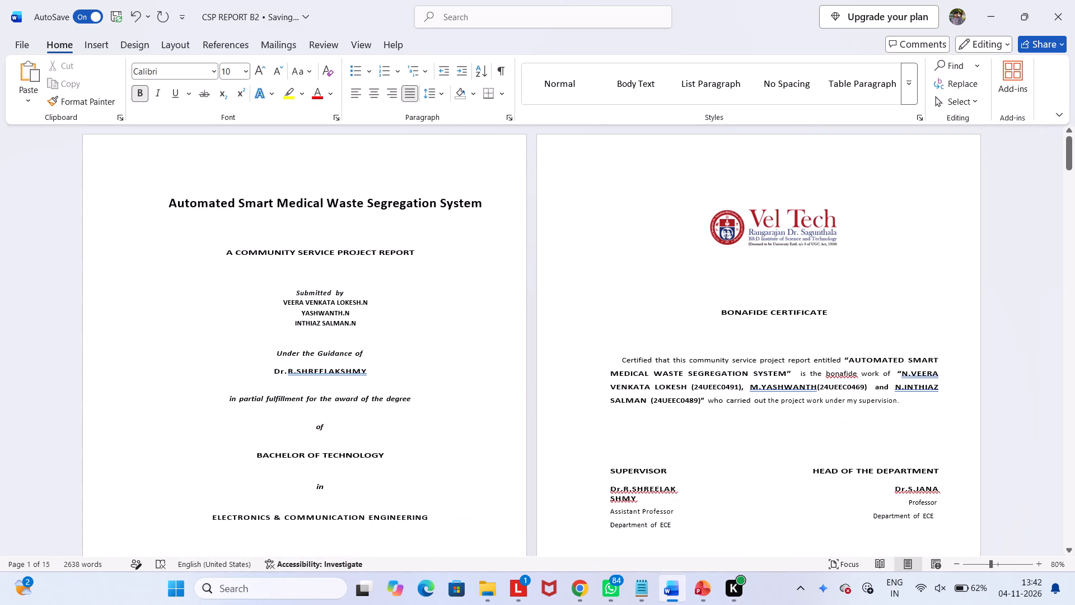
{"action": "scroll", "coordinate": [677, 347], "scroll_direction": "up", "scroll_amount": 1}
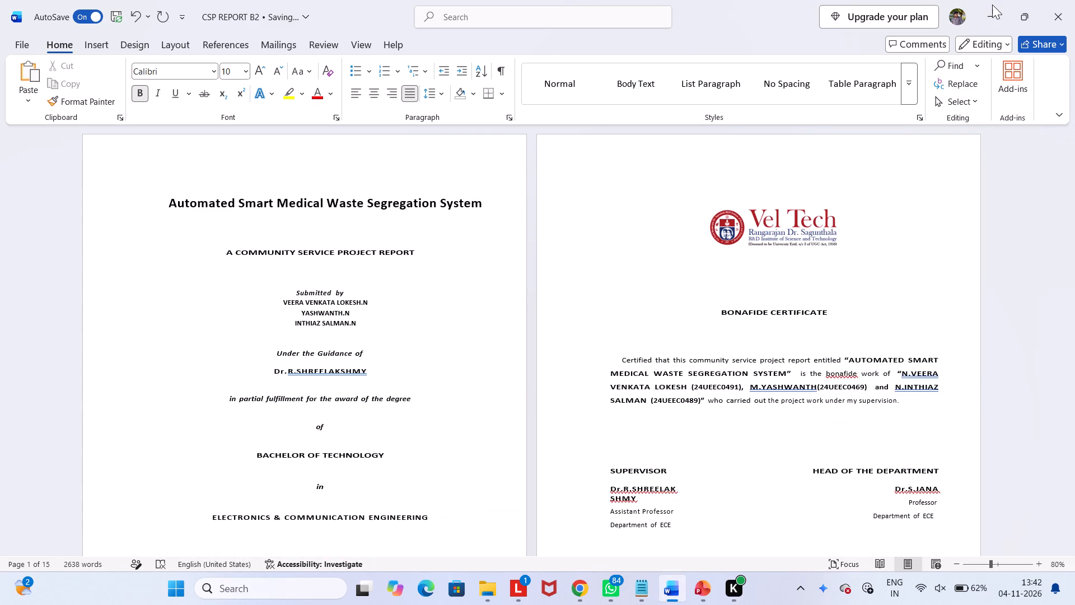
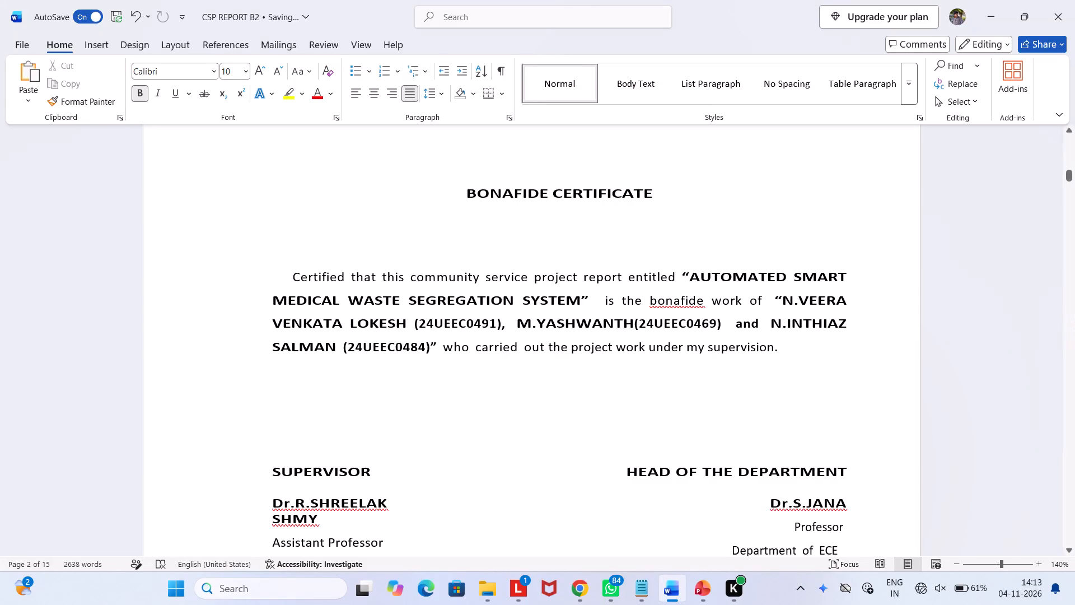
Open the Windows quick settings to view the network connection status.
{"action": "left_click", "coordinate": [926, 604]}
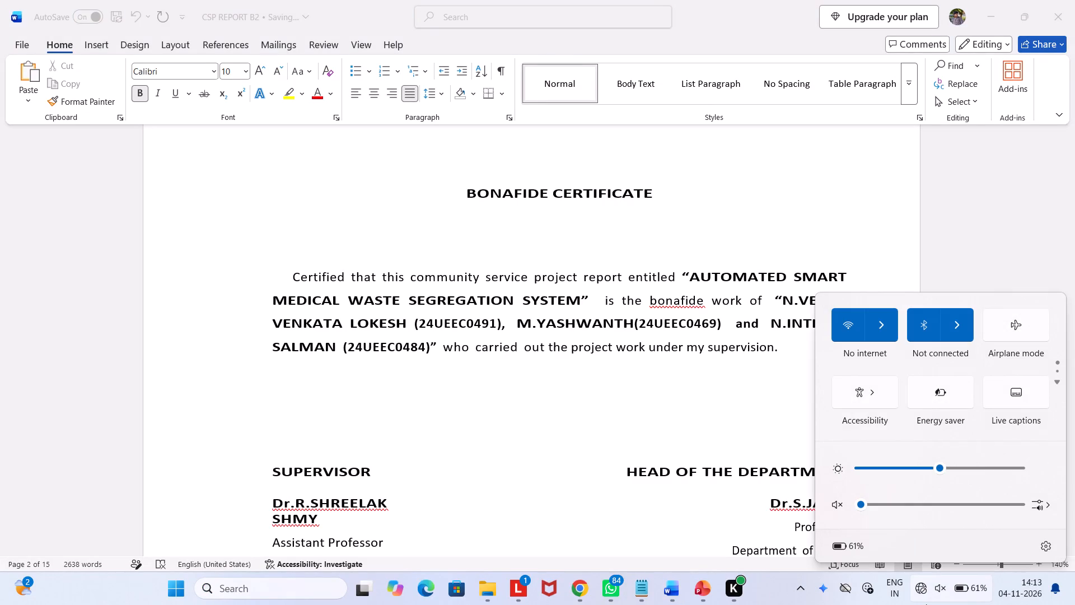
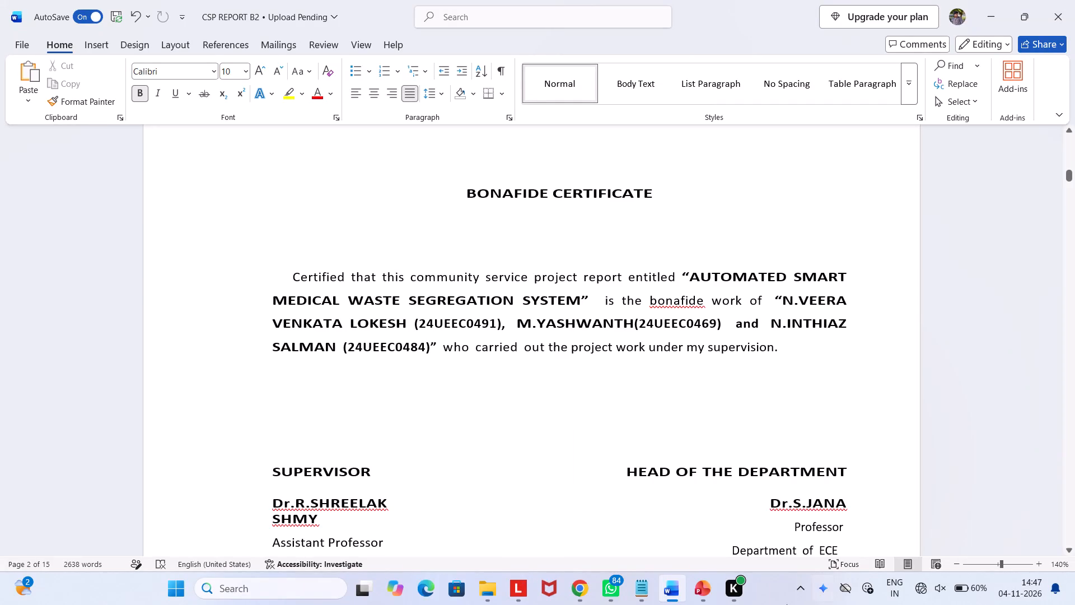
Switch to Chrome to view CSP REPORT B2.pdf, open in OneDrive.
{"action": "left_click", "coordinate": [578, 588]}
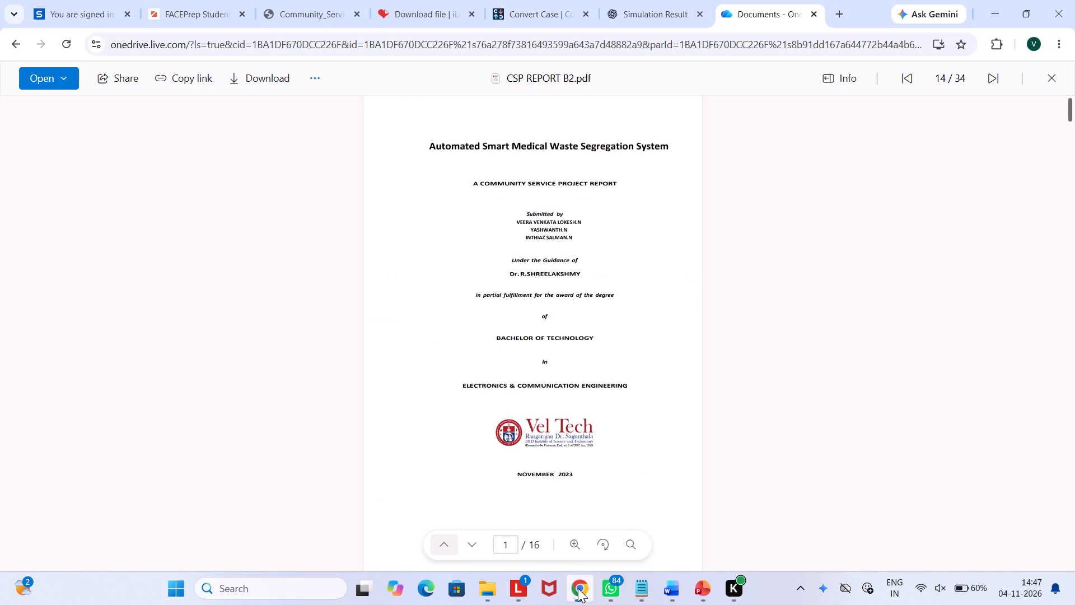
Open the browser's download history and remove the Community_Service_project_Report_ PDF and DOCX entries from it.
{"action": "left_click", "coordinate": [407, 8]}
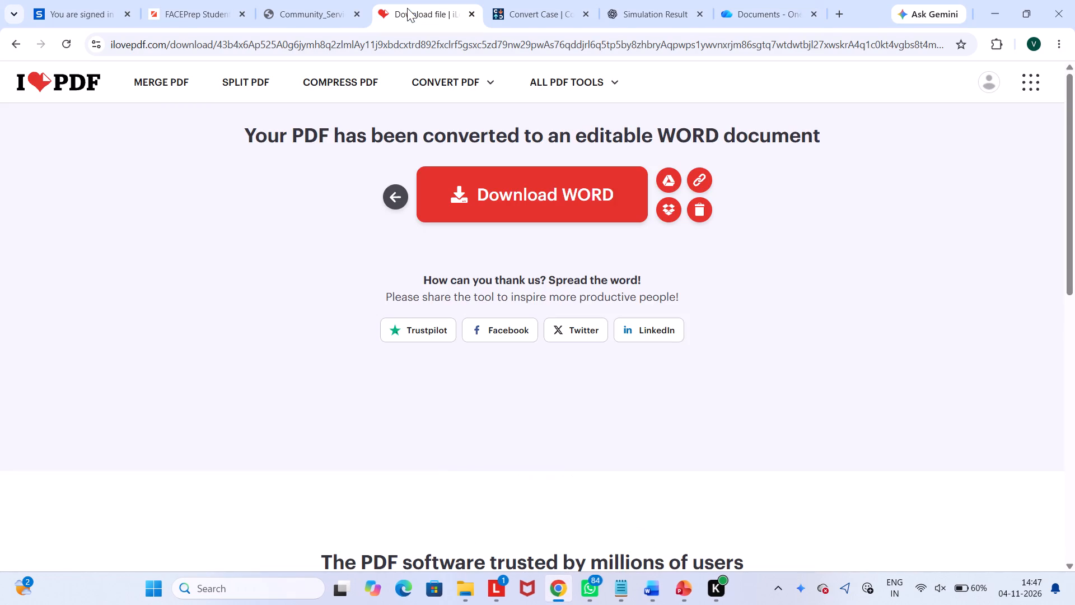
{"action": "left_click", "coordinate": [202, 0]}
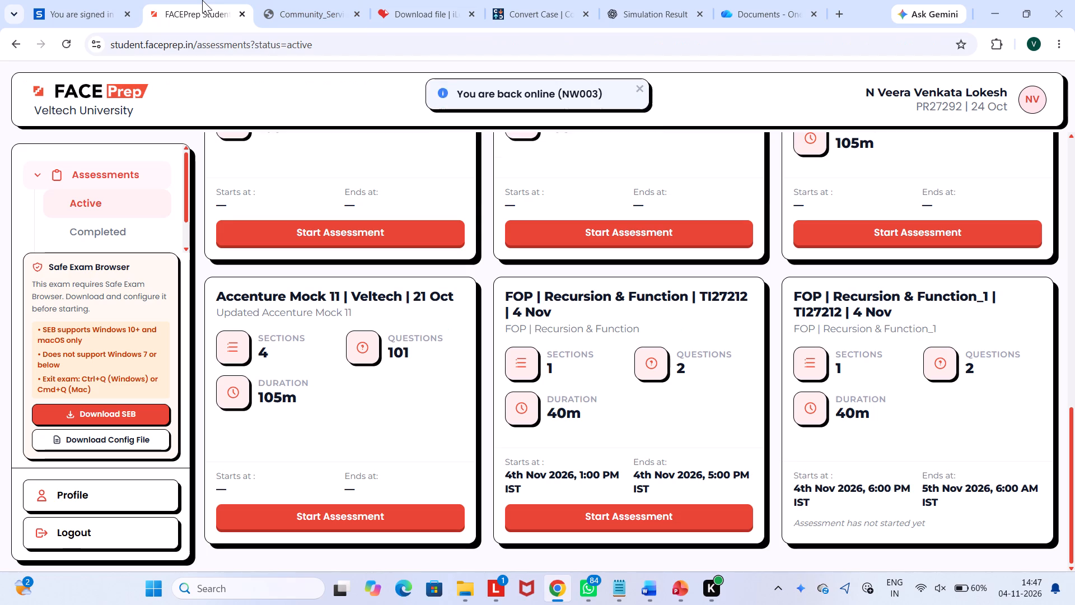
{"action": "left_click", "coordinate": [1008, 39]}
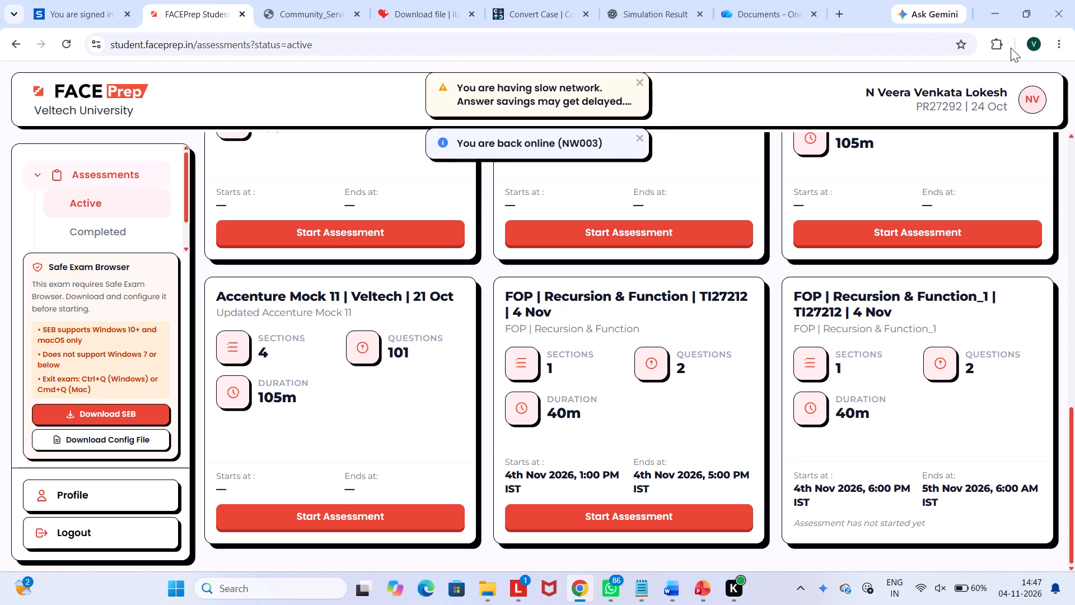
{"action": "left_click", "coordinate": [1010, 36]}
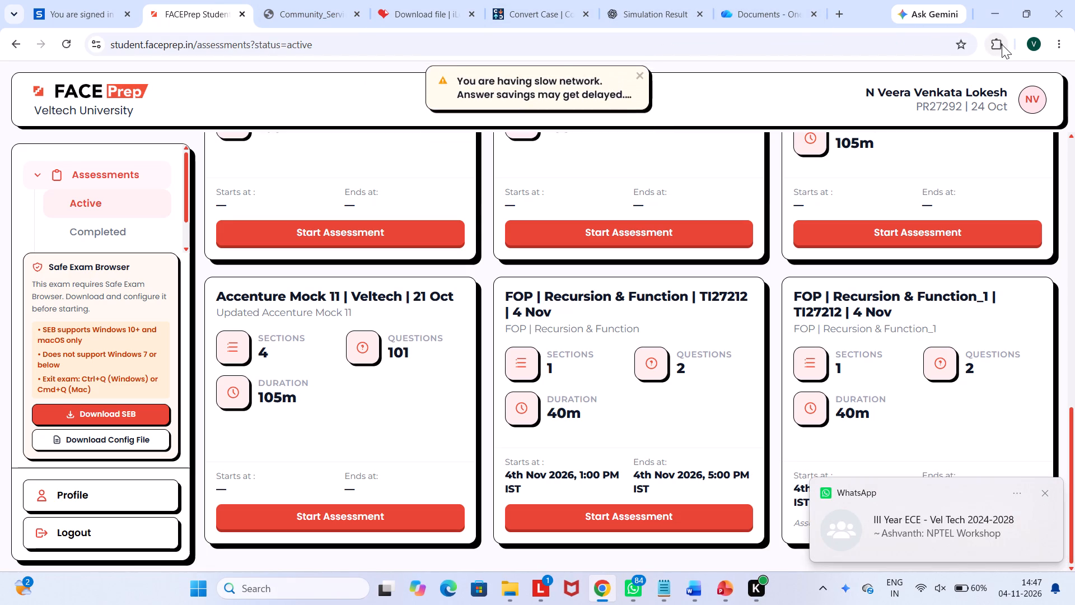
{"action": "left_click", "coordinate": [1054, 43]}
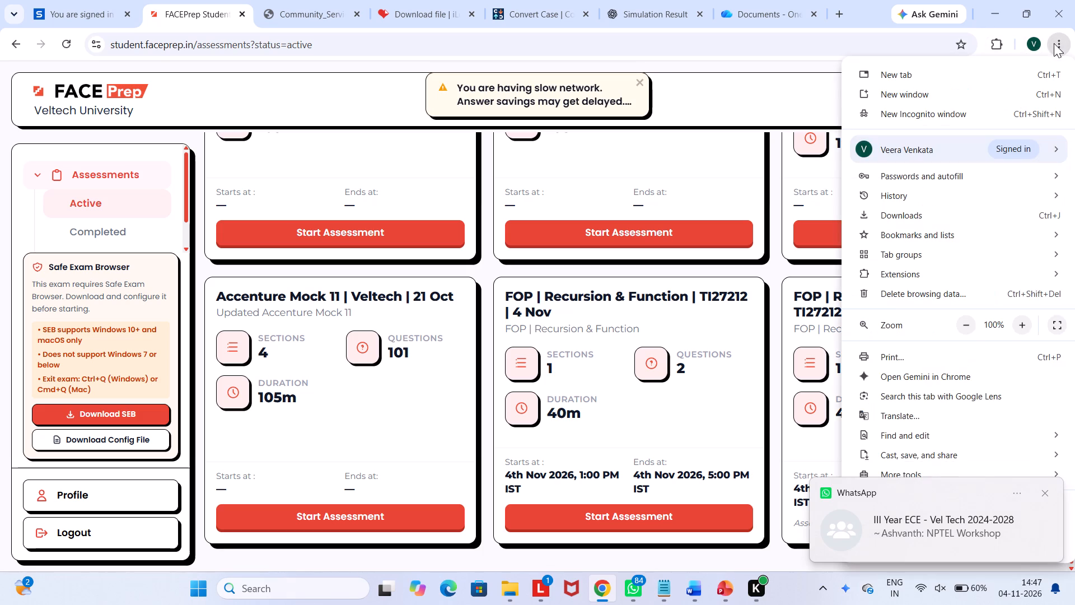
{"action": "left_click", "coordinate": [883, 220]}
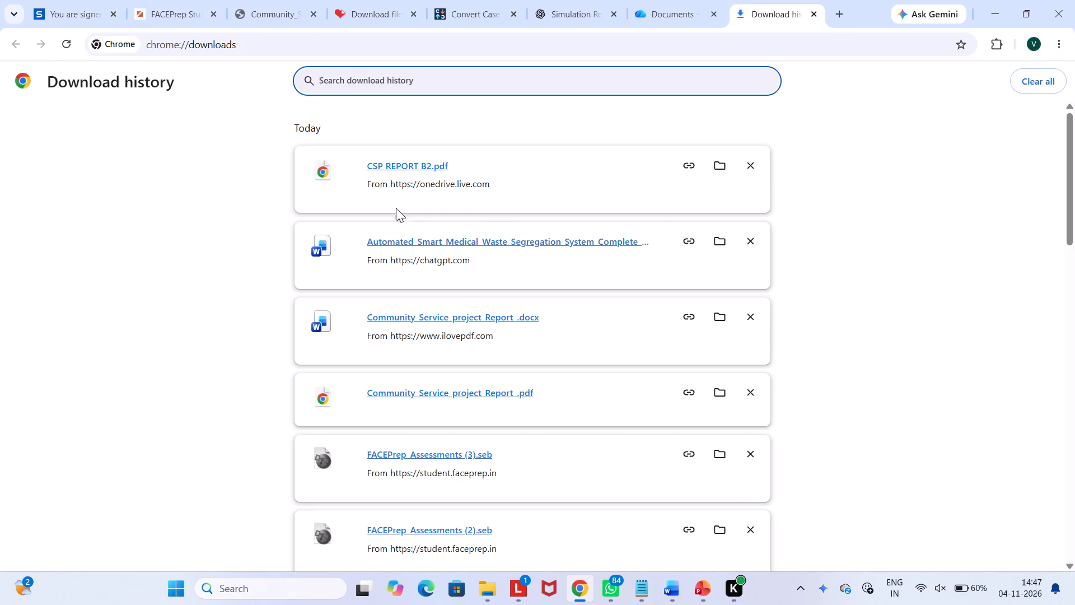
{"action": "left_click", "coordinate": [745, 388]}
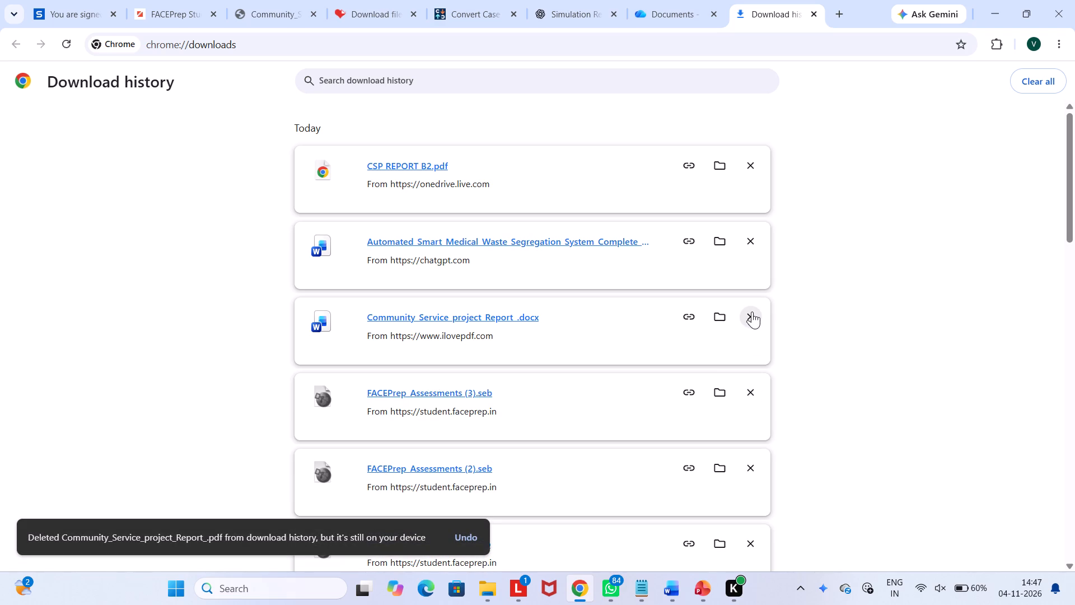
{"action": "left_click", "coordinate": [751, 310]}
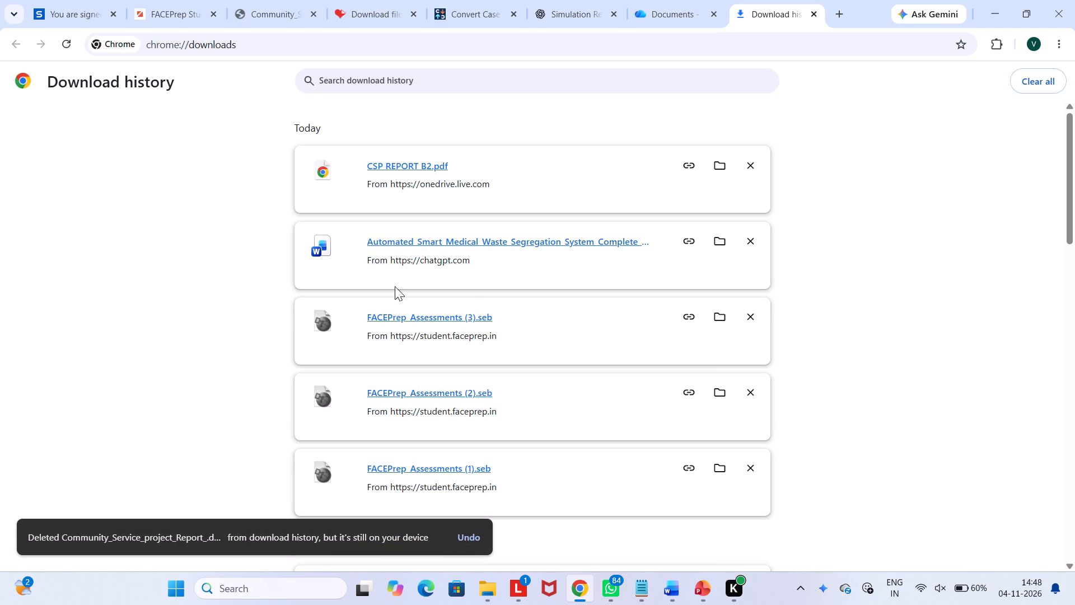
Launch FACEPrep_Assessments (3).seb in Safe Exam Browser, remove its download history entry, and continue the exam browser startup without quitting.
{"action": "left_click", "coordinate": [375, 311]}
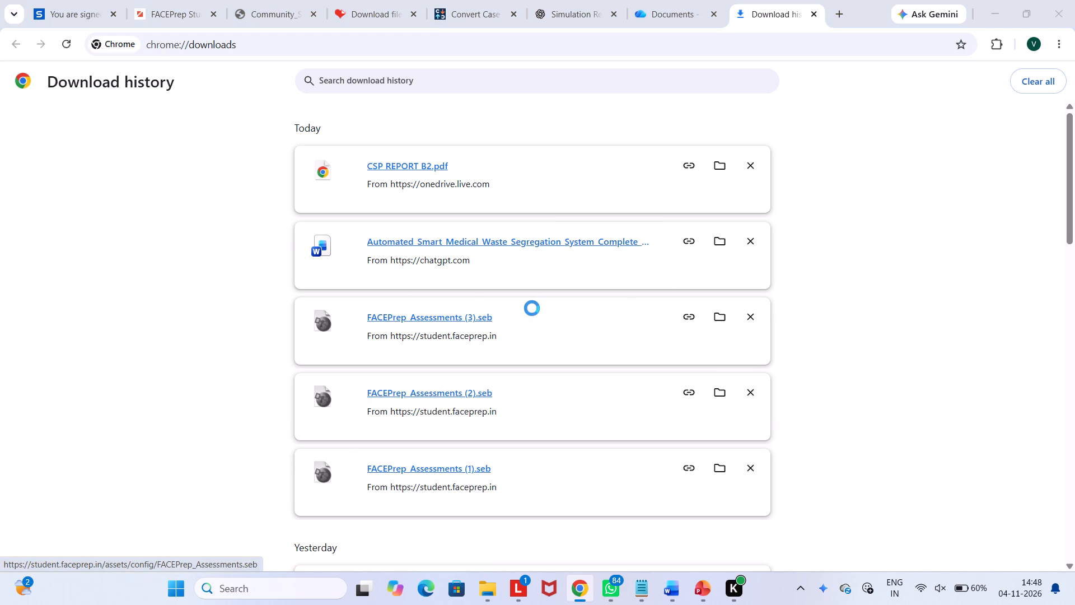
{"action": "left_click", "coordinate": [747, 319]}
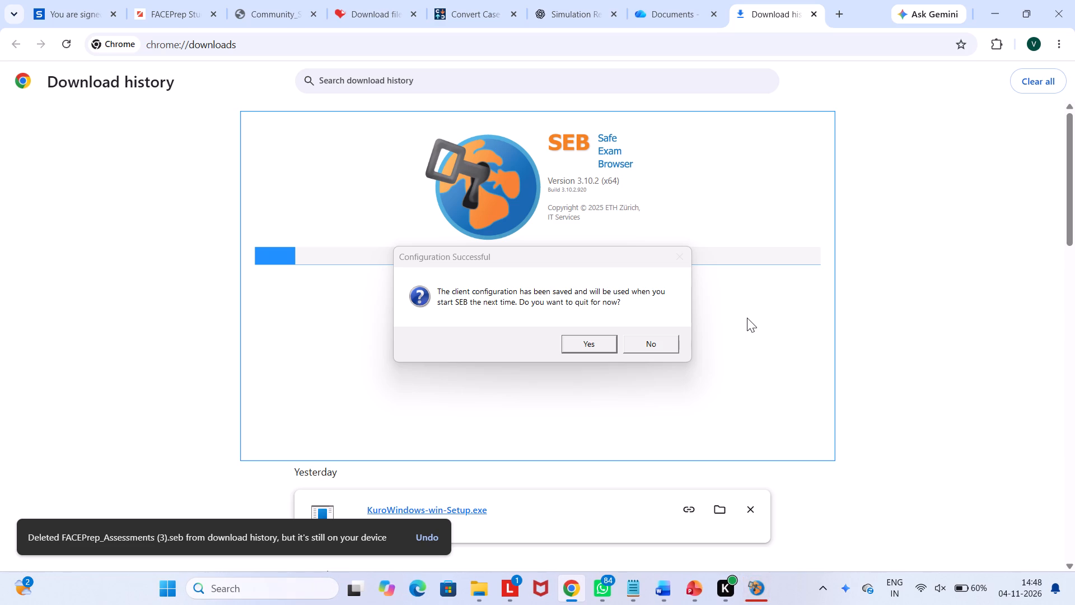
{"action": "left_click", "coordinate": [661, 341]}
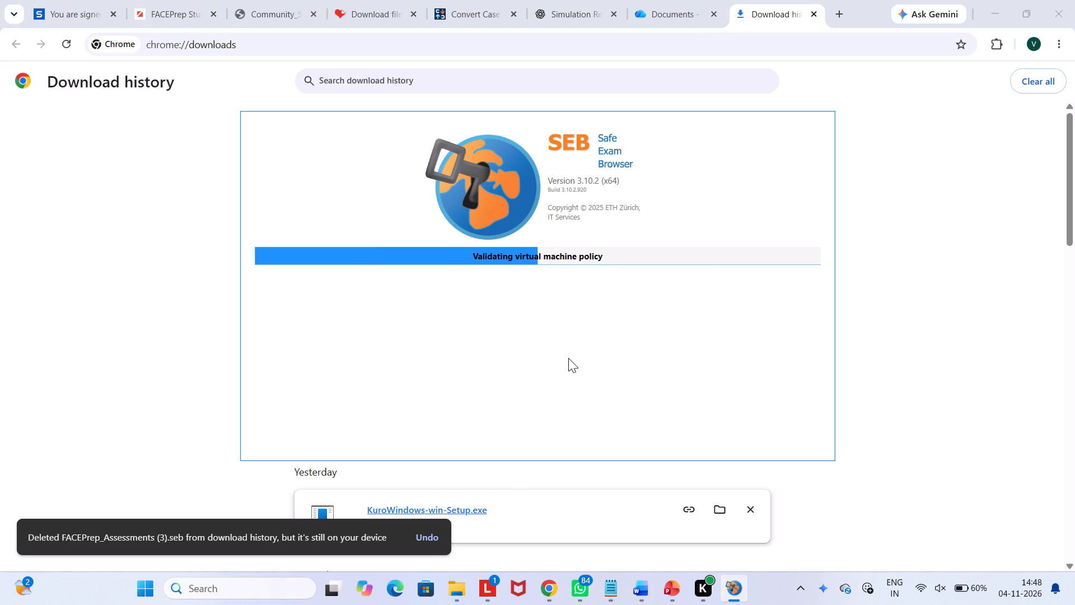